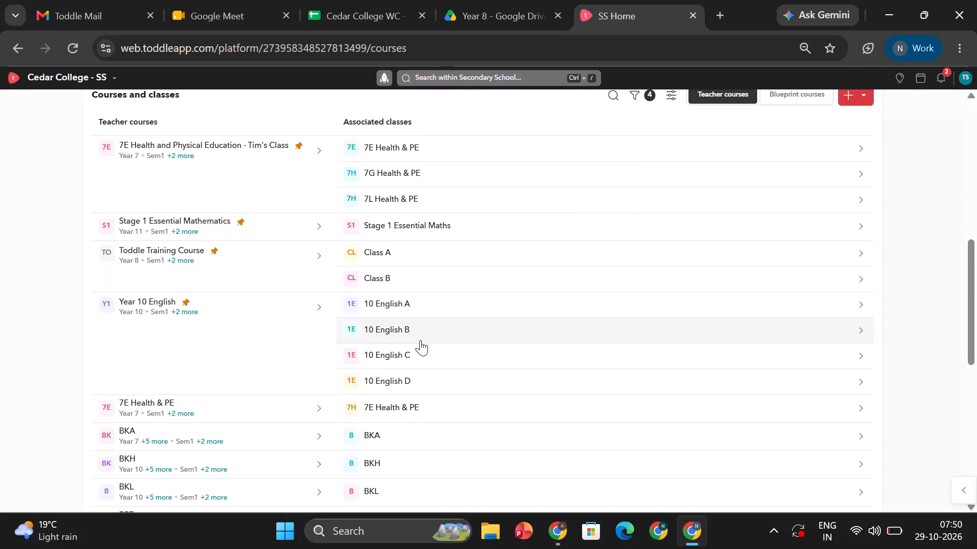
Search the courses and classes list for "scie" and open the Year 8 Science teacher course.
scroll(509, 250, "up", 1)
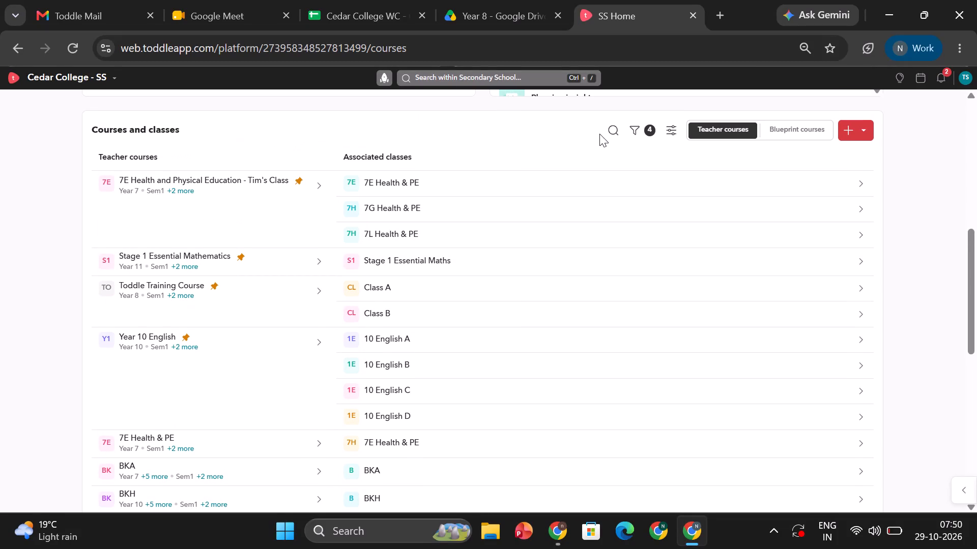
left_click(608, 135)
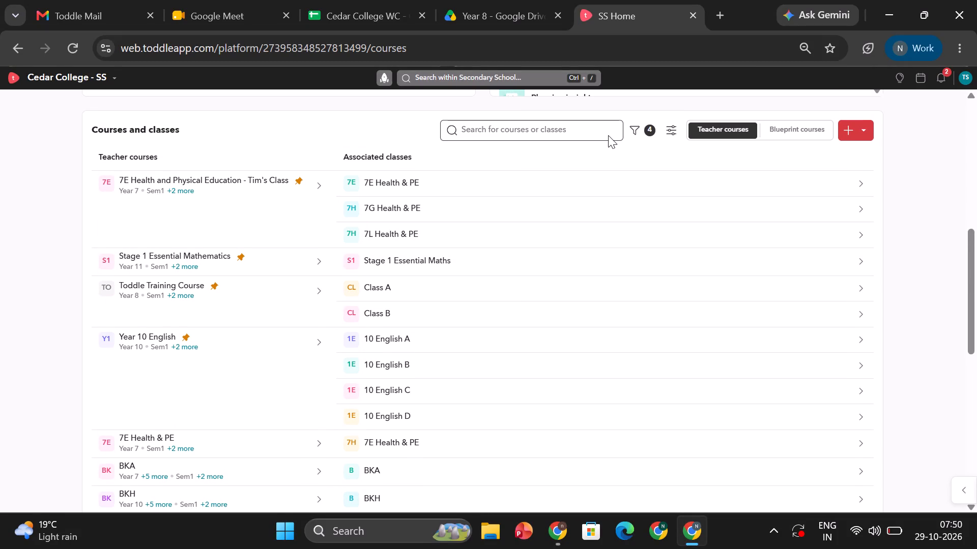
key("y")
key("BackSpace")
type("scie")
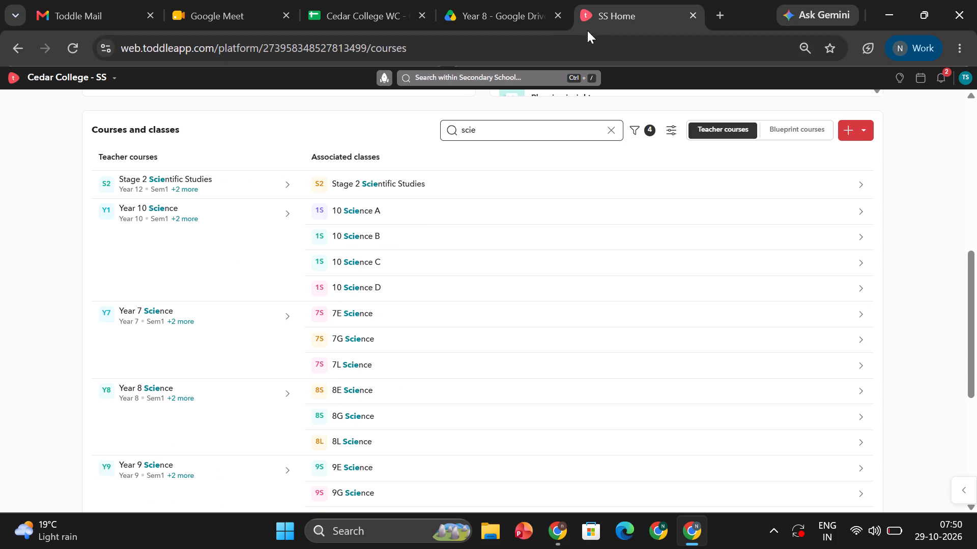
scroll(463, 242, "down", 1)
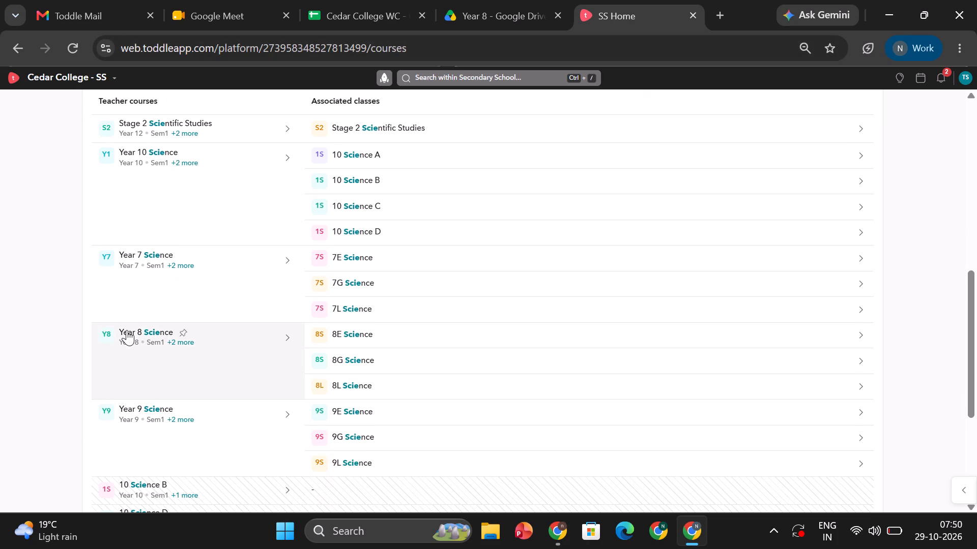
left_click(127, 330)
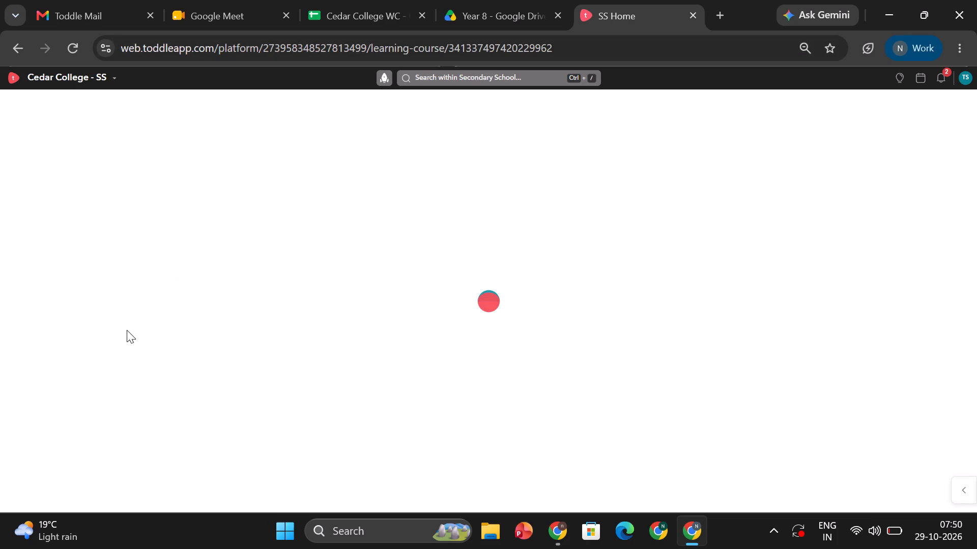
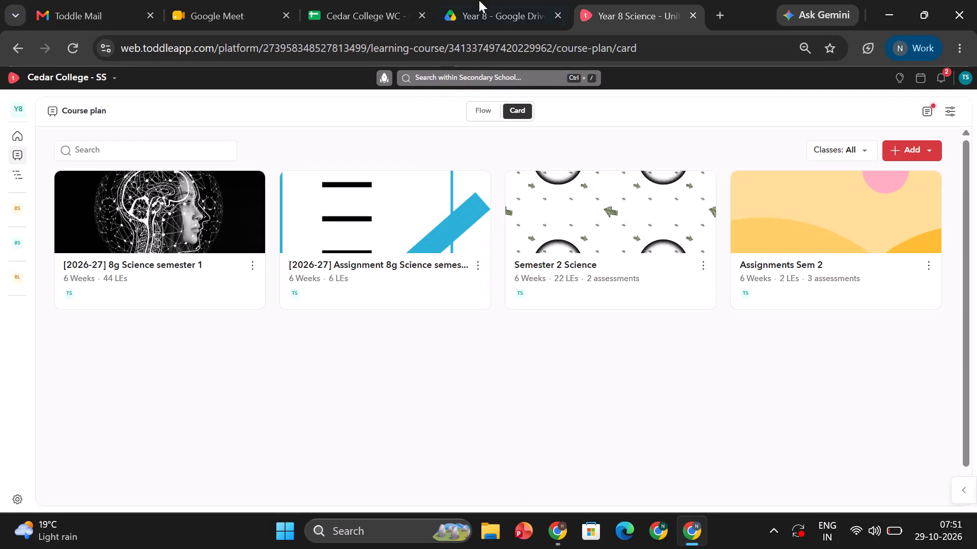
In Google Drive, open the Cedar Unit Plan - Scientific Data 2026 document from Year 8's Semester 1 folder, 1 Working Scientifically.
left_click(481, 7)
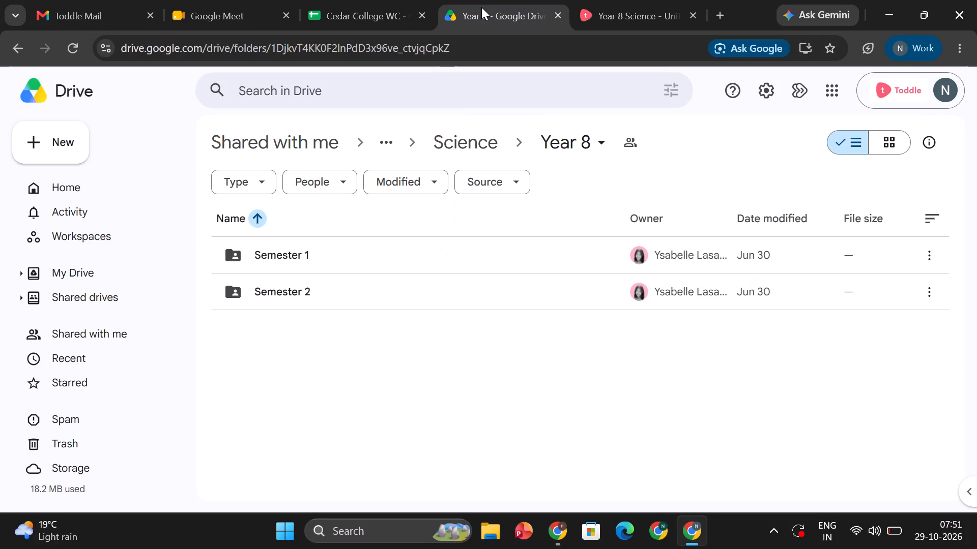
left_click(627, 0)
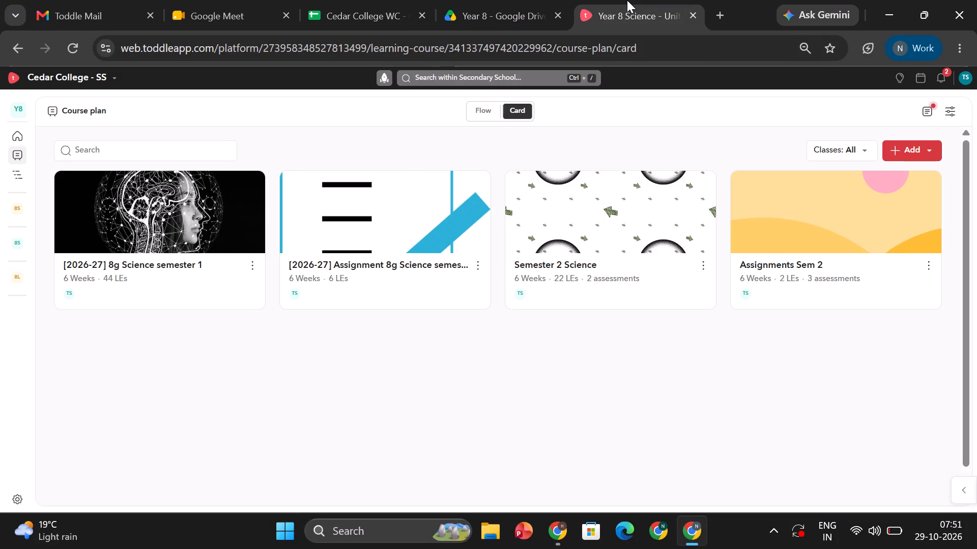
left_click(509, 0)
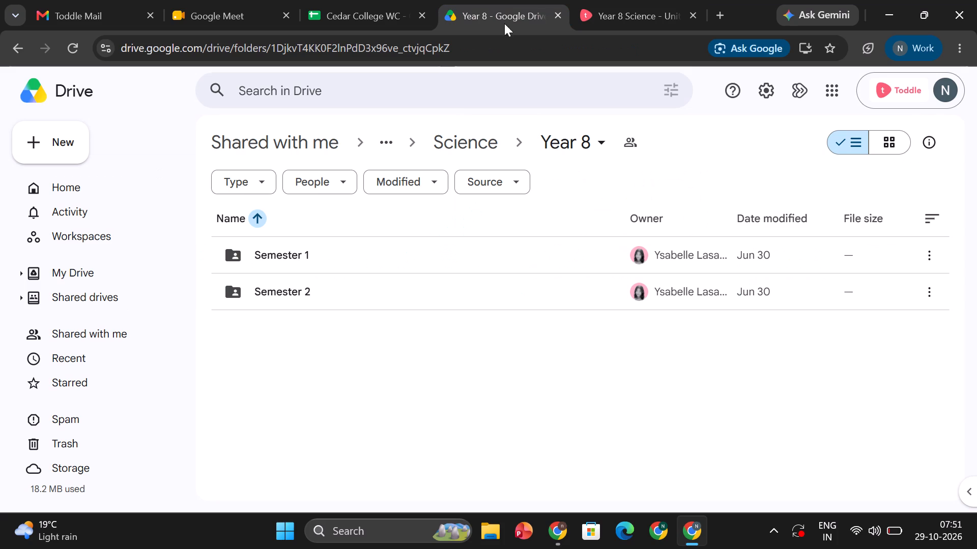
double_click(396, 250)
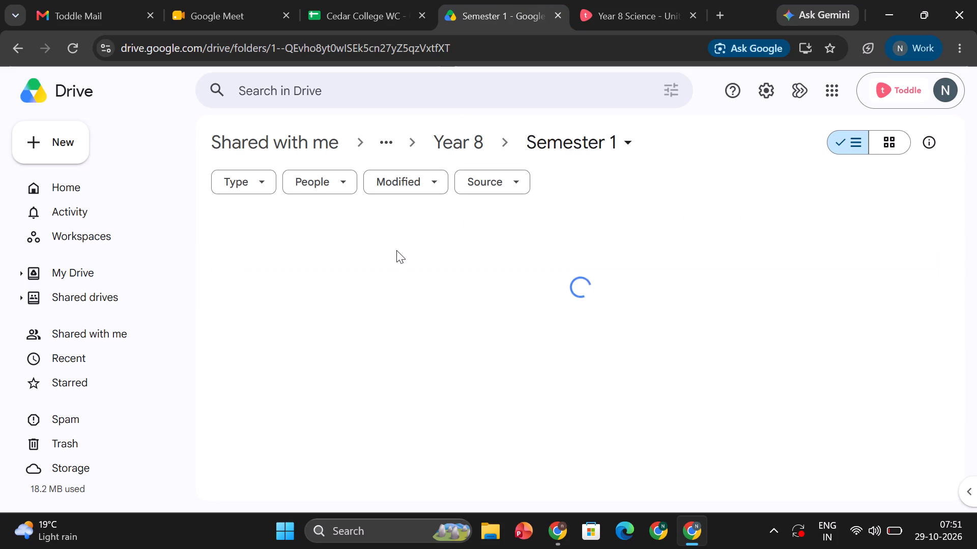
double_click(396, 250)
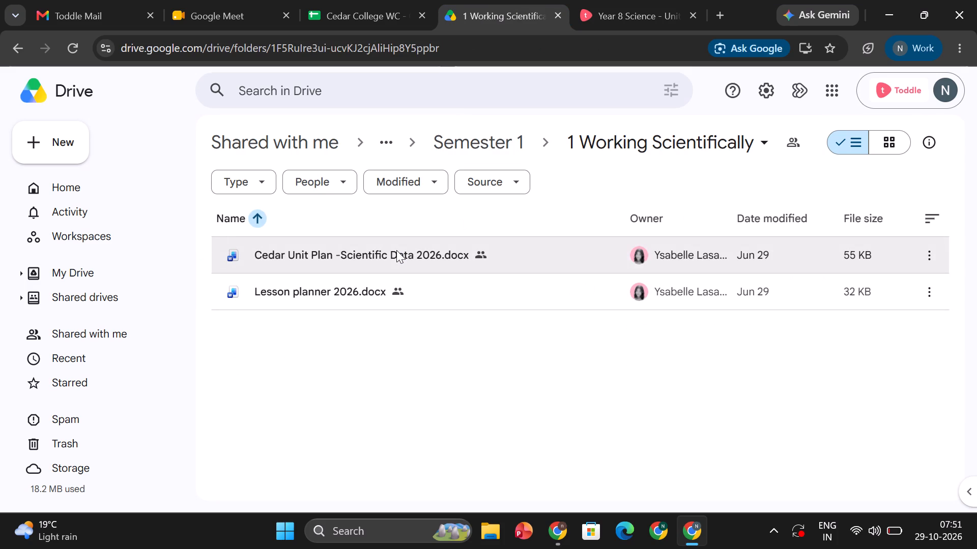
double_click(412, 260)
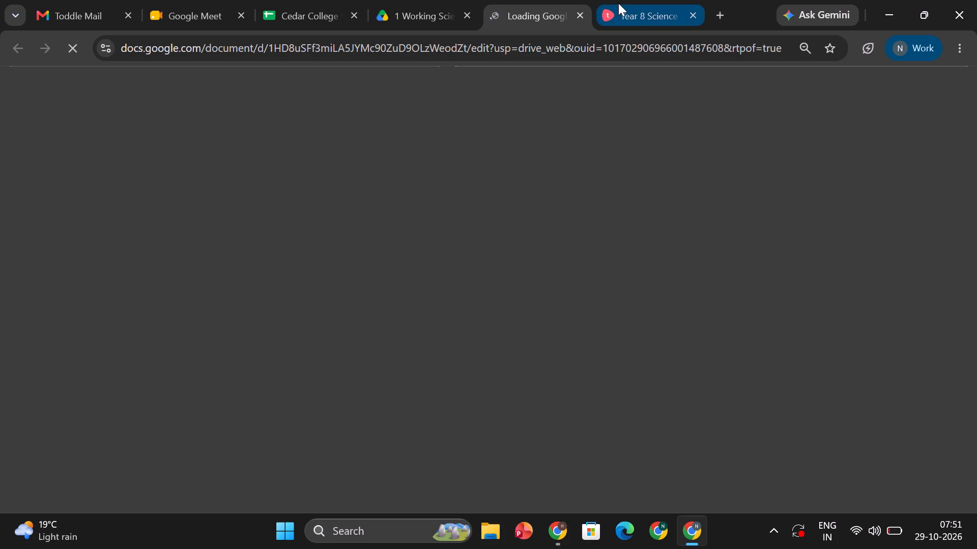
left_click(533, 0)
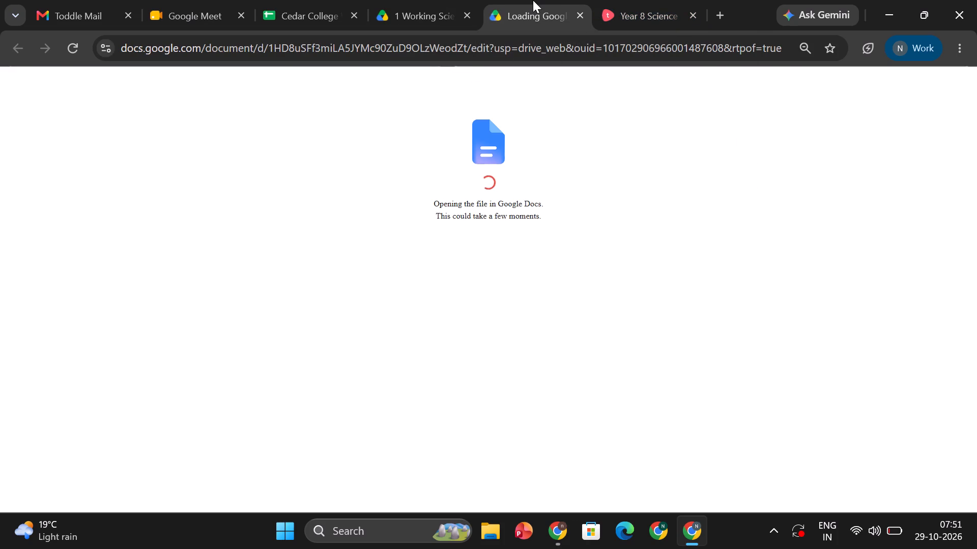
Return to the Year 8 Drive folder and open the Term 3 Planner document from Semester 2.
left_click(406, 1)
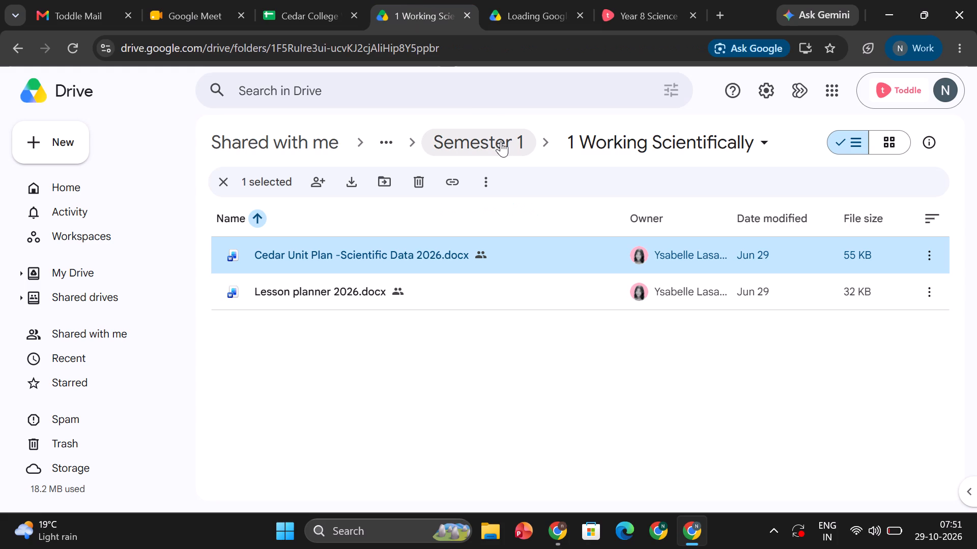
left_click(501, 141)
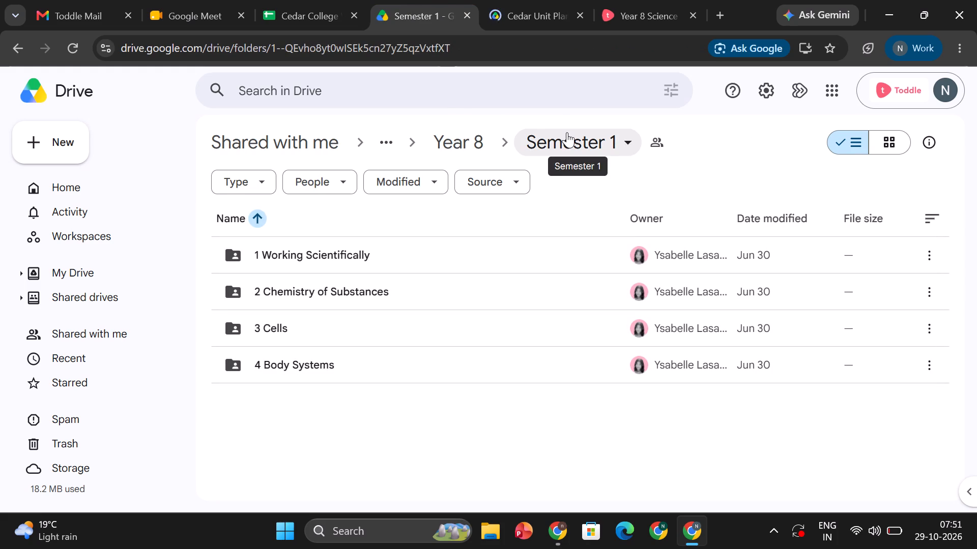
left_click(469, 137)
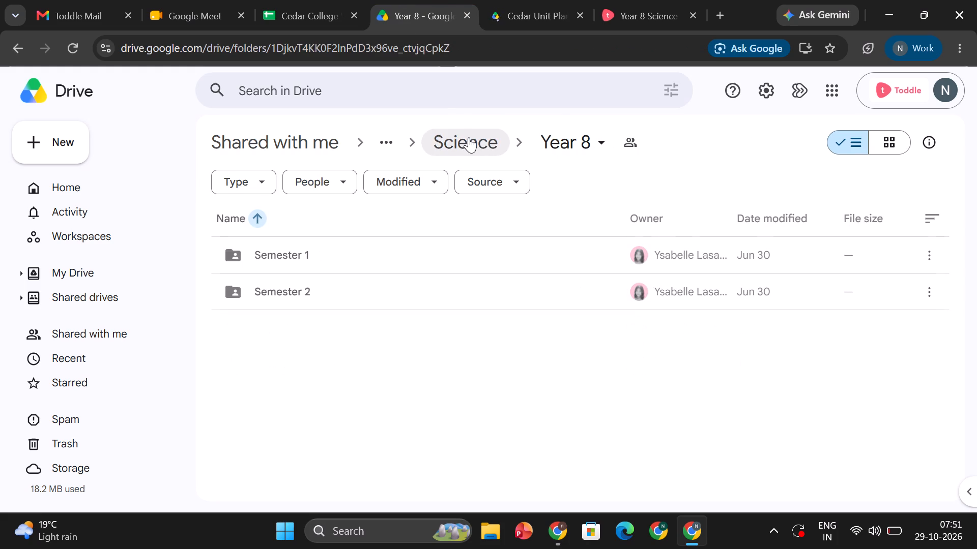
double_click(355, 294)
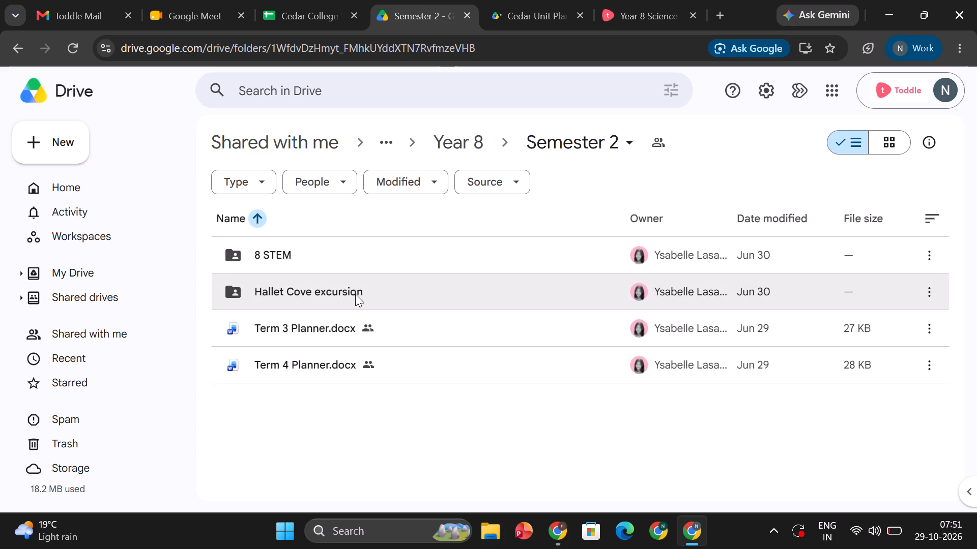
double_click(329, 329)
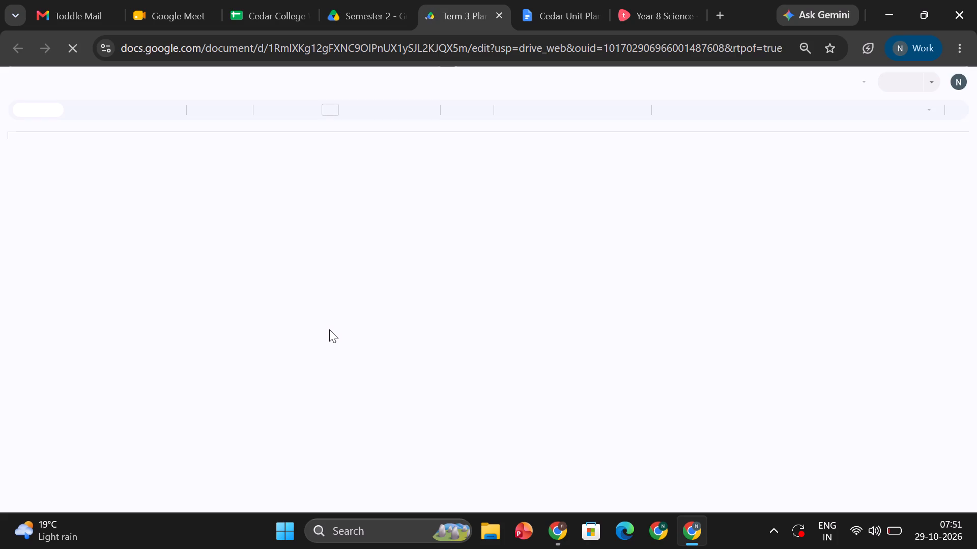
left_click(329, 329)
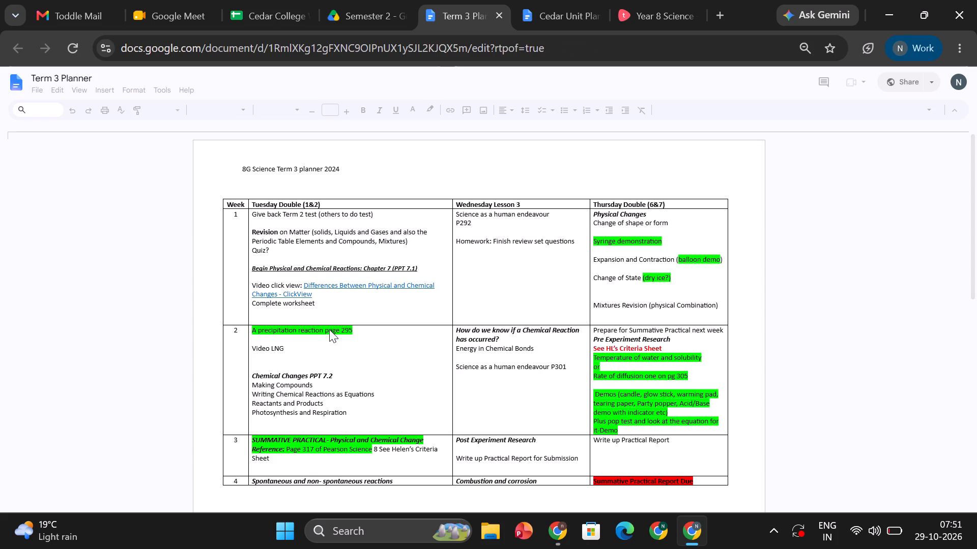
Read through the 8G Science Term 3 planner, examining the lesson topics, practicals and assessments for weeks 1 to 10.
scroll(329, 329, "down", 2)
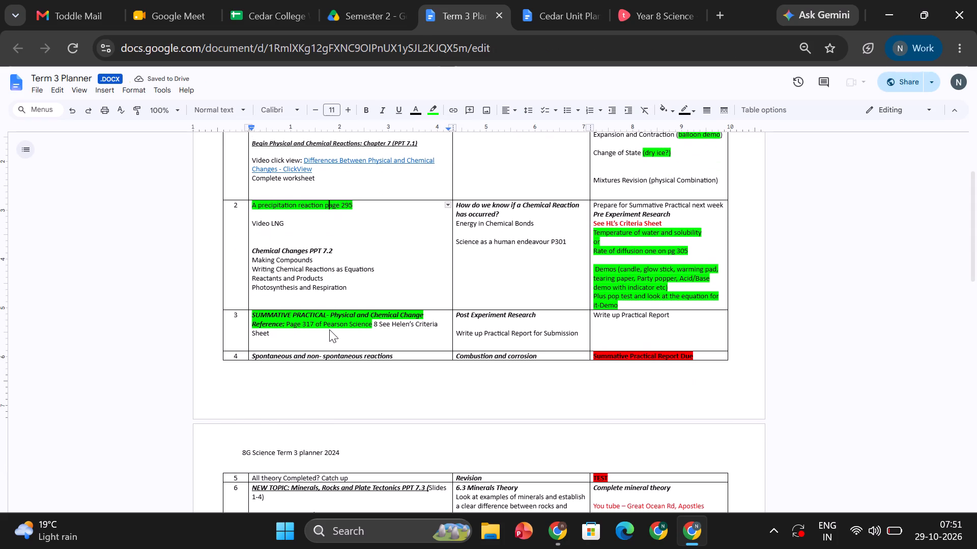
scroll(329, 329, "down", 1)
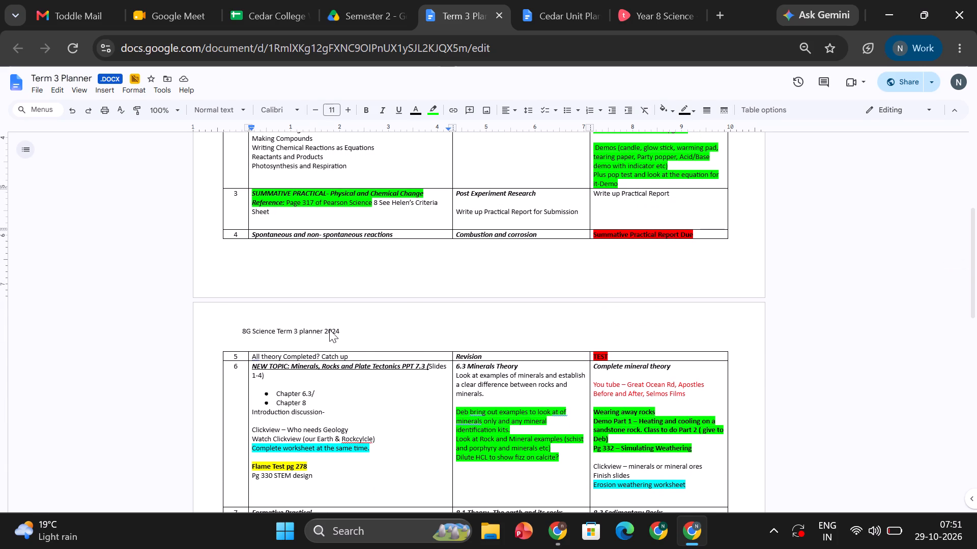
scroll(329, 329, "down", 4)
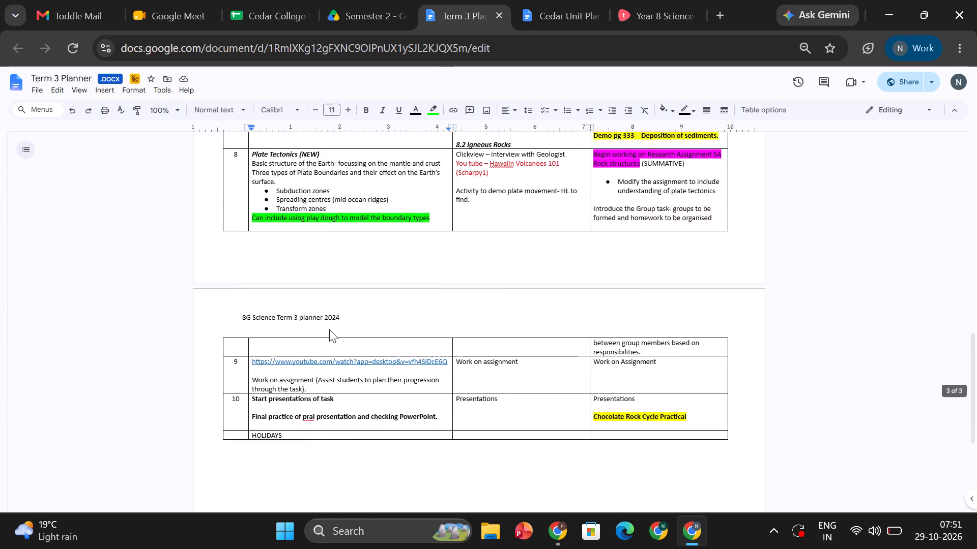
scroll(329, 329, "down", 3)
scroll(329, 329, "up", 3)
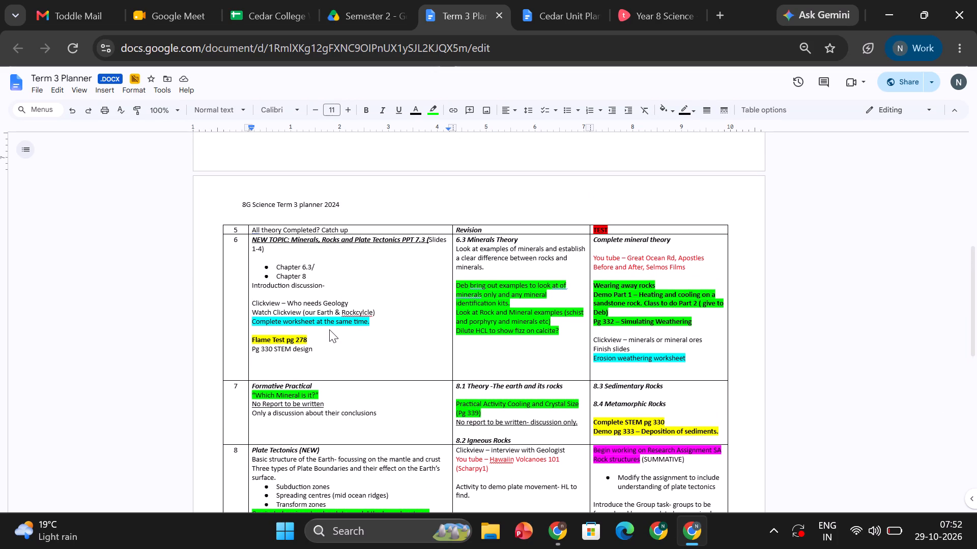
scroll(329, 329, "up", 4)
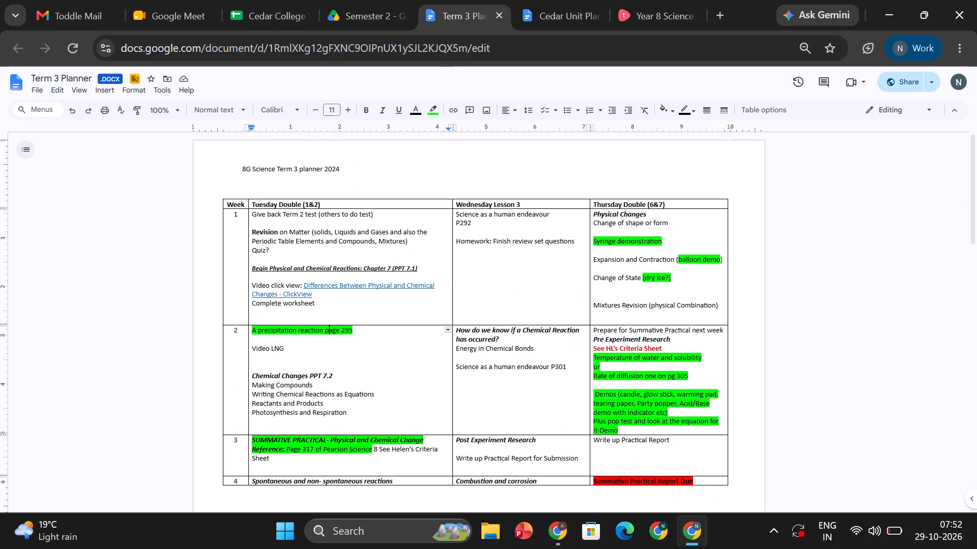
scroll(329, 329, "up", 1)
scroll(331, 361, "down", 1)
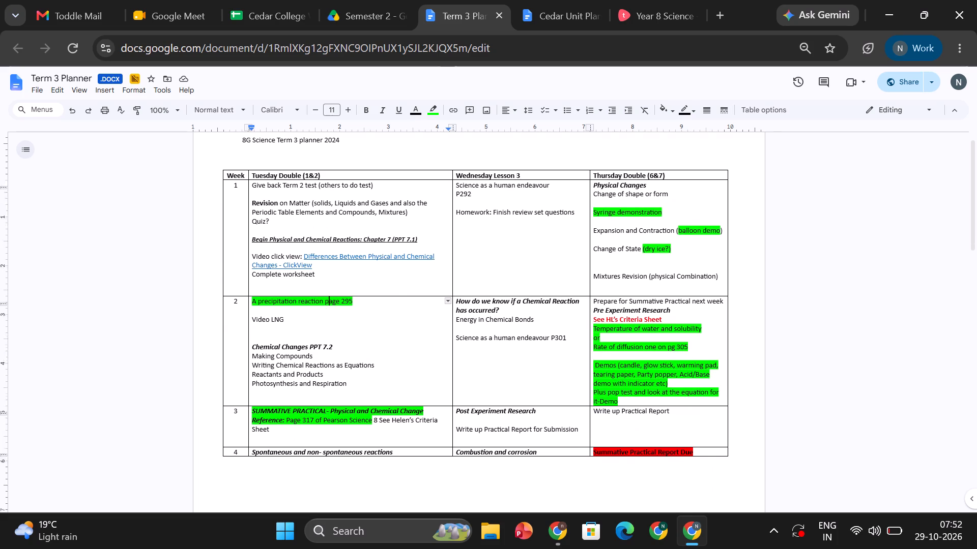
scroll(331, 361, "down", 1)
scroll(331, 361, "up", 1)
scroll(331, 361, "down", 1)
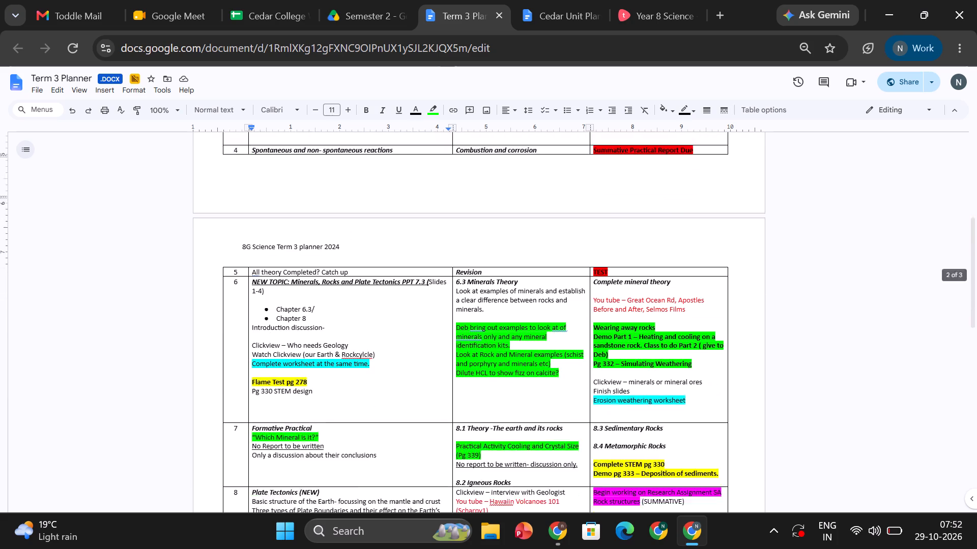
scroll(331, 361, "down", 5)
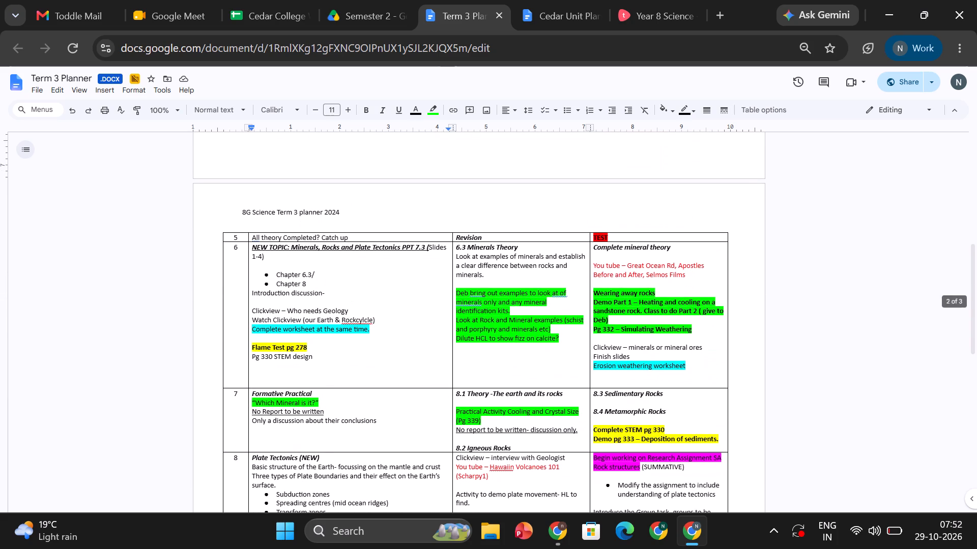
scroll(331, 361, "down", 3)
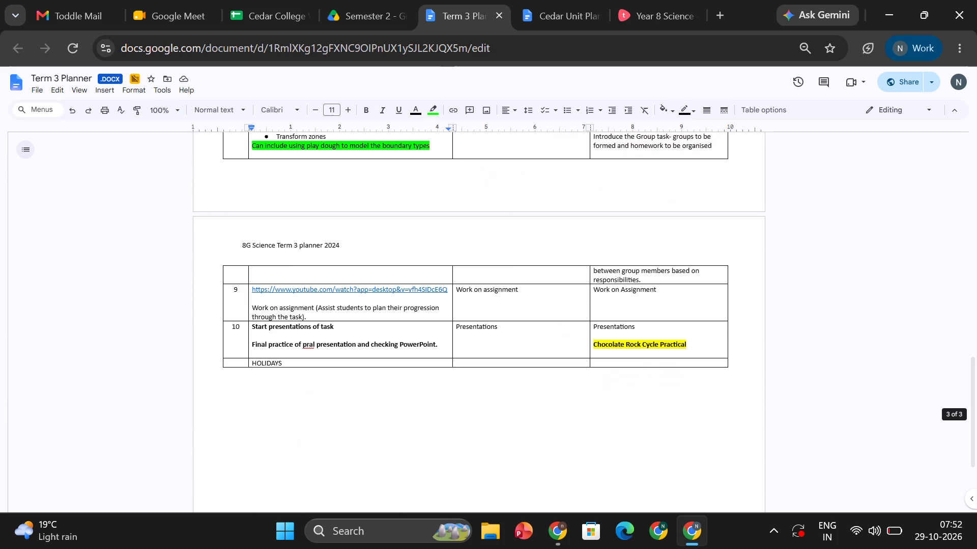
scroll(331, 361, "down", 4)
scroll(331, 361, "up", 1)
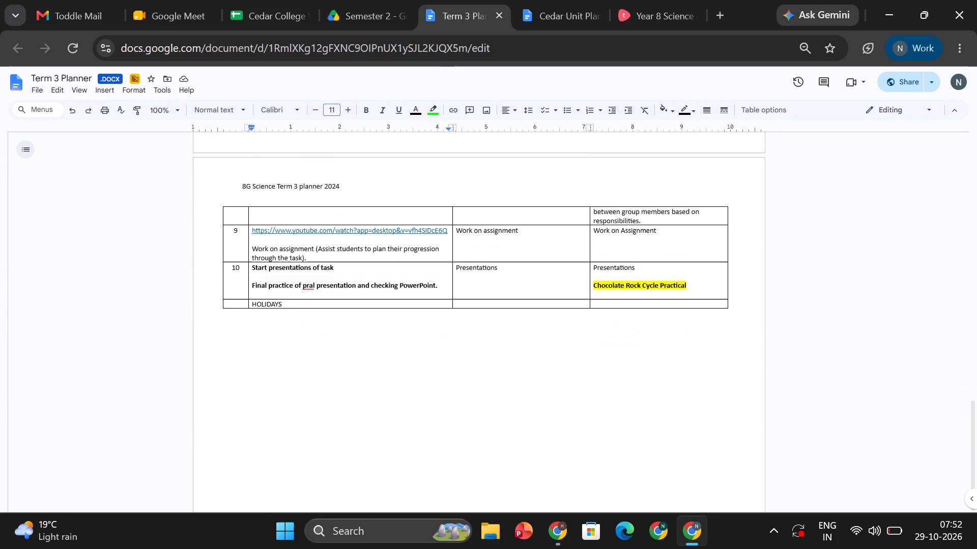
scroll(331, 361, "up", 3)
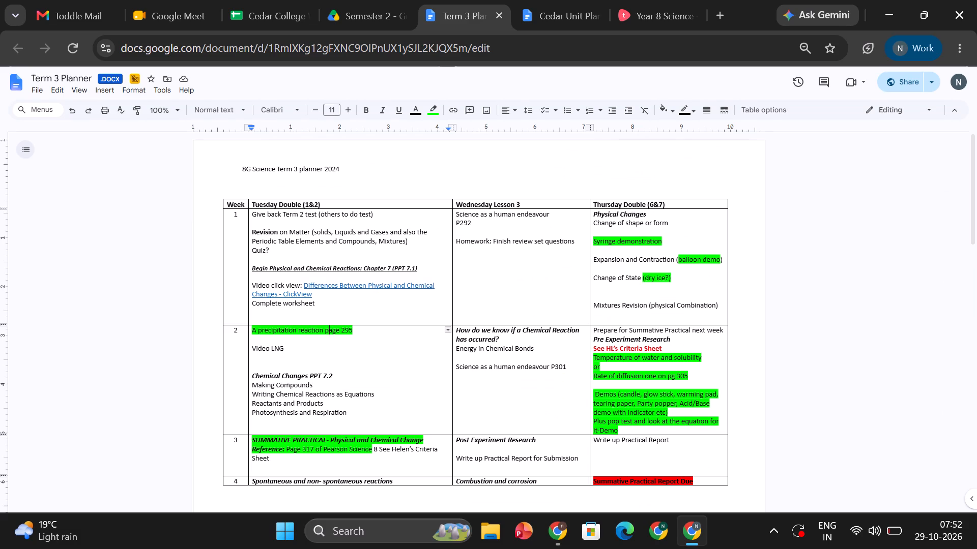
Check the opening page of the Cedar Unit Plan on scientific data, and return to the Term 3 Planner.
left_click(563, 1)
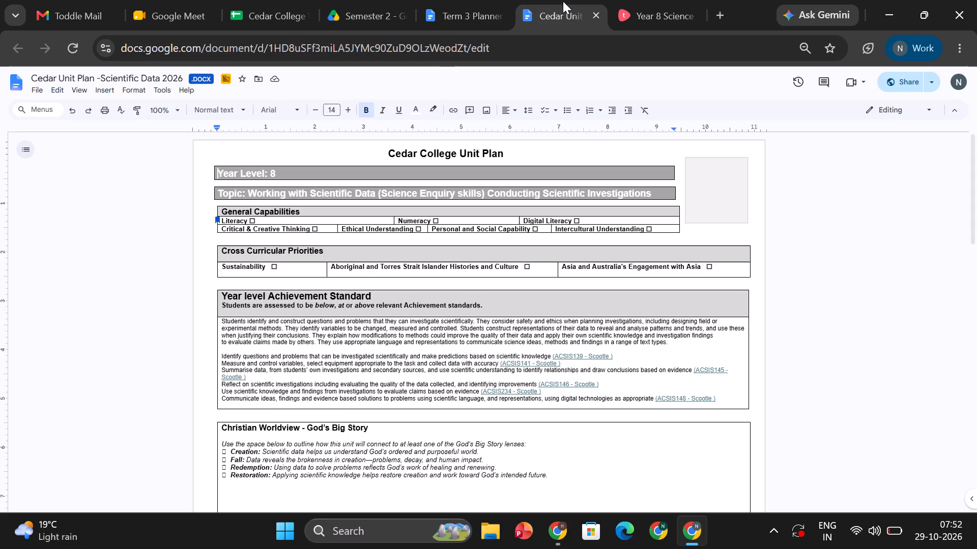
left_click(475, 0)
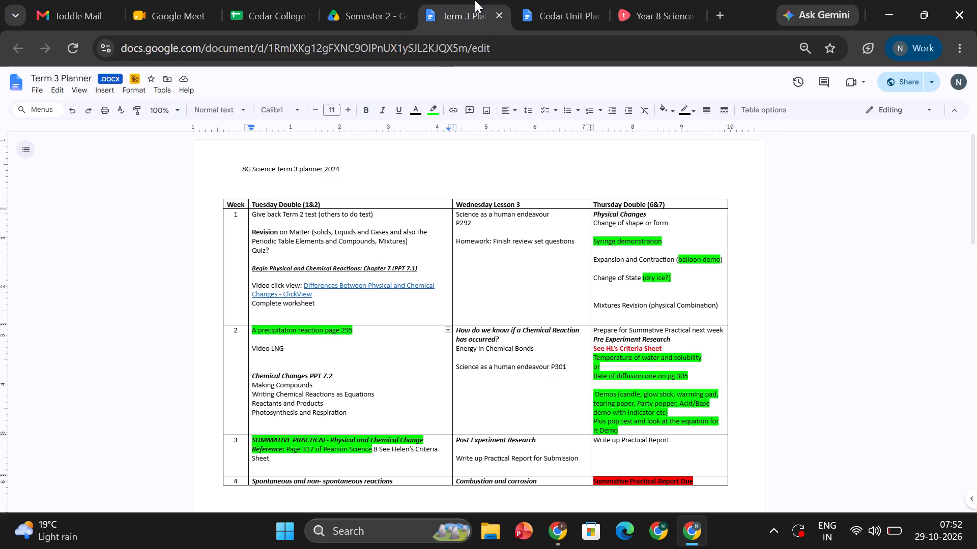
scroll(369, 312, "up", 4)
Check which files the 8 STEM folder in Semester 2 contains, and return to the Semester 2 folder.
left_click(368, 4)
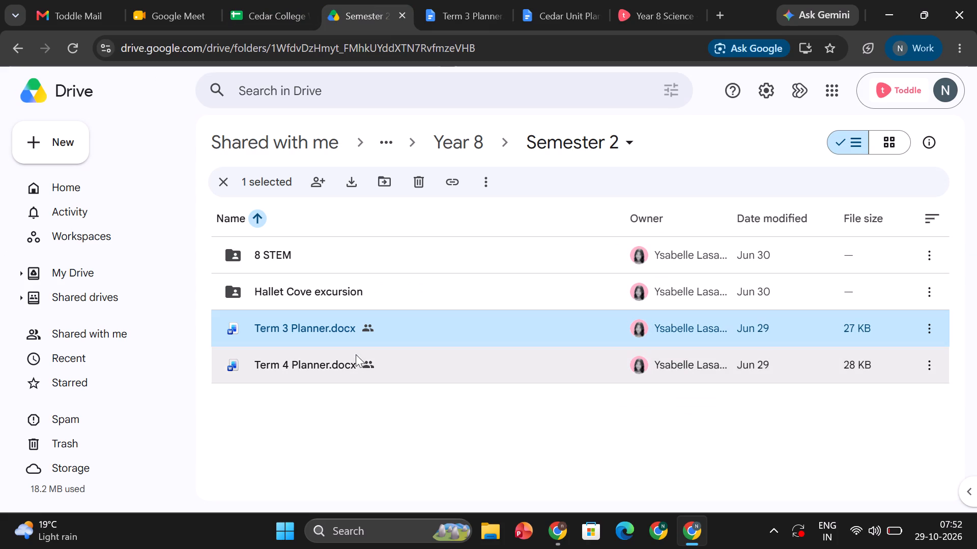
scroll(318, 266, "up", 2)
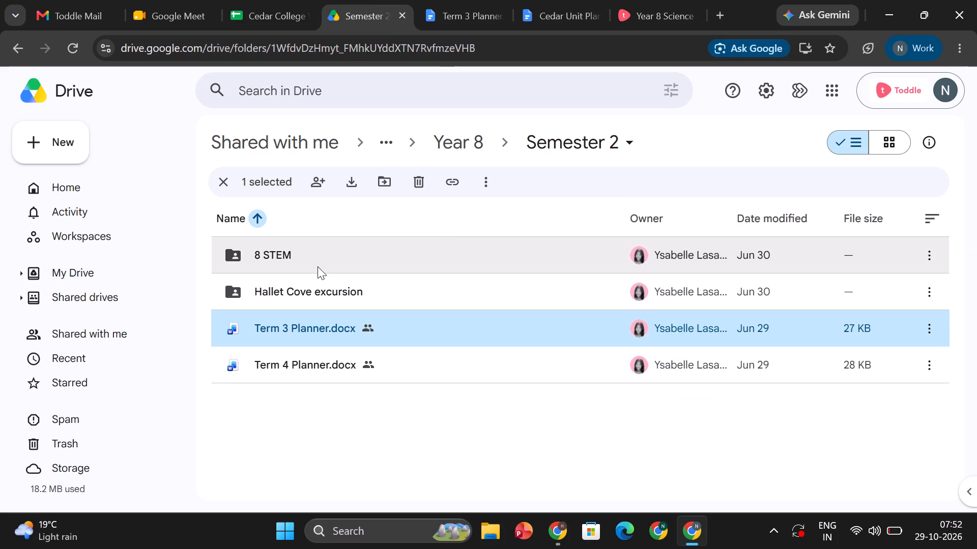
double_click(318, 266)
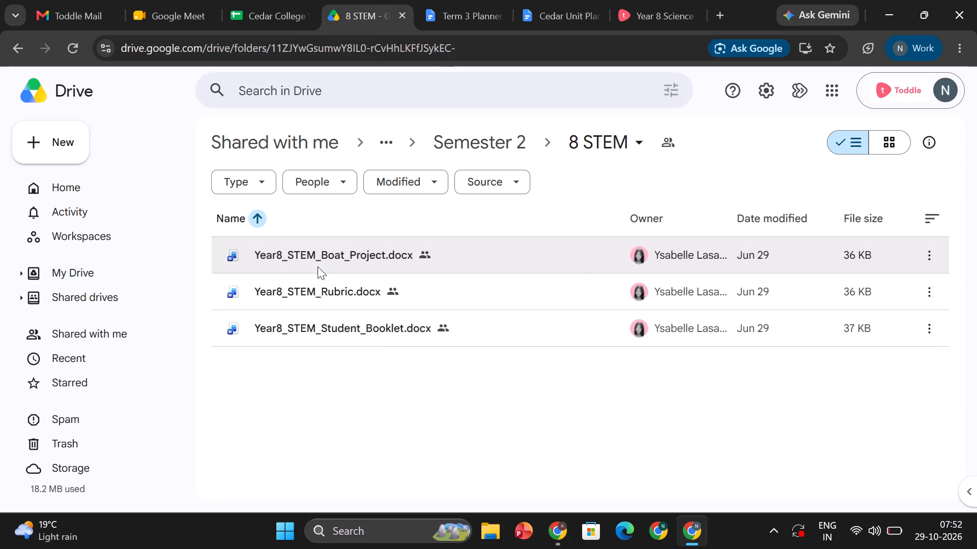
left_click(500, 135)
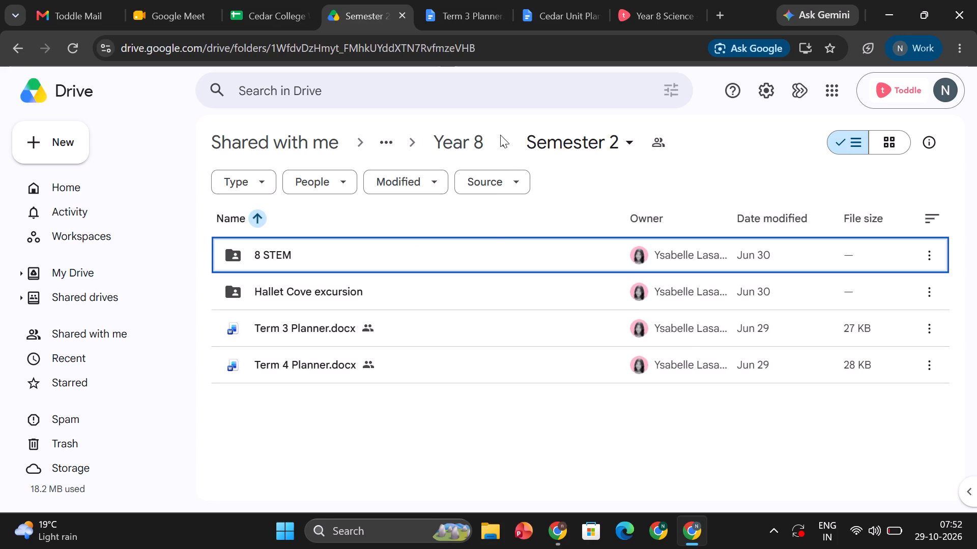
Open the Term 4 Planner from the Semester 2 folder and look through the 8G lessons for weeks 1 to 8.
double_click(321, 363)
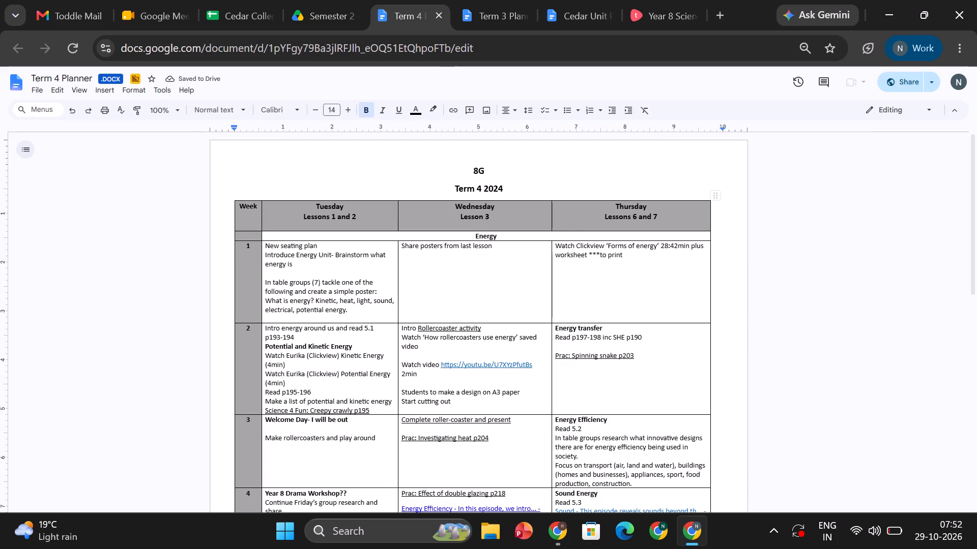
scroll(424, 341, "down", 6)
scroll(424, 341, "up", 2)
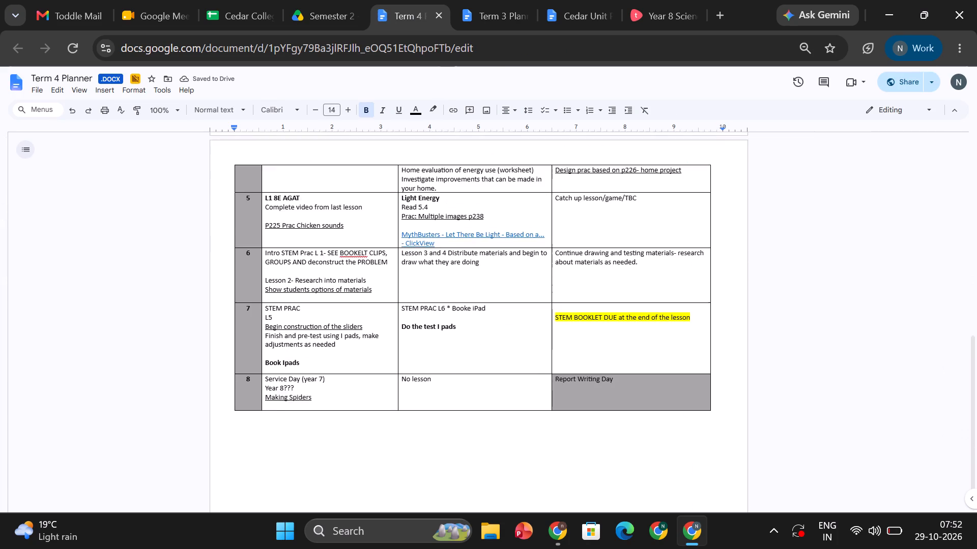
scroll(424, 341, "up", 3)
scroll(424, 341, "down", 1)
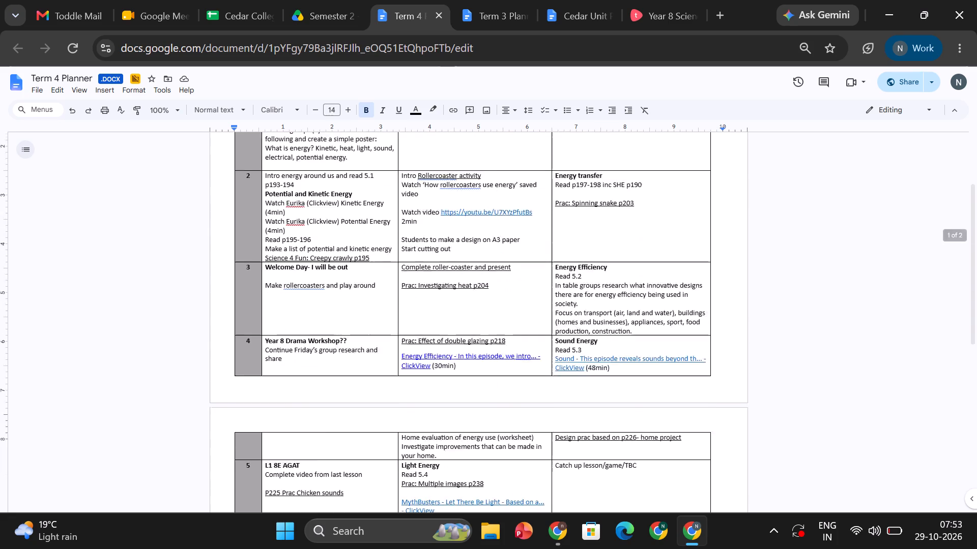
scroll(424, 341, "down", 1)
scroll(424, 341, "up", 2)
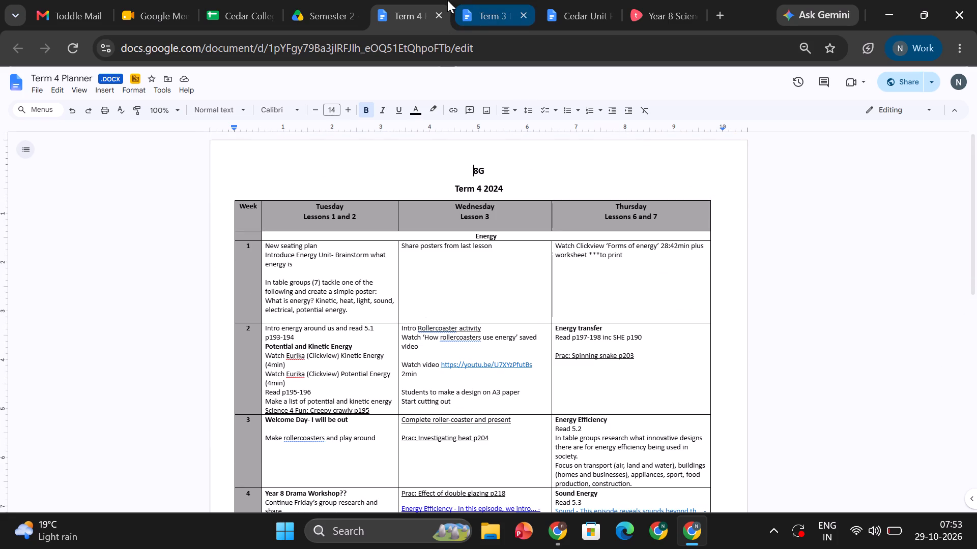
Return to Drive and open the 1 Working Scientifically folder inside Year 8's Semester 1 folder.
left_click(323, 0)
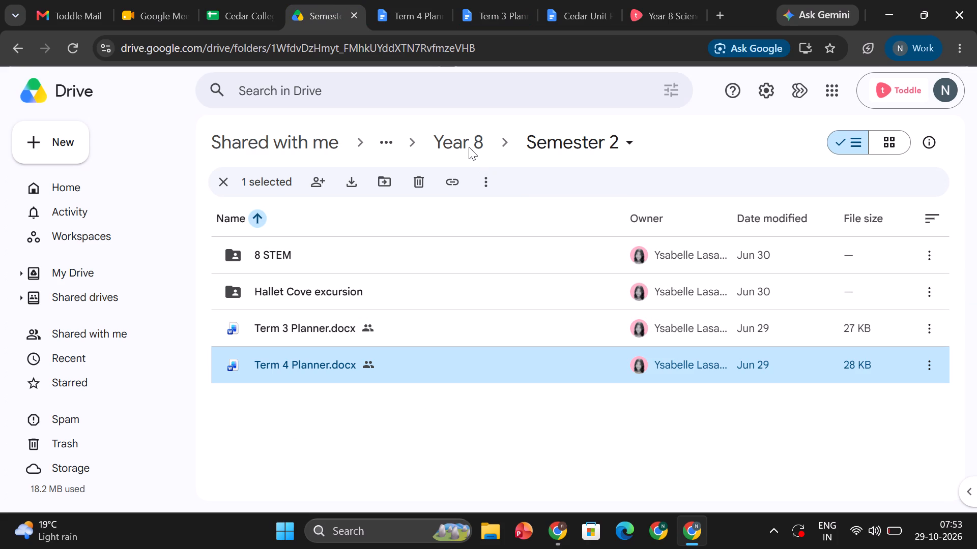
left_click(453, 139)
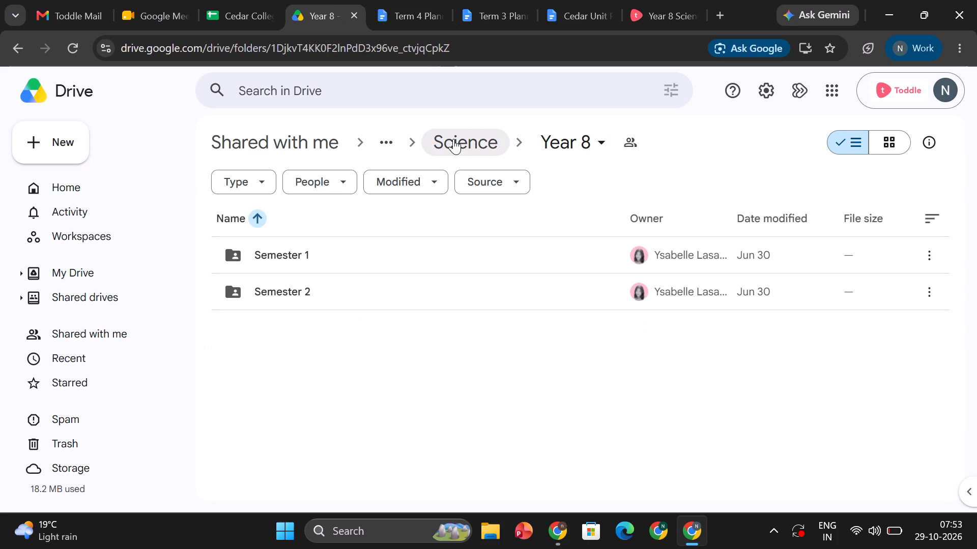
double_click(373, 260)
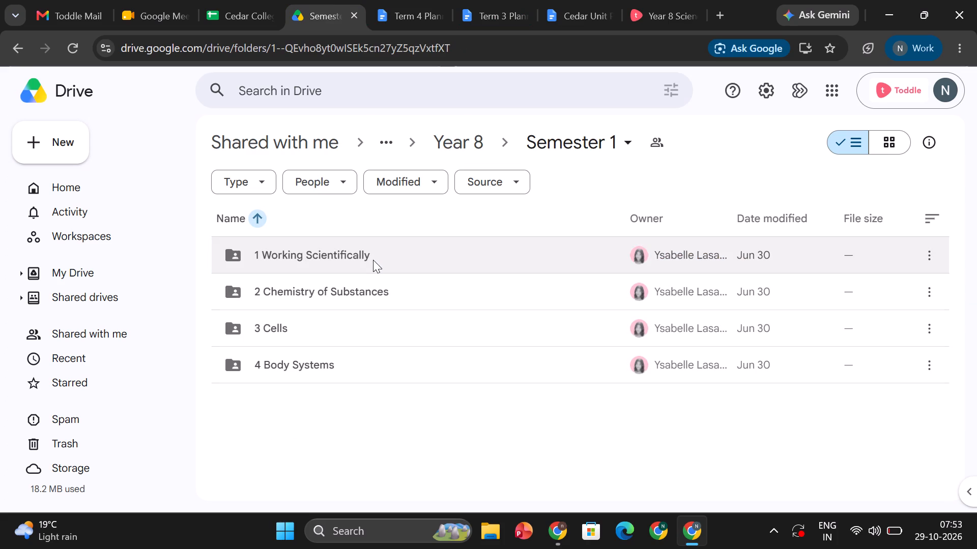
double_click(357, 260)
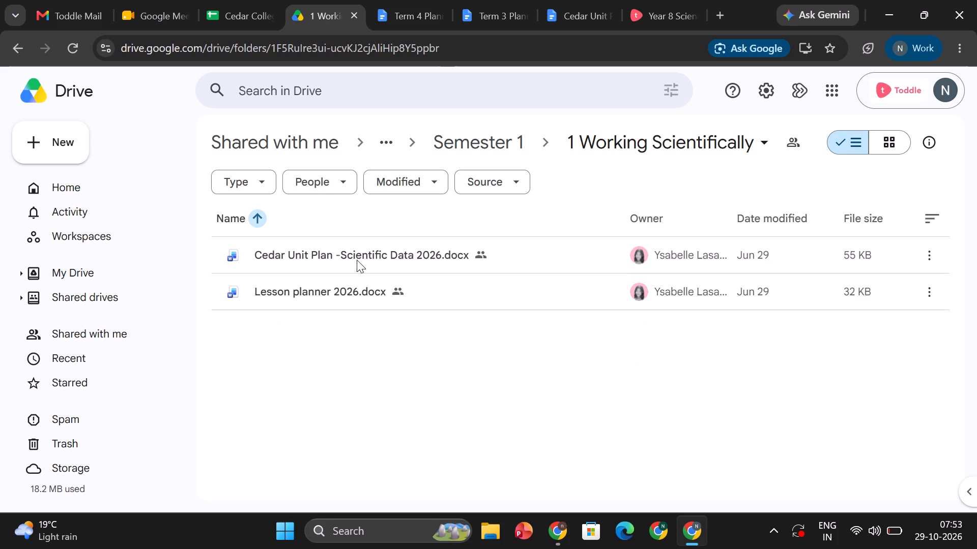
Open Lesson planner 2026, look through its weekly lessons on working with scientific data, and close the document.
double_click(349, 288)
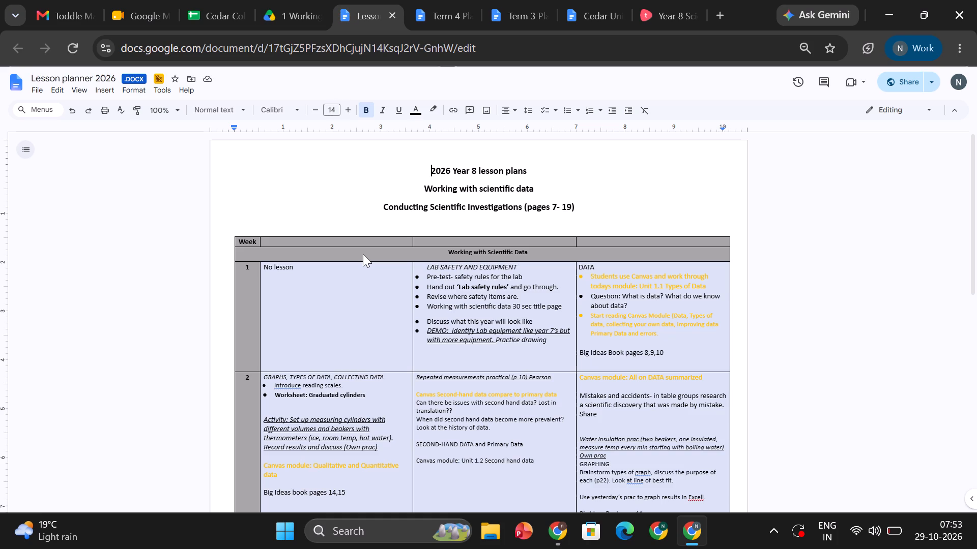
scroll(363, 254, "down", 6)
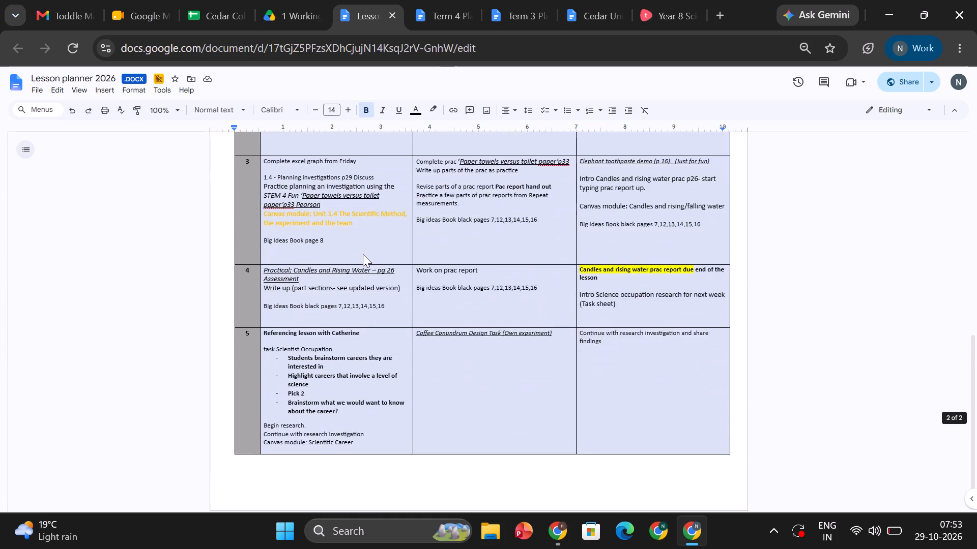
scroll(363, 254, "down", 6)
scroll(363, 254, "up", 5)
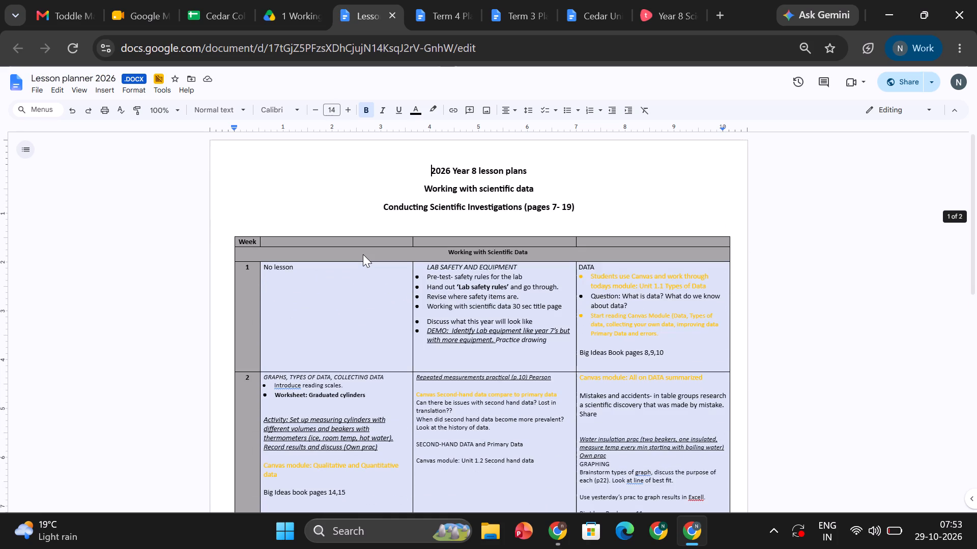
left_click(300, 3)
left_click(347, 387)
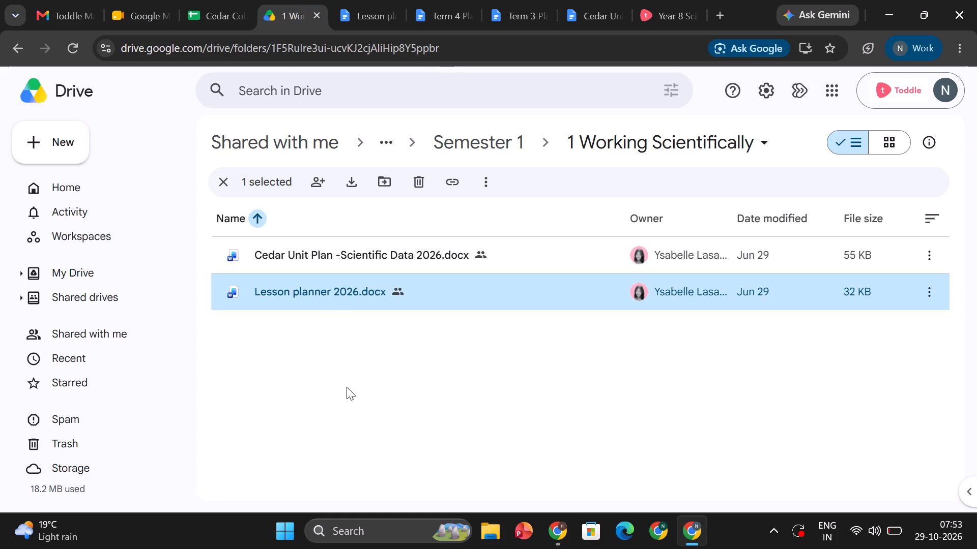
left_click(350, 0)
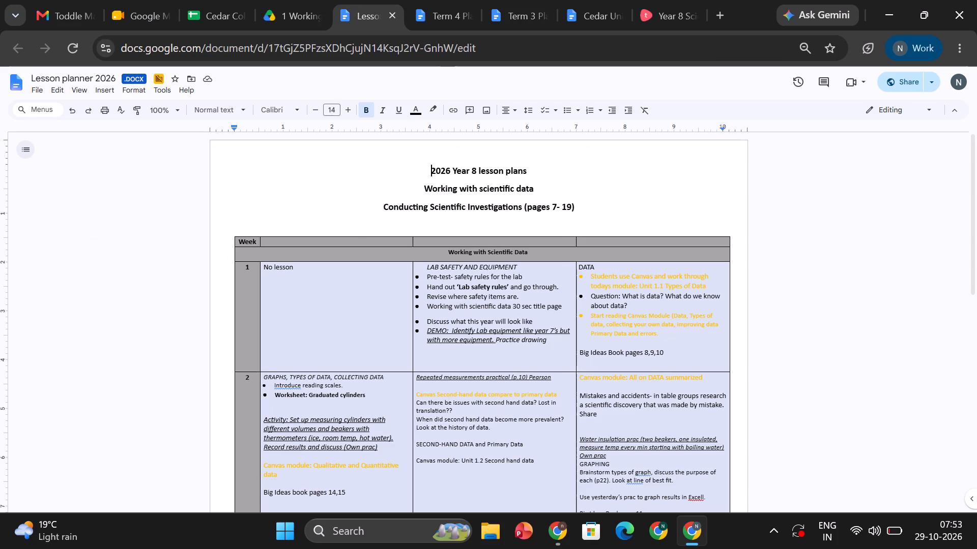
scroll(360, 237, "down", 5)
scroll(360, 237, "up", 5)
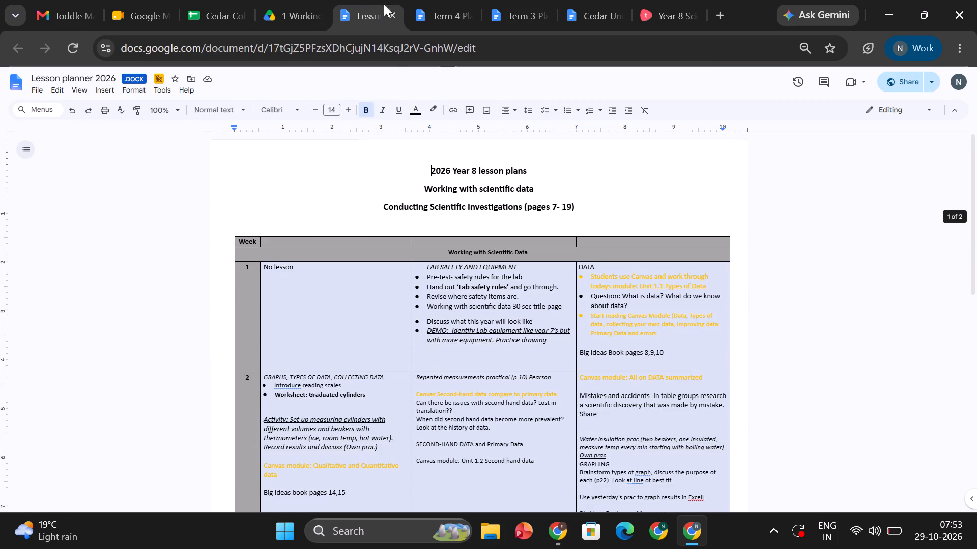
left_click(291, 8)
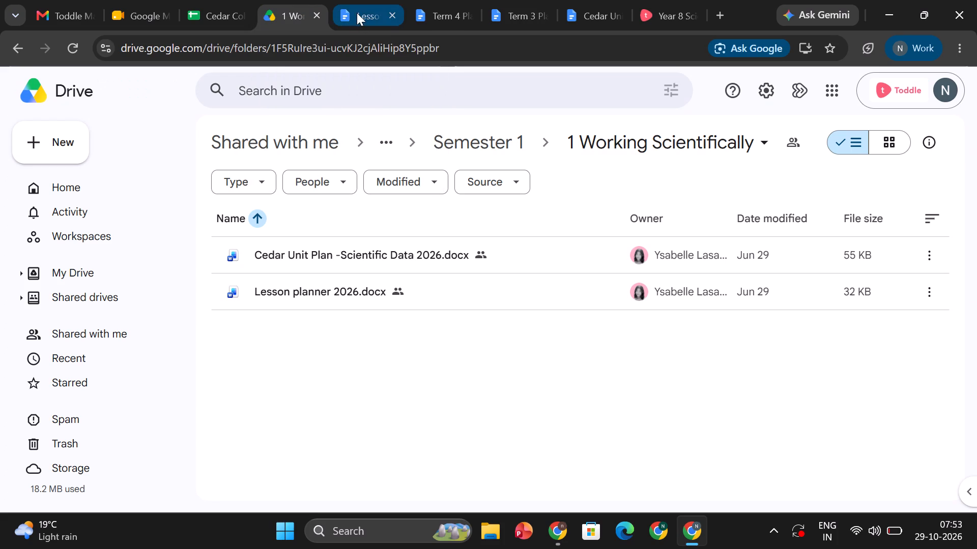
left_click(392, 14)
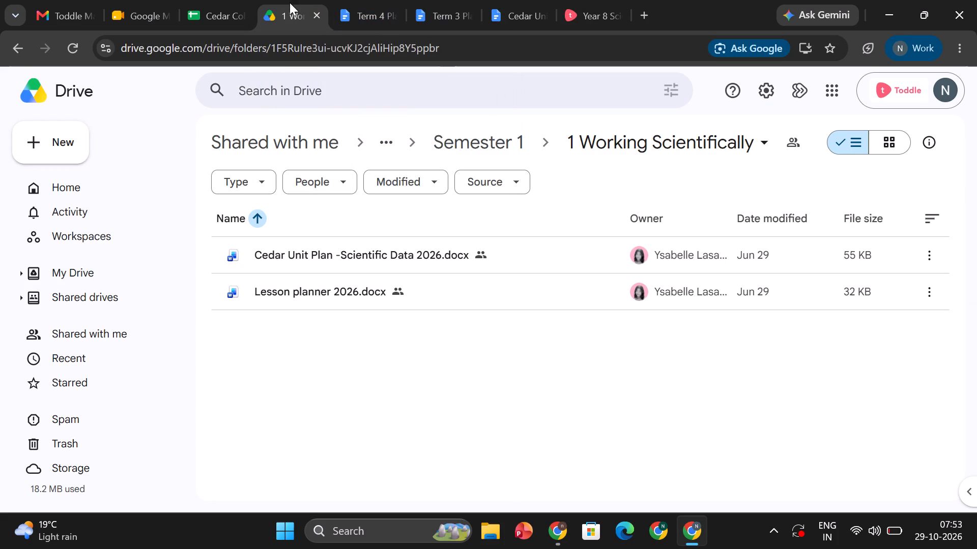
Open Cedar Unit Plan -Scientific Data 2026 and place the Toddle Year 8 Science tab directly after it.
double_click(384, 255)
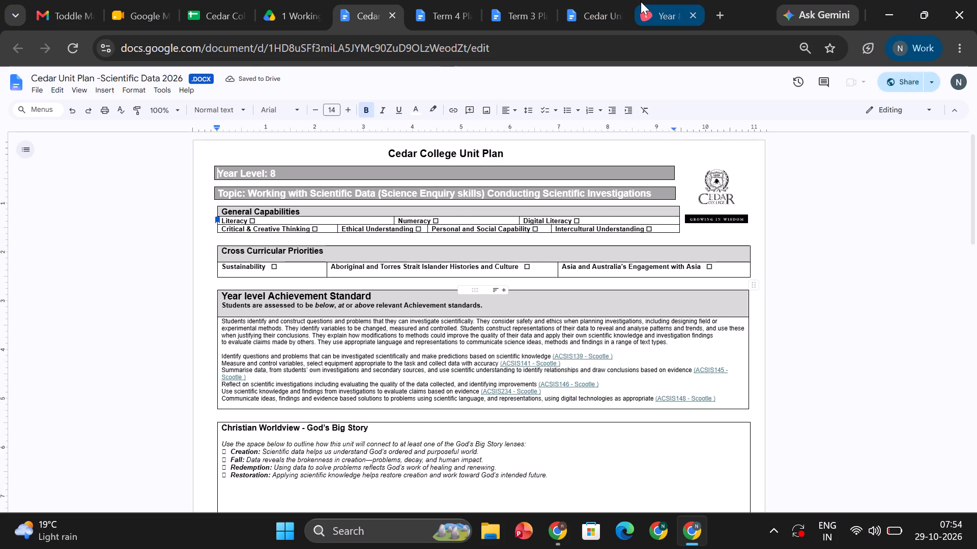
left_click_drag(672, 4, 454, 0)
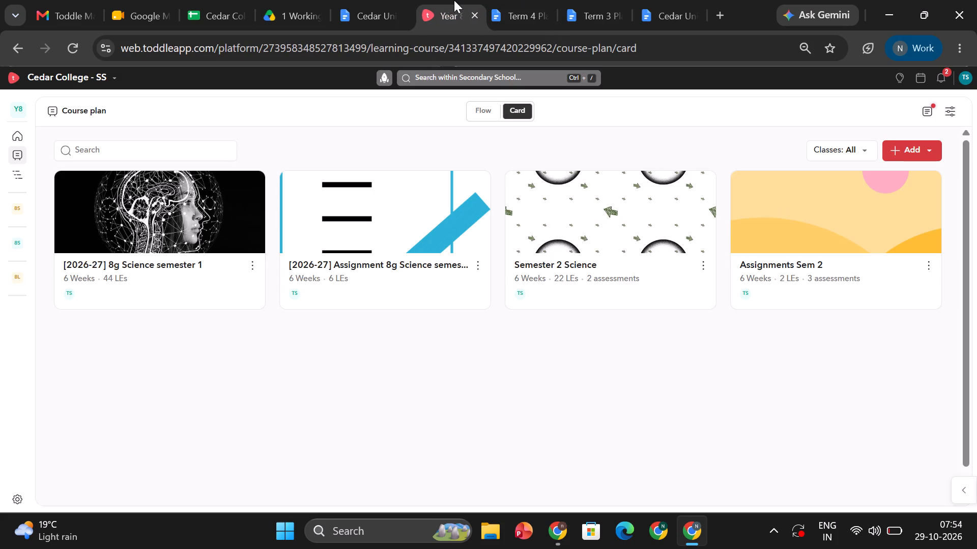
left_click_drag(454, 0, 455, 0)
left_click(360, 0)
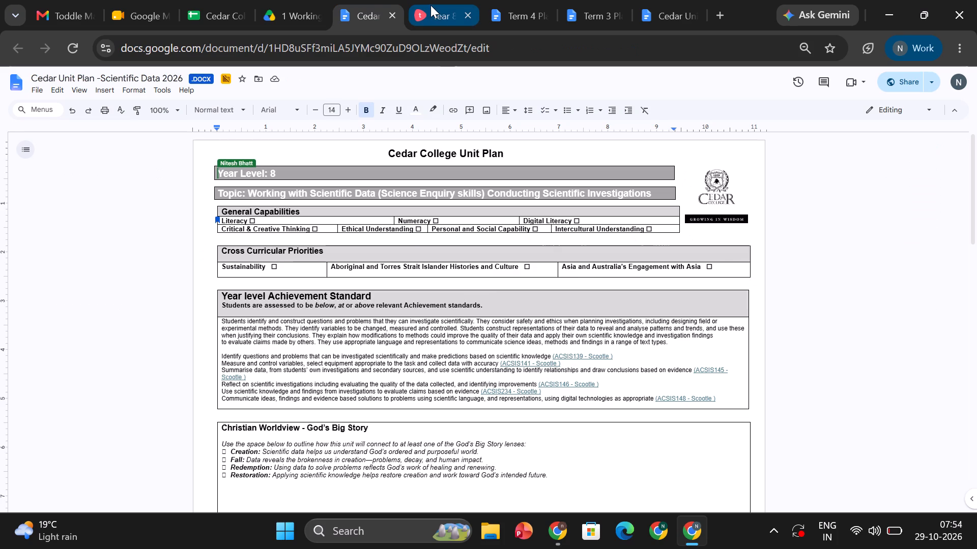
In Toddle's Year 8 Science course plan, create a new unit with the CC Custom AusC Planner template.
left_click(430, 5)
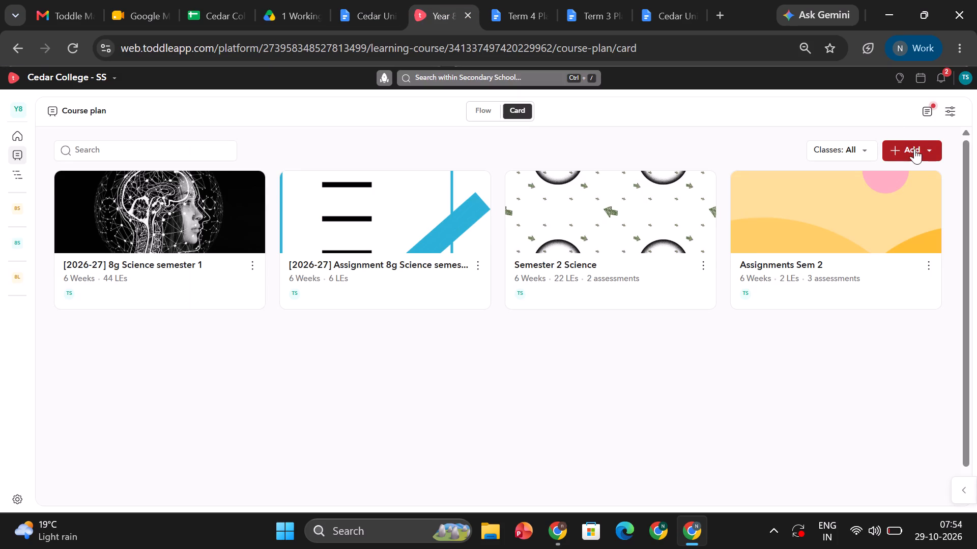
left_click(913, 150)
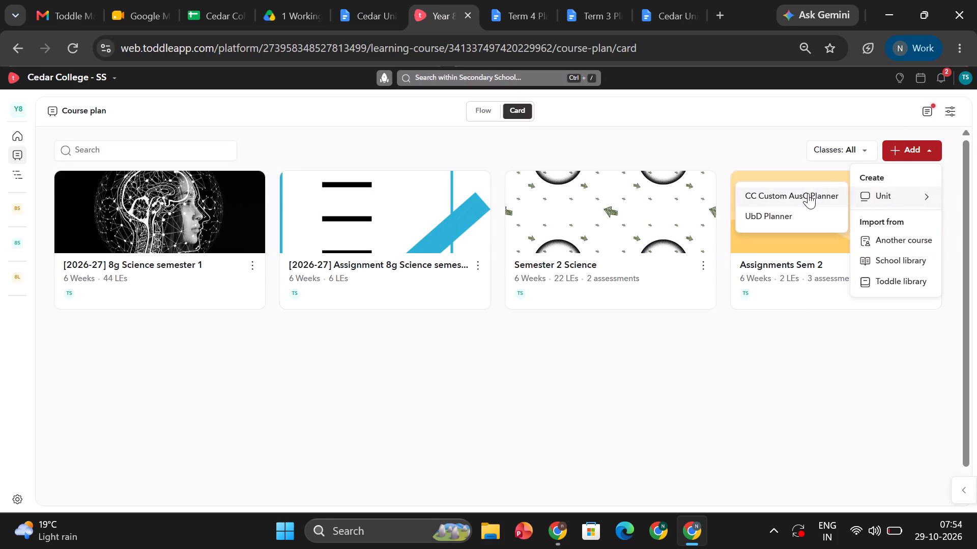
left_click(808, 193)
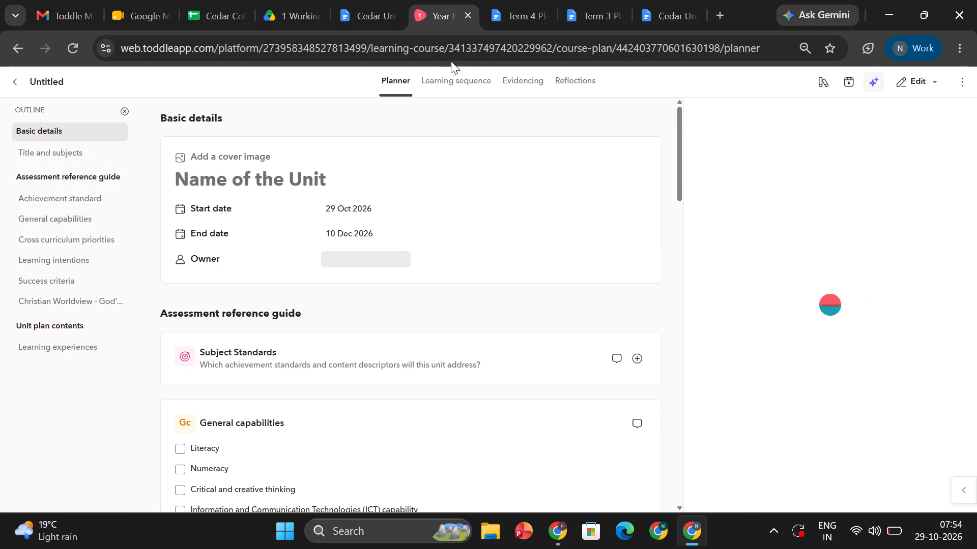
Copy the topic "Working with Scientific Data (Science Enquiry skills) Conducting Scientific Investigations" from the Cedar unit plan into the new Toddle unit's name.
left_click(379, 0)
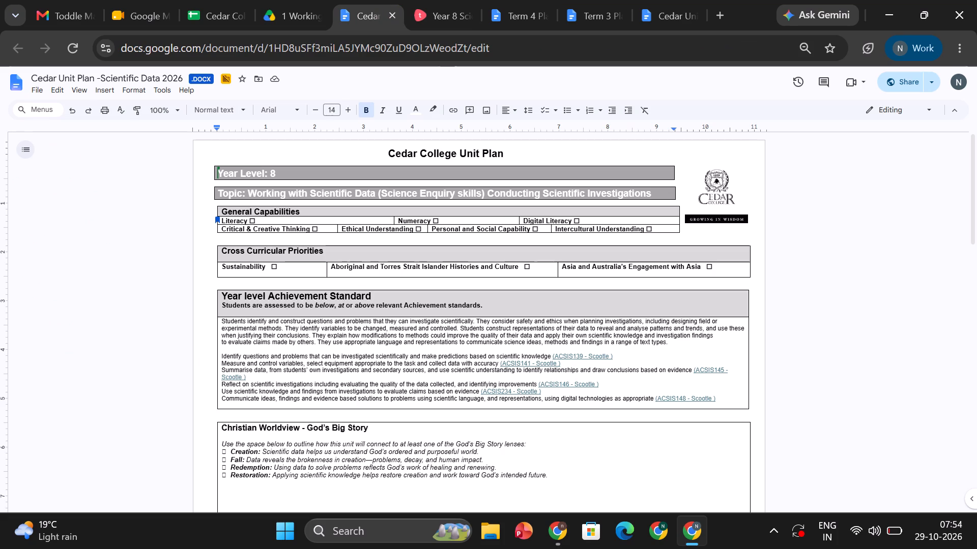
left_click_drag(248, 192, 460, 179)
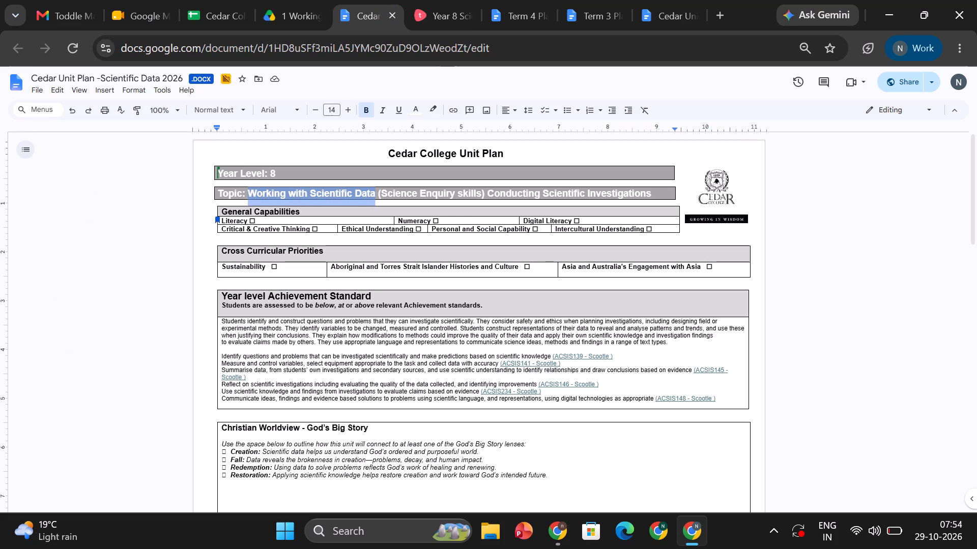
left_click_drag(460, 179, 655, 190)
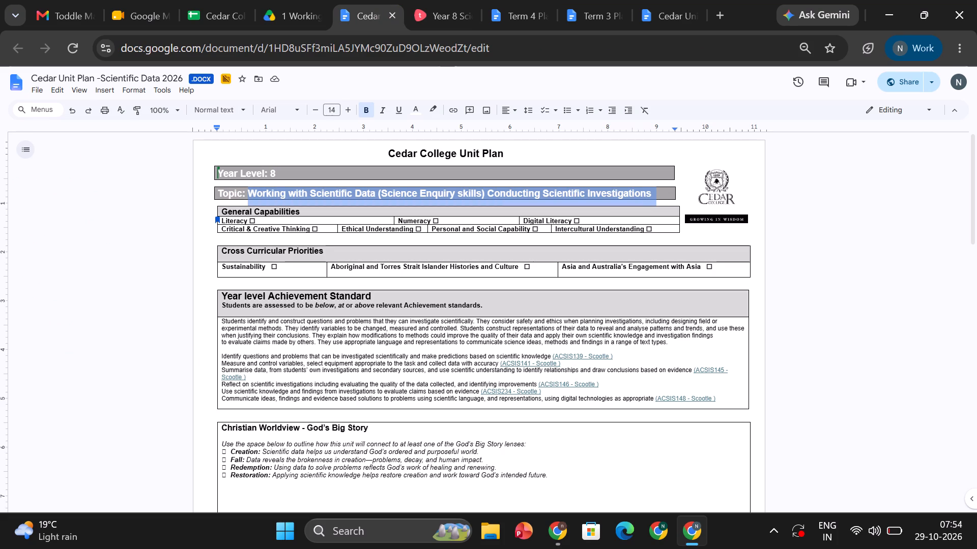
left_click_drag(655, 190, 651, 187)
left_click_drag(653, 194, 350, 189)
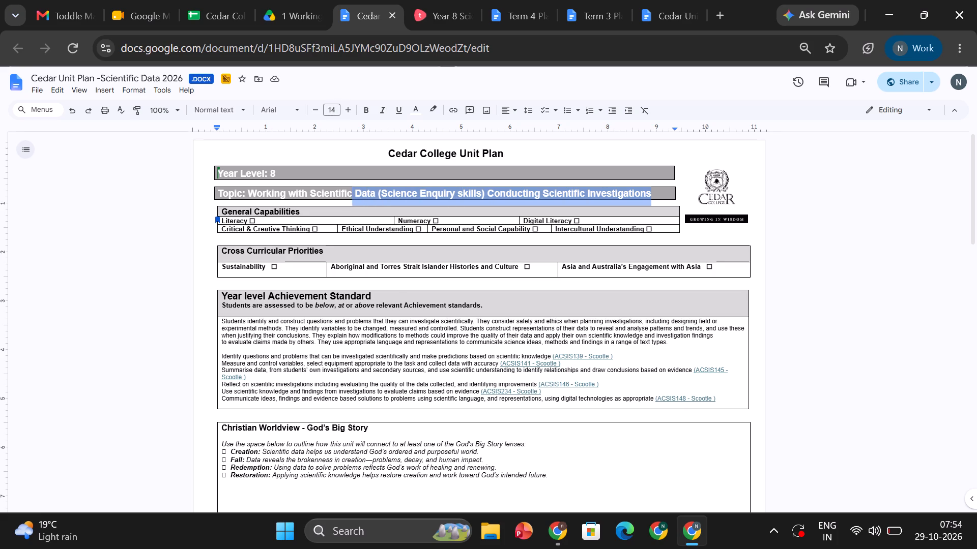
left_click_drag(350, 189, 257, 193)
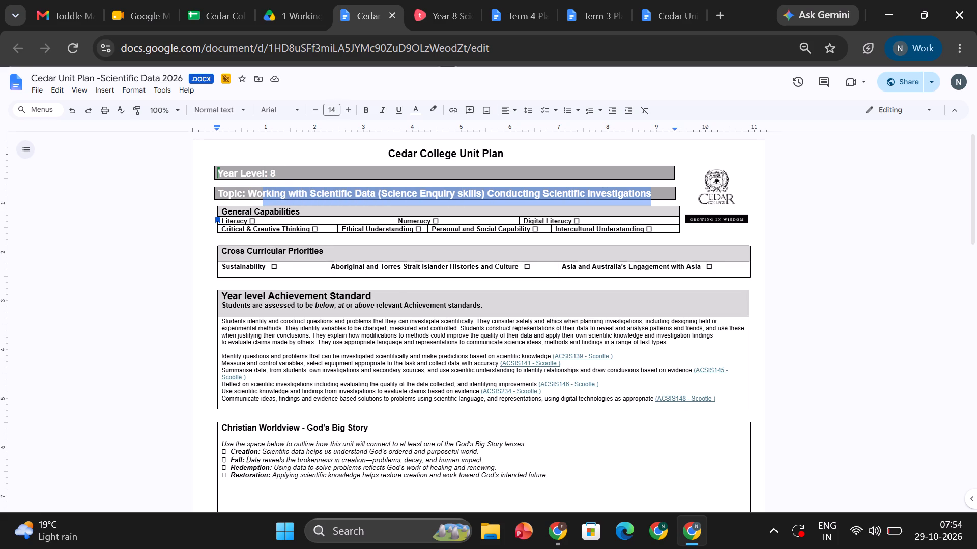
left_click_drag(257, 193, 258, 184)
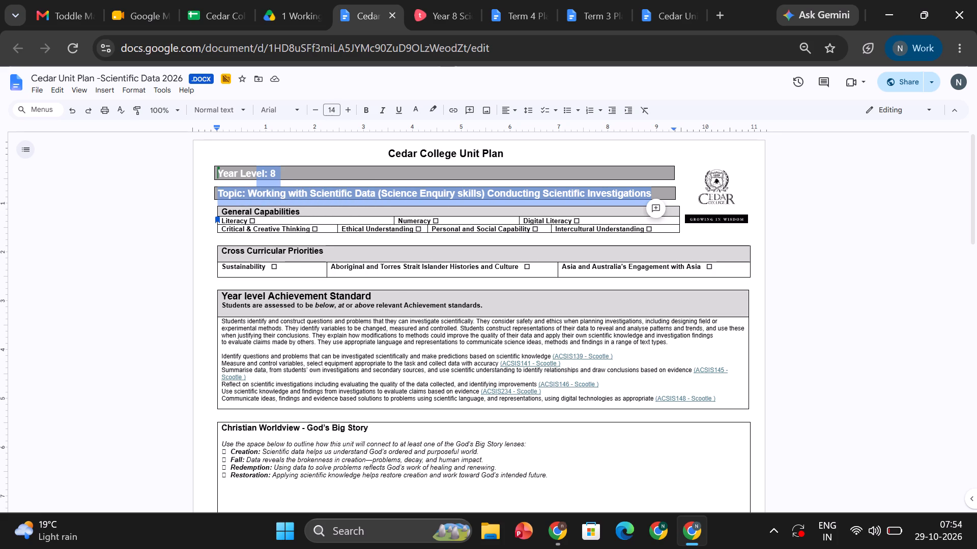
left_click(251, 194)
left_click_drag(247, 191, 632, 195)
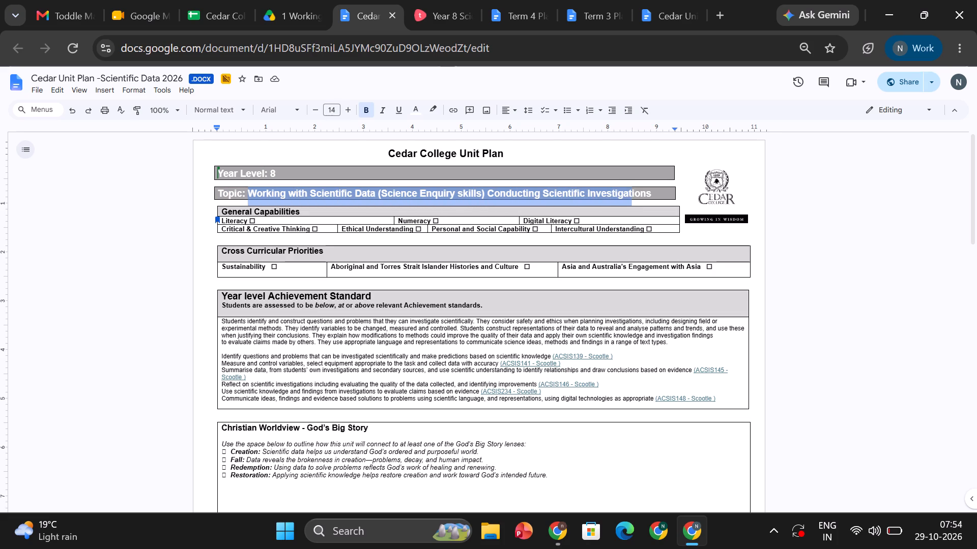
left_click_drag(632, 195, 654, 201)
left_click_drag(654, 201, 651, 201)
key("ctrl+c")
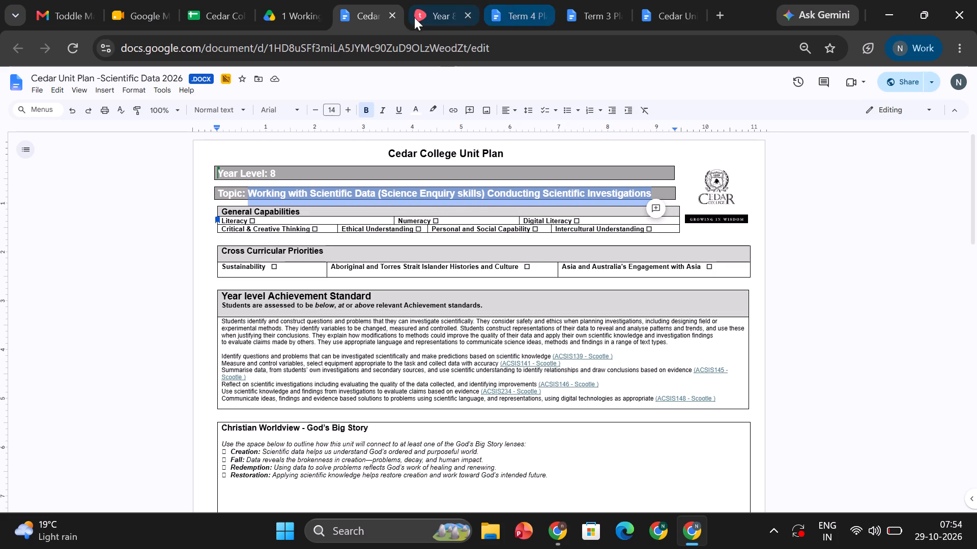
left_click(428, 4)
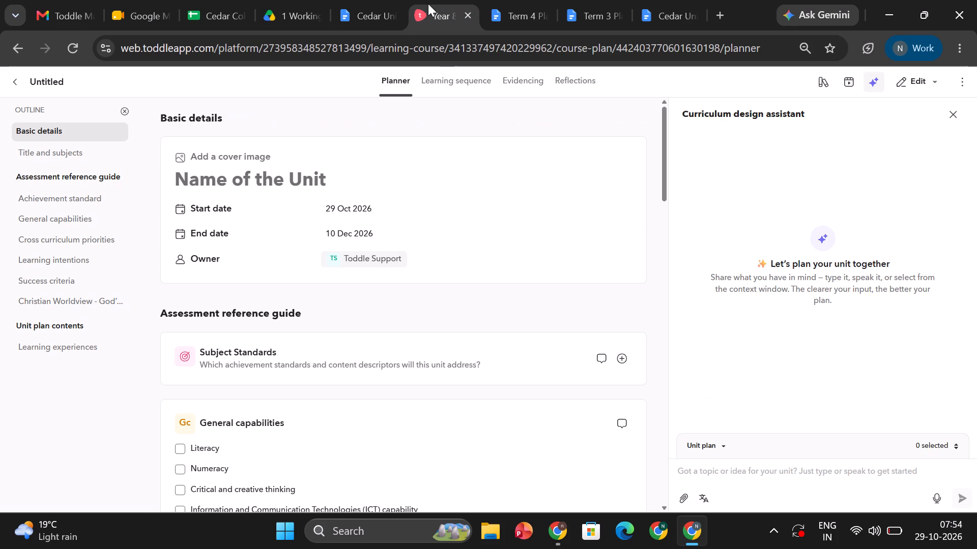
left_click(229, 186)
key("ctrl+v")
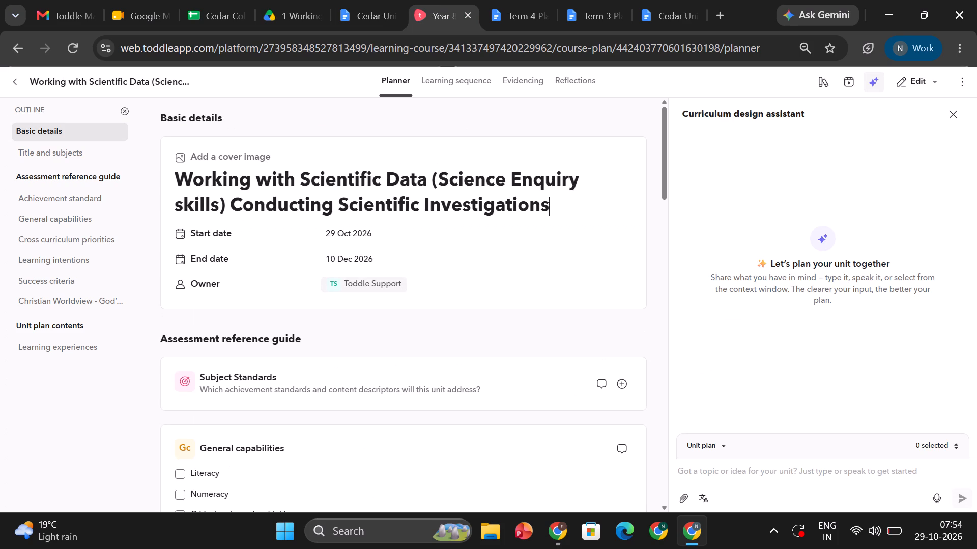
Place Cedar Unit Plan -Scientific Data 2026 and Toddle's Year 8 Science unit planning page side by side in a split view.
left_click(358, 0)
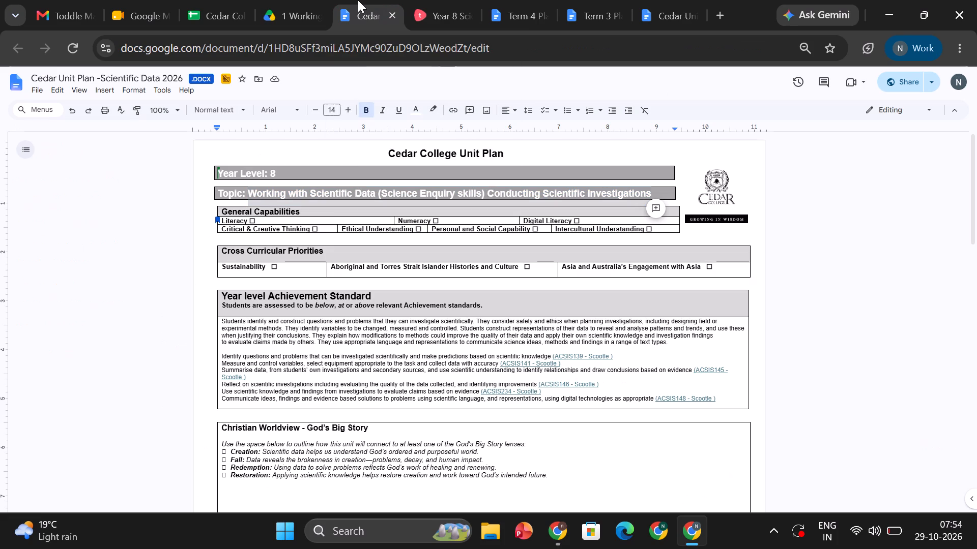
left_click(417, 0)
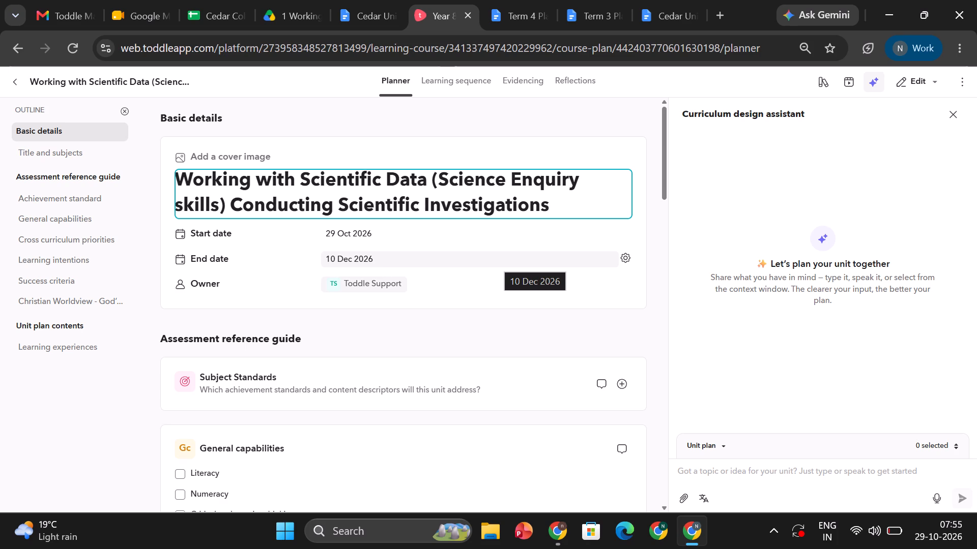
scroll(243, 466, "down", 1)
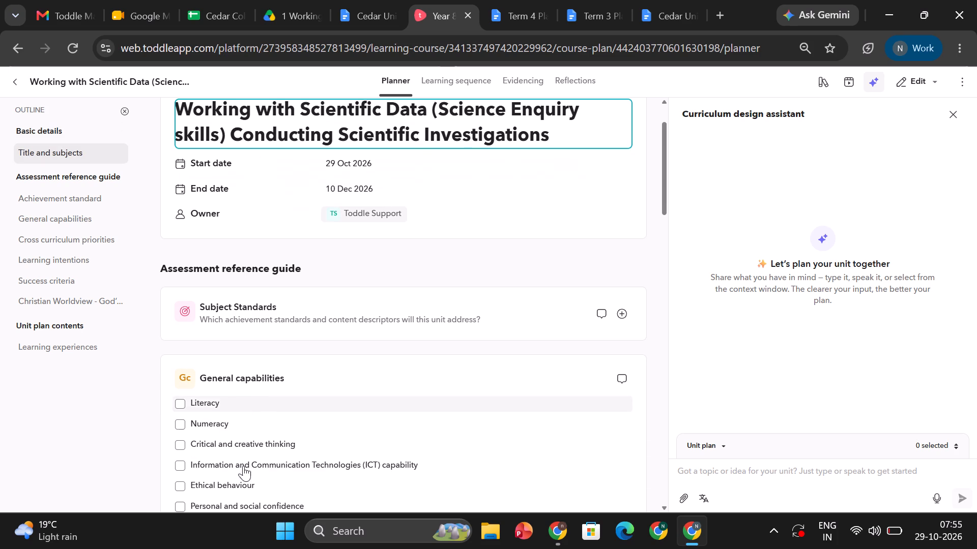
left_click(358, 0)
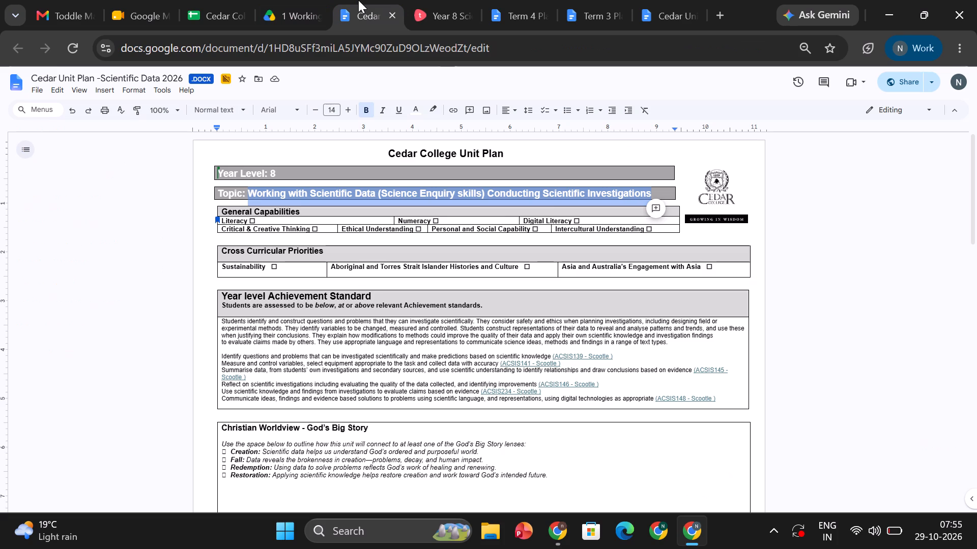
right_click(358, 0)
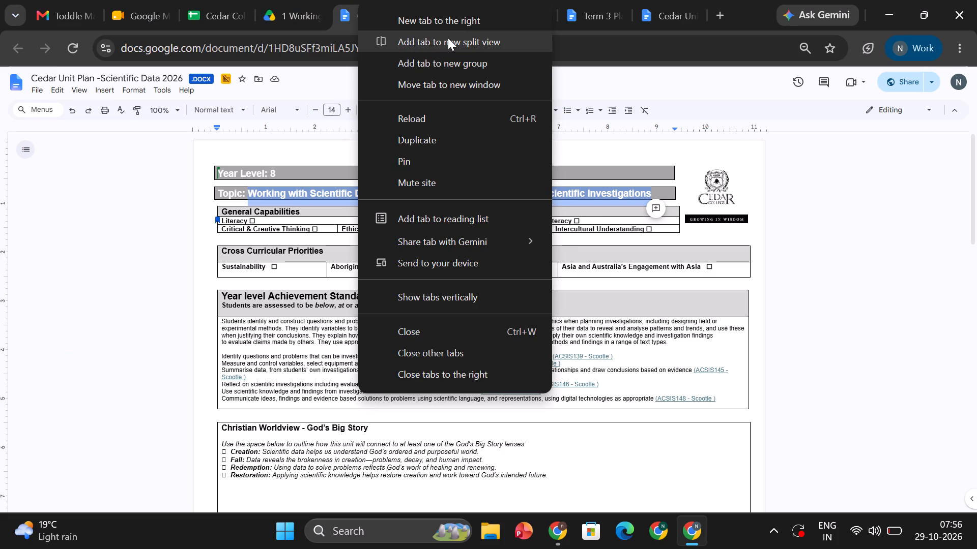
left_click(448, 38)
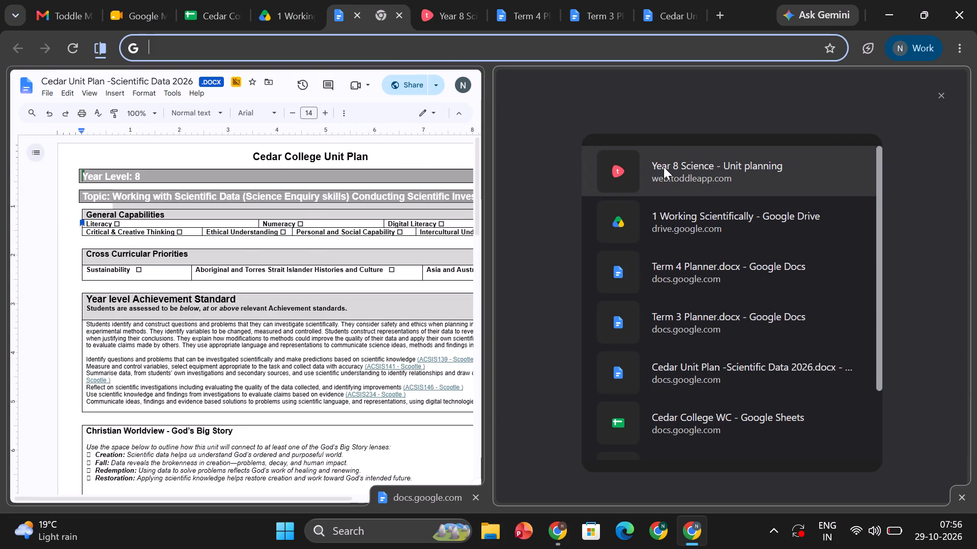
left_click(664, 167)
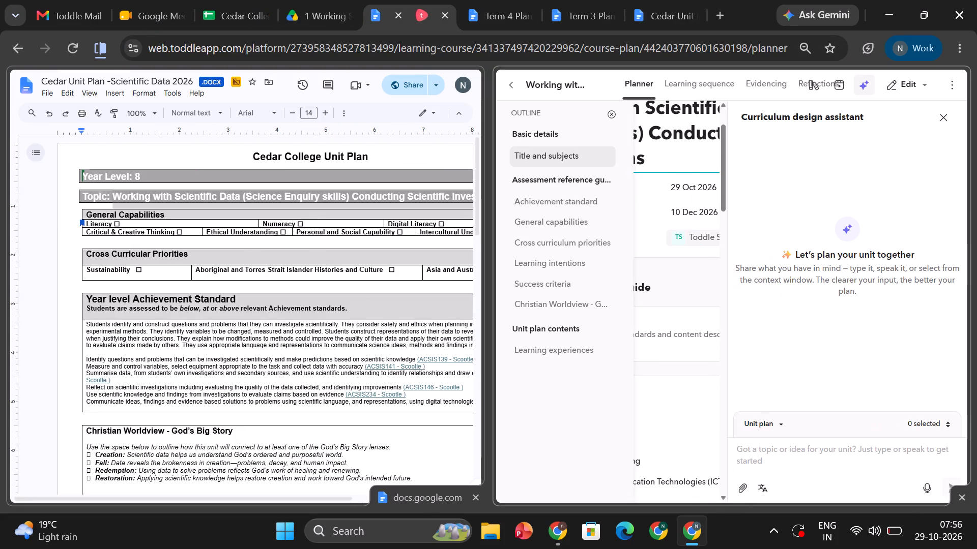
Close the outline and the Curriculum design assistant in the Toddle unit to widen the planner.
left_click(612, 113)
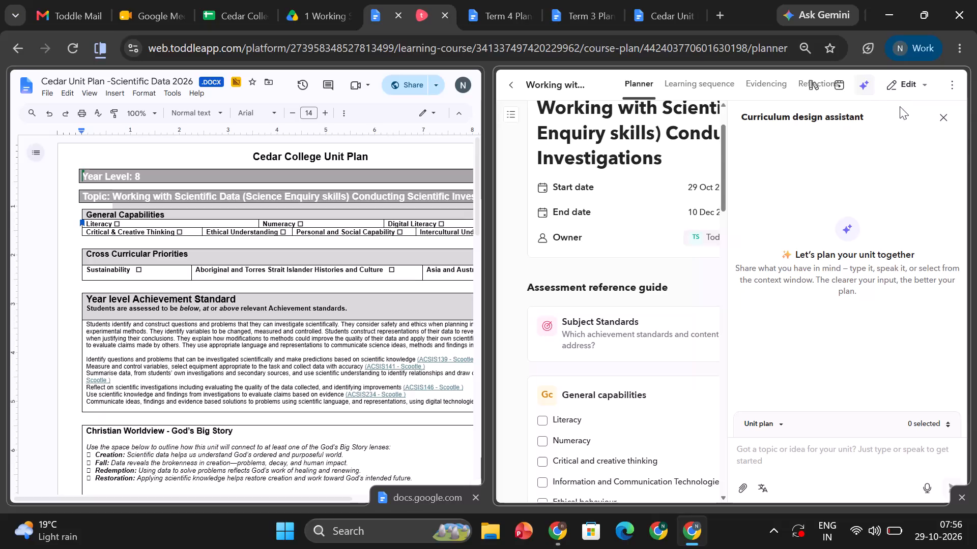
left_click(946, 117)
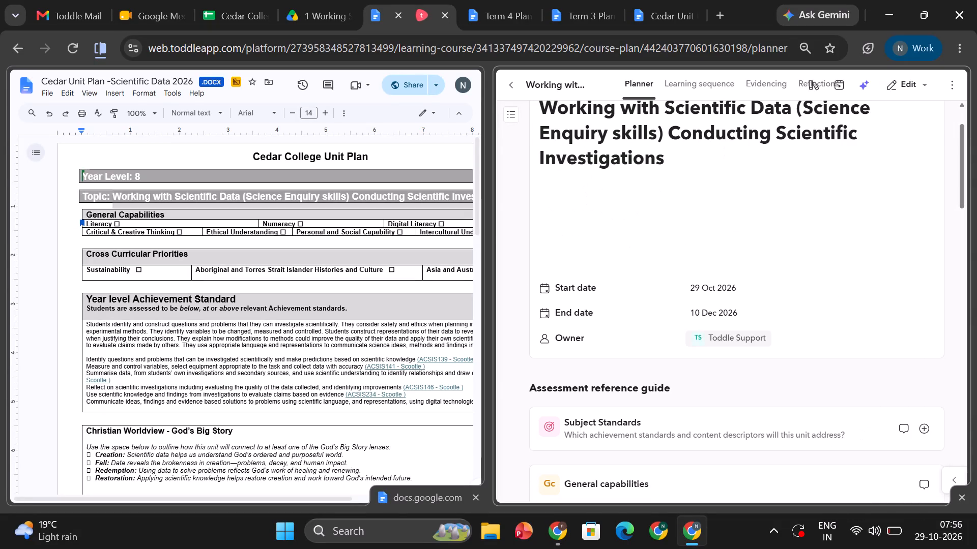
left_click(618, 222)
Compare the Cedar unit plan's capabilities, priorities and achievement standard sections with the fields in Toddle's Assessment reference guide.
scroll(534, 273, "down", 1)
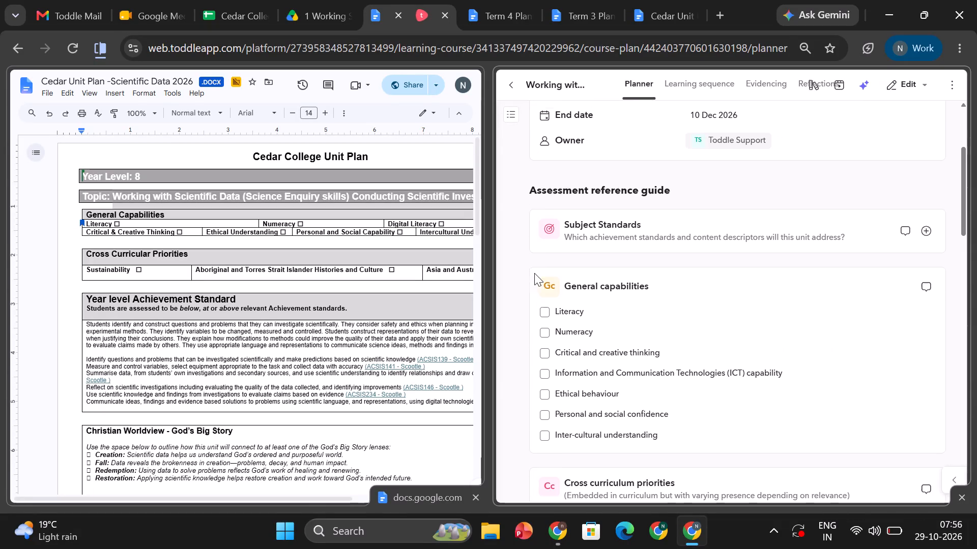
scroll(534, 273, "down", 1)
scroll(331, 325, "left", 1)
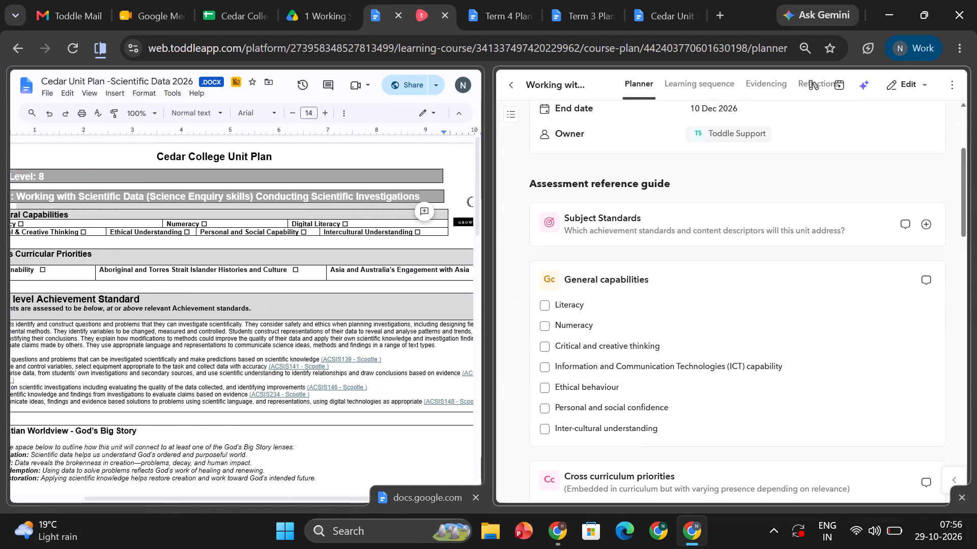
scroll(331, 325, "left", 1)
scroll(331, 325, "right", 1)
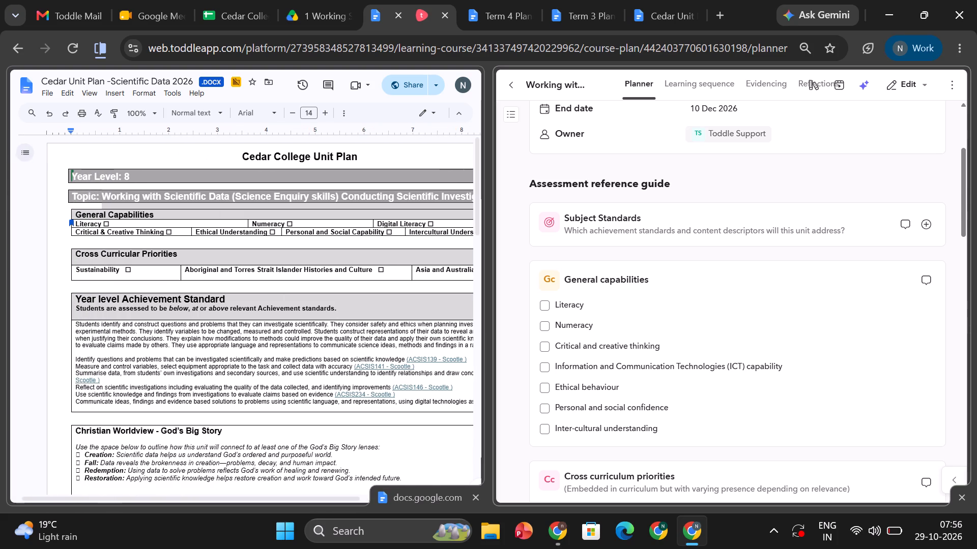
scroll(331, 325, "down", 1)
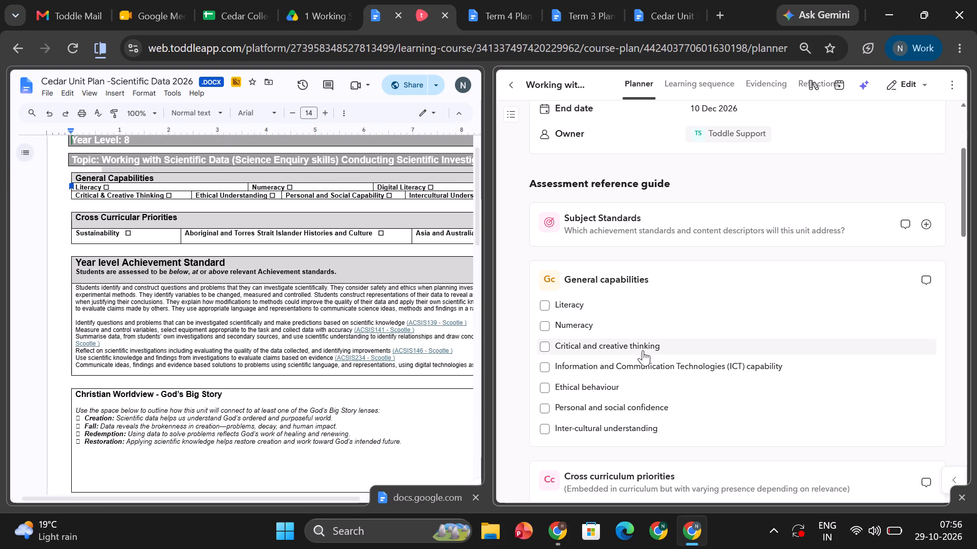
scroll(643, 350, "up", 1)
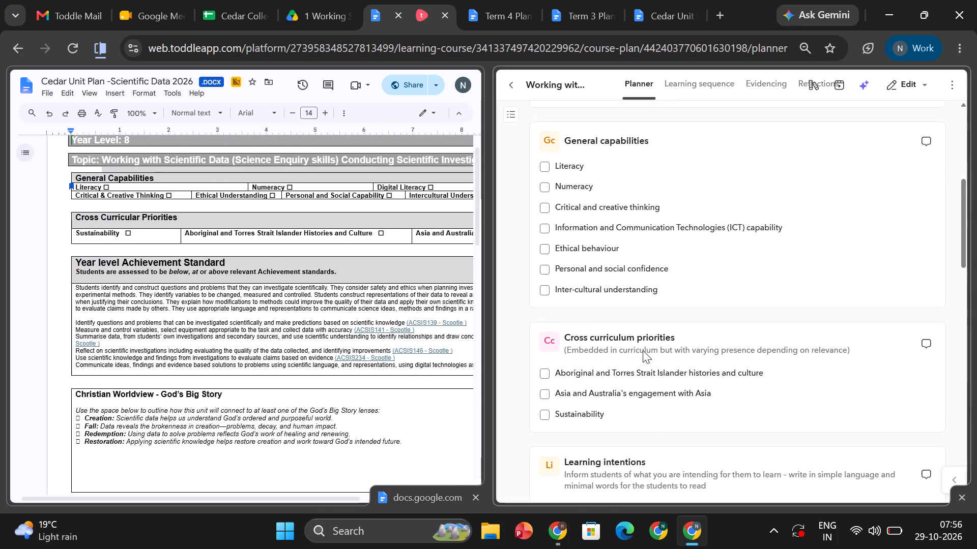
scroll(643, 350, "up", 1)
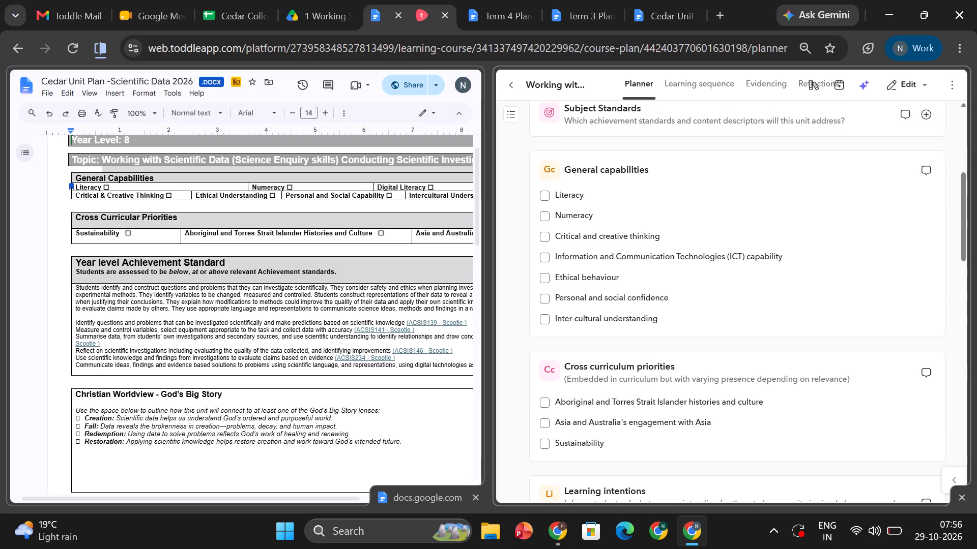
scroll(661, 335, "up", 1)
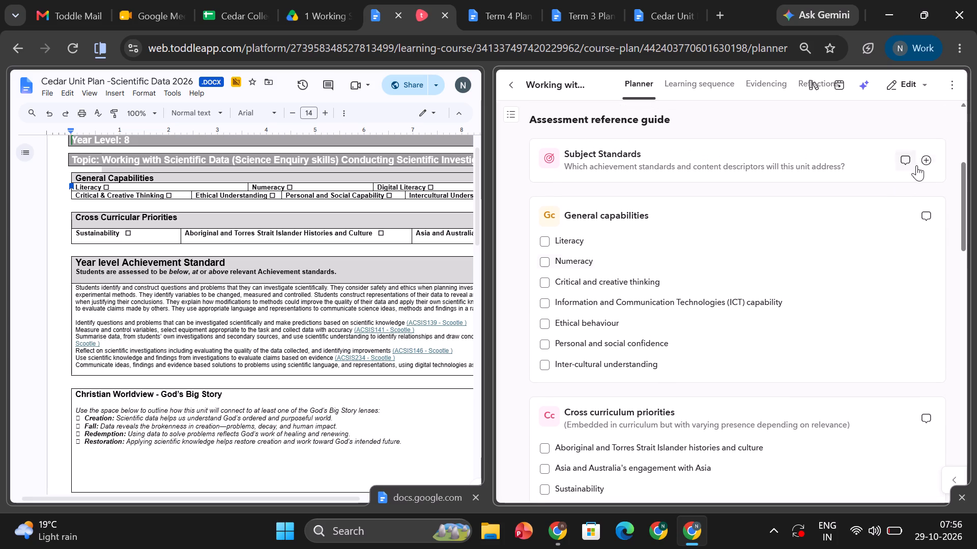
Start adding Subject Standards to the unit, find the standard sets matching "sc", and open the Science set.
left_click(929, 168)
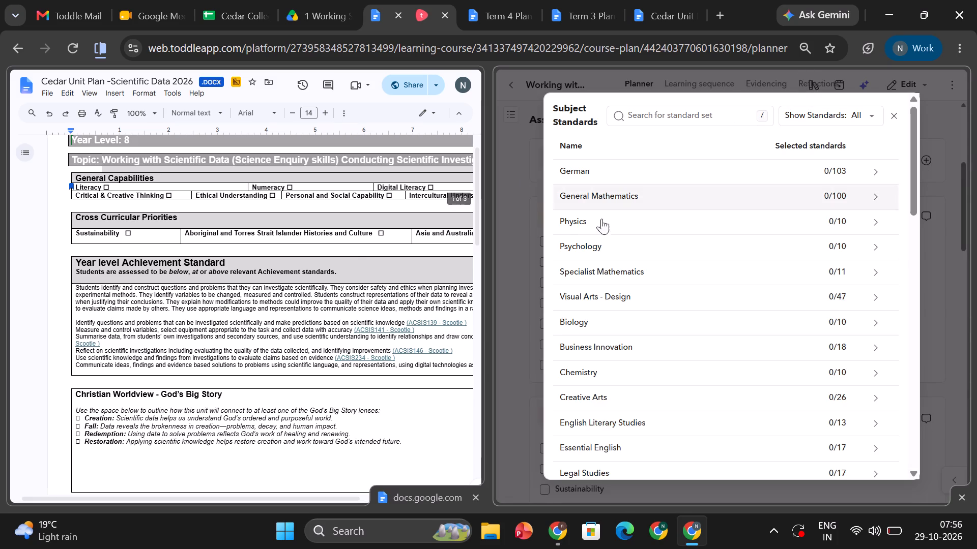
left_click(640, 116)
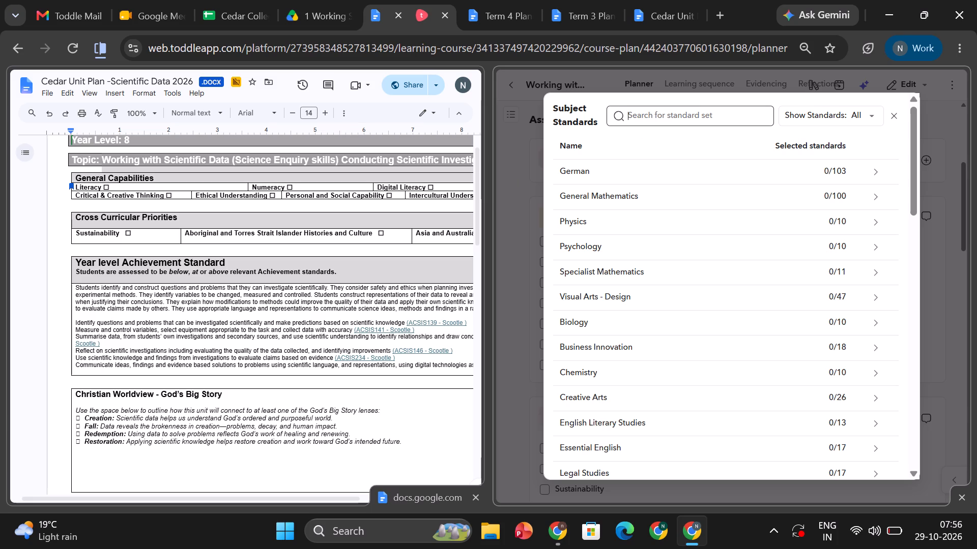
type("sc")
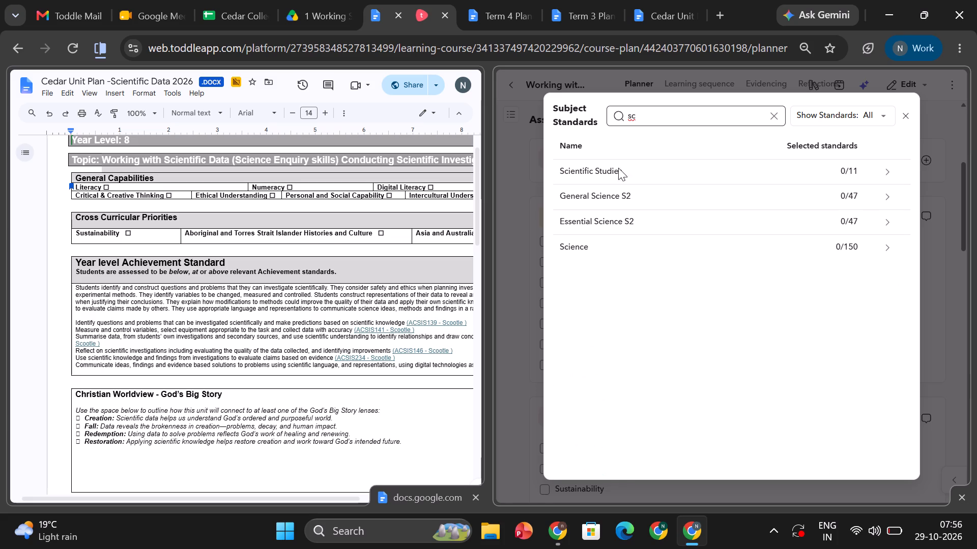
left_click(616, 245)
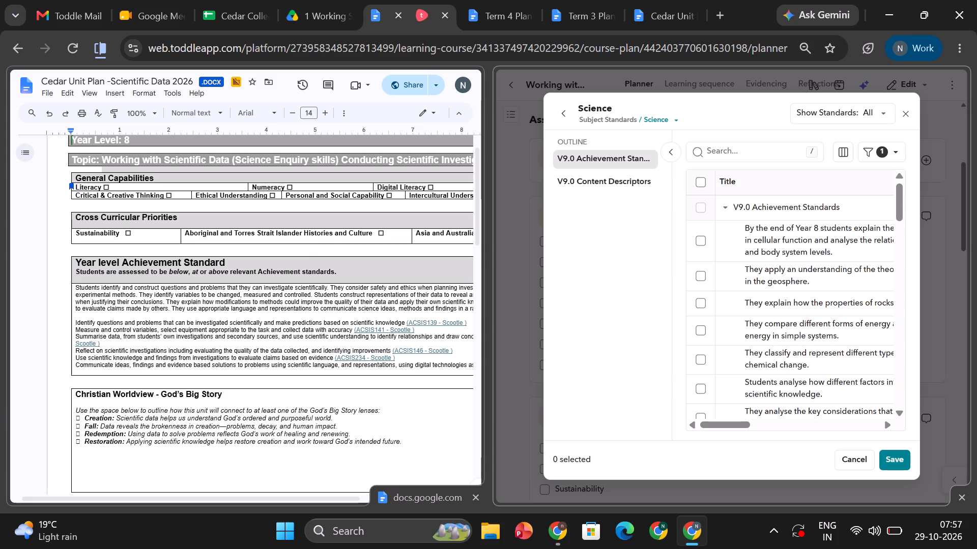
Search the Science standards for "identify and construct question", copied from the Cedar plan's achievement standard, and clear the search.
left_click_drag(98, 288, 184, 290)
key("ctrl+c")
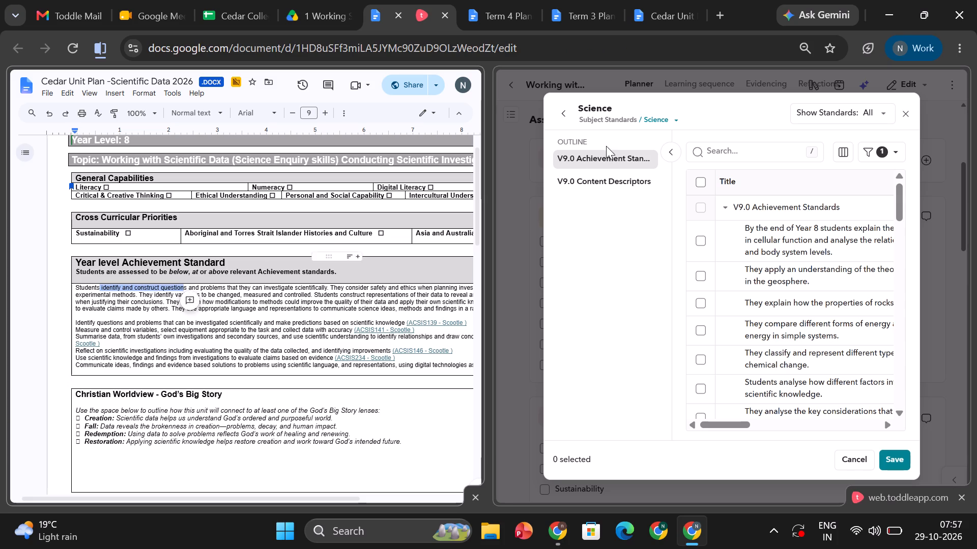
left_click(715, 154)
key("ctrl+v")
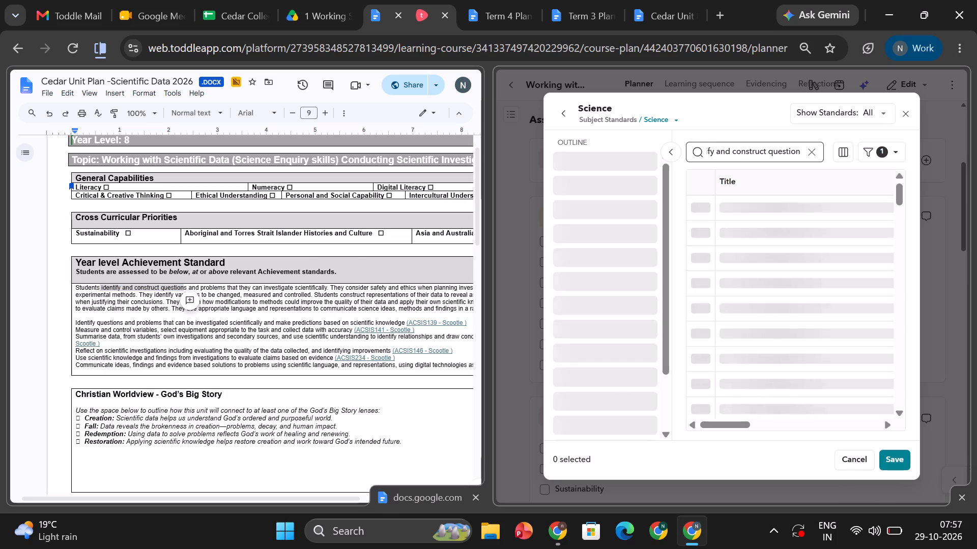
left_click(715, 154)
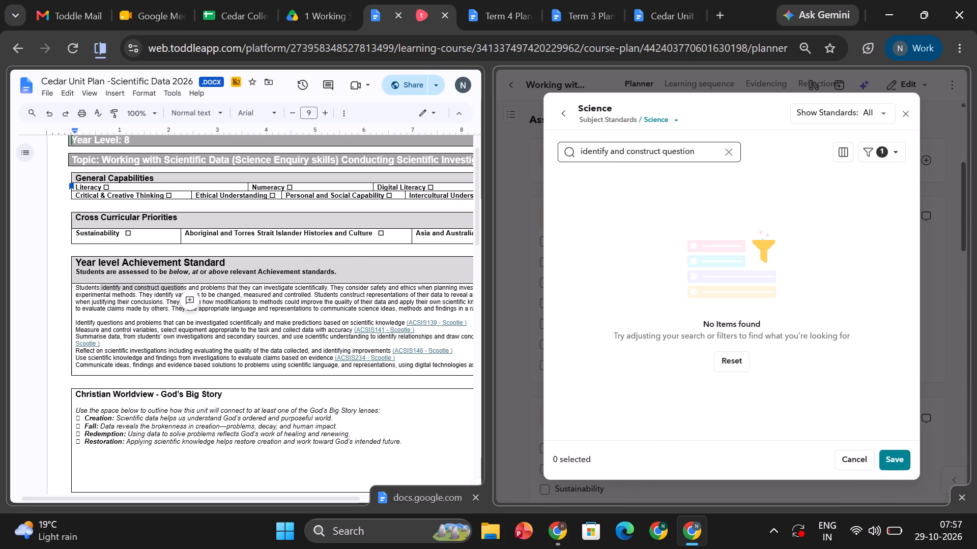
left_click(708, 154)
left_click_drag(706, 152, 572, 142)
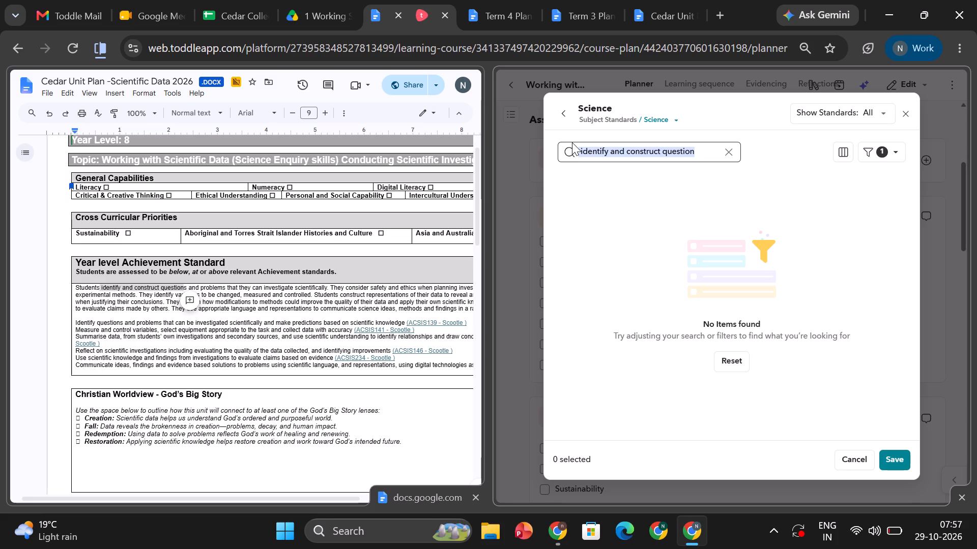
key("BackSpace")
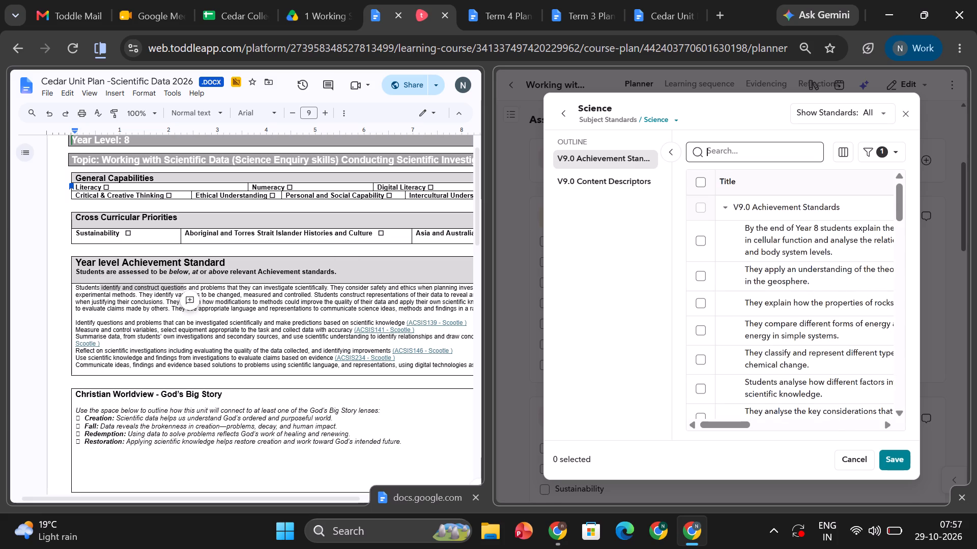
Search the Science standards for the copied achievement standard fragment "stigate scientificall" and clear the search.
left_click_drag(274, 289, 306, 284)
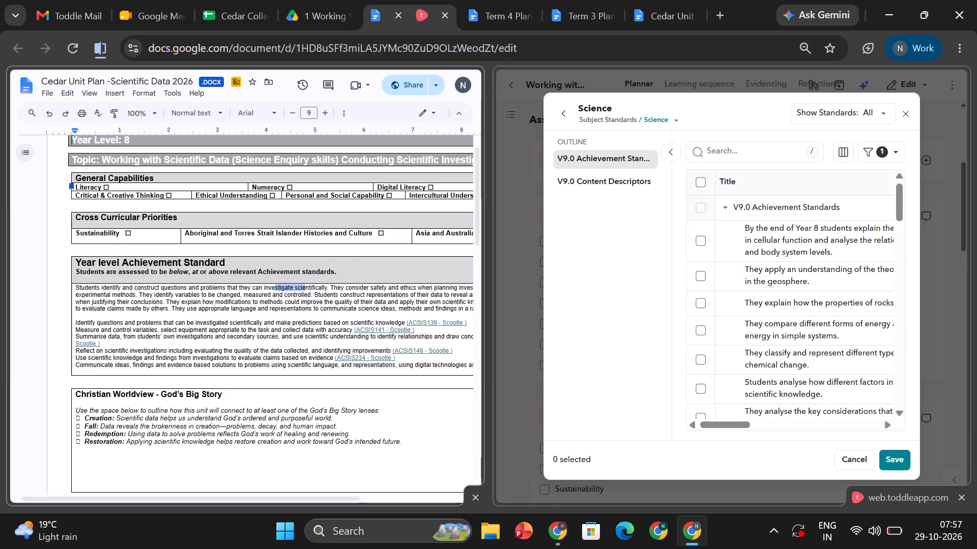
left_click_drag(306, 284, 325, 291)
key("ctrl+c")
left_click(736, 152)
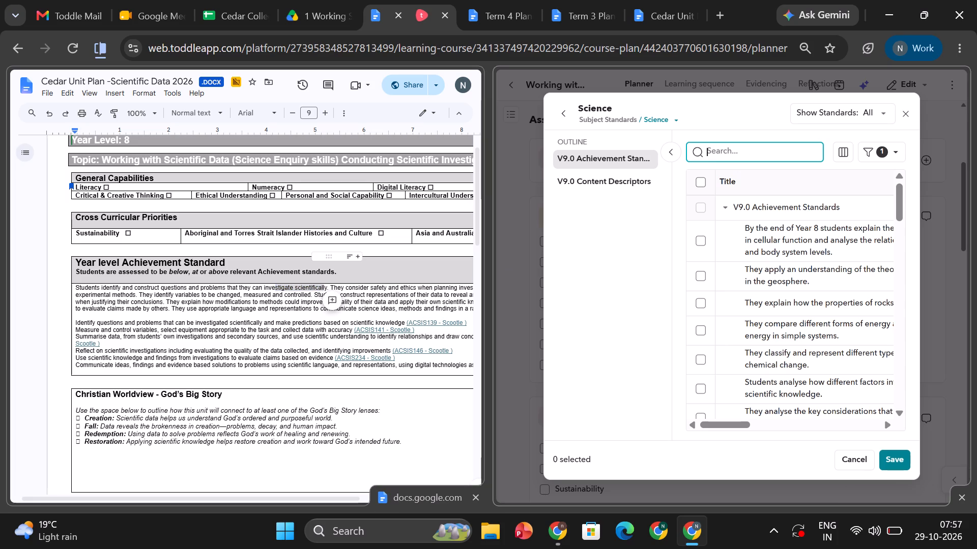
key("ctrl+v")
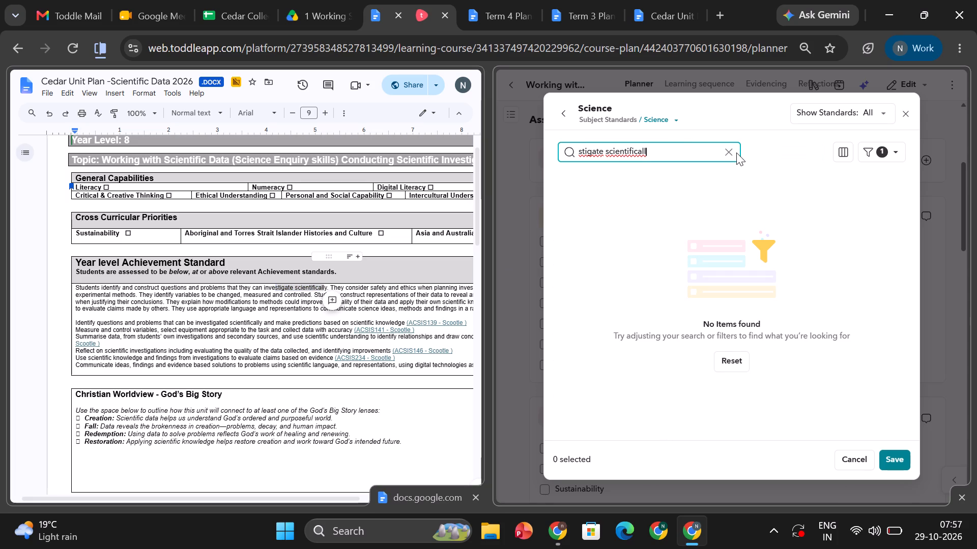
left_click(736, 152)
left_click(728, 154)
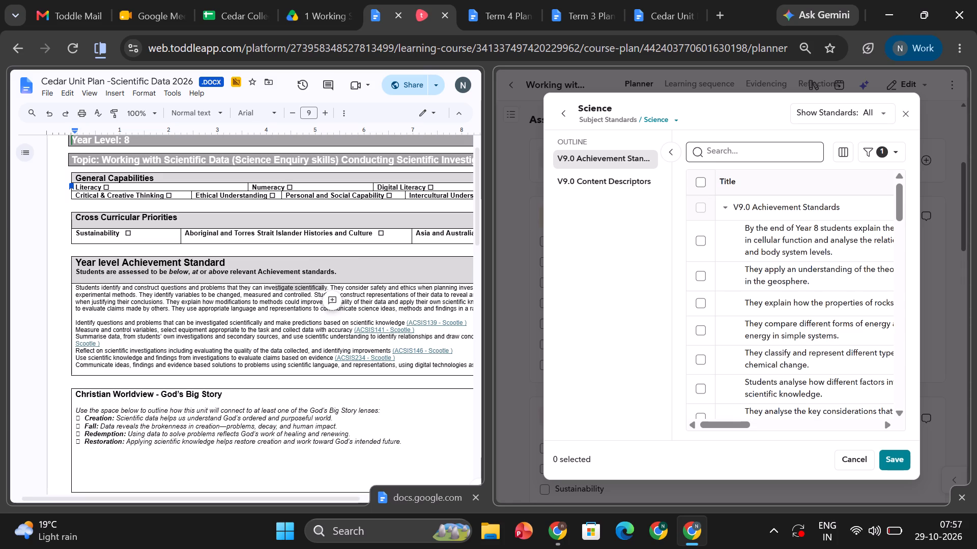
Search the Science standards for "how modifications to methods", copied from the Cedar plan's achievement standard, and trim the leading space.
left_click_drag(202, 303, 284, 298)
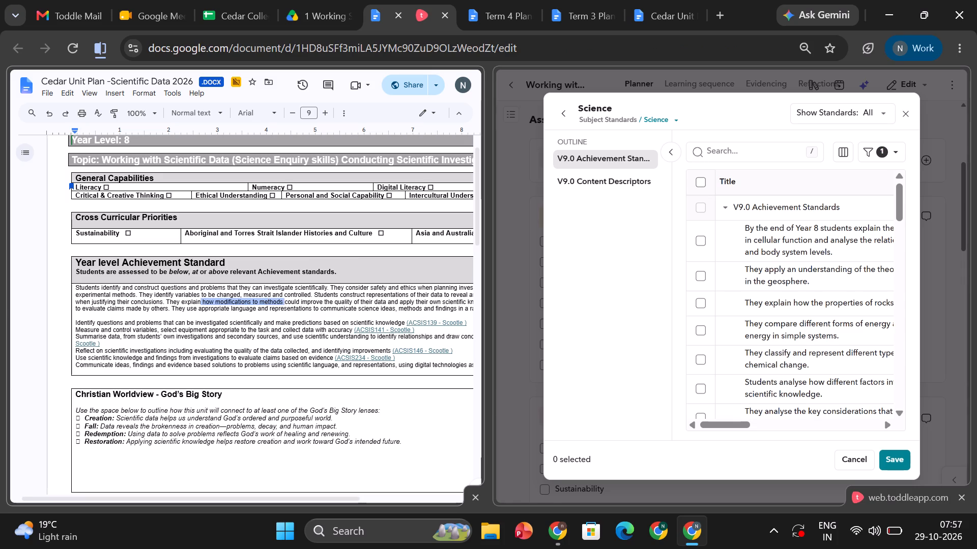
left_click_drag(284, 298, 285, 298)
key("ctrl+c")
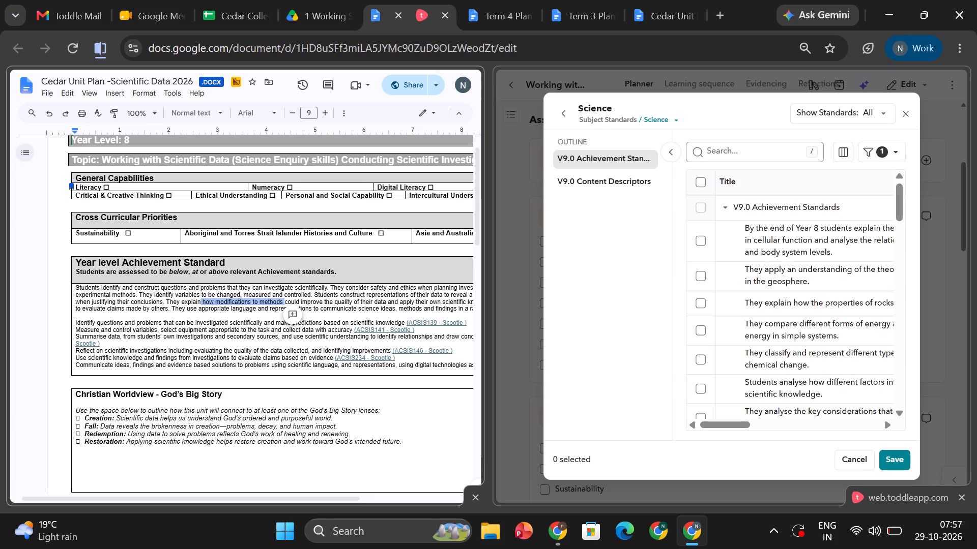
left_click(752, 150)
key("ctrl+v")
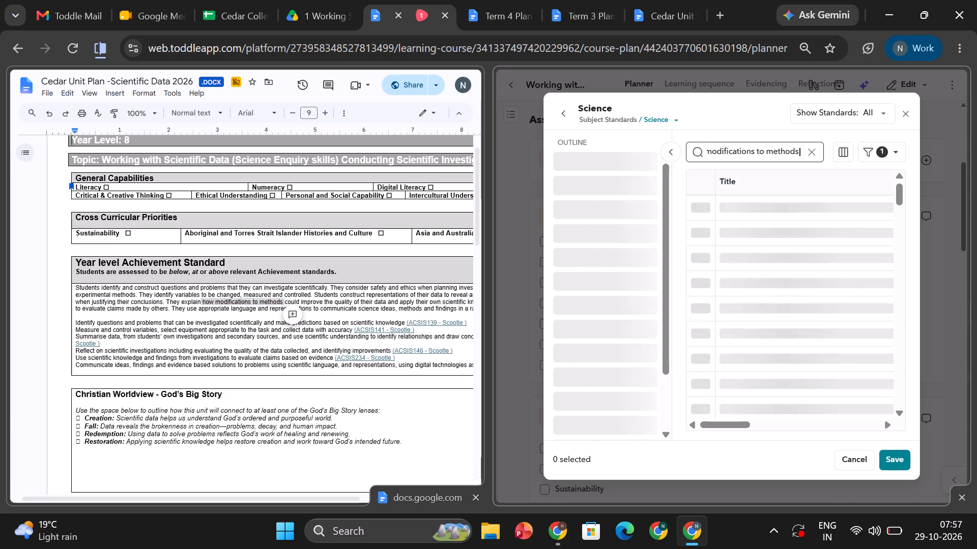
key("BackSpace")
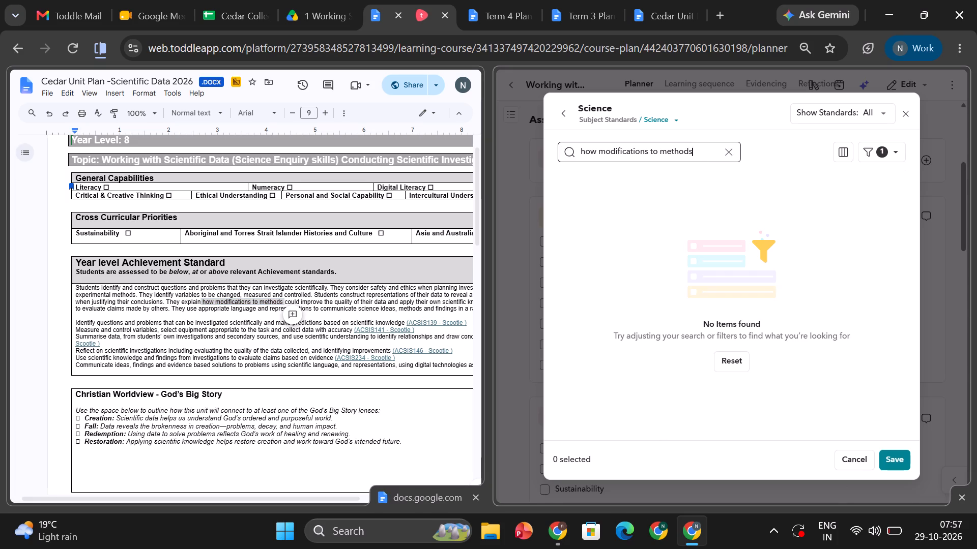
key("Left")
key("Left")
key("Left")
key("Left")
key("Left")
key("Left")
key("Left")
key("Left")
key("Left")
key("Left")
key("Left")
key("Left")
key("Left")
key("Left")
key("Left")
key("Left")
key("Left")
key("Left")
key("Left")
key("Left")
key("Right")
key("BackSpace")
key("BackSpace")
key("BackSpace")
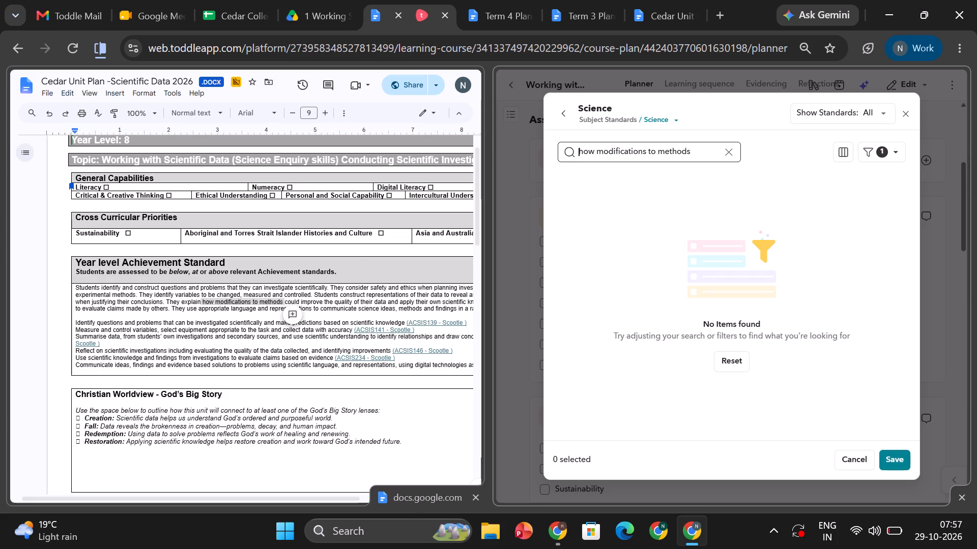
Search the Science standards for the plan's copied passage running from "nd problems that can be investigated" to "Measure and control variable".
left_click_drag(129, 323, 155, 332)
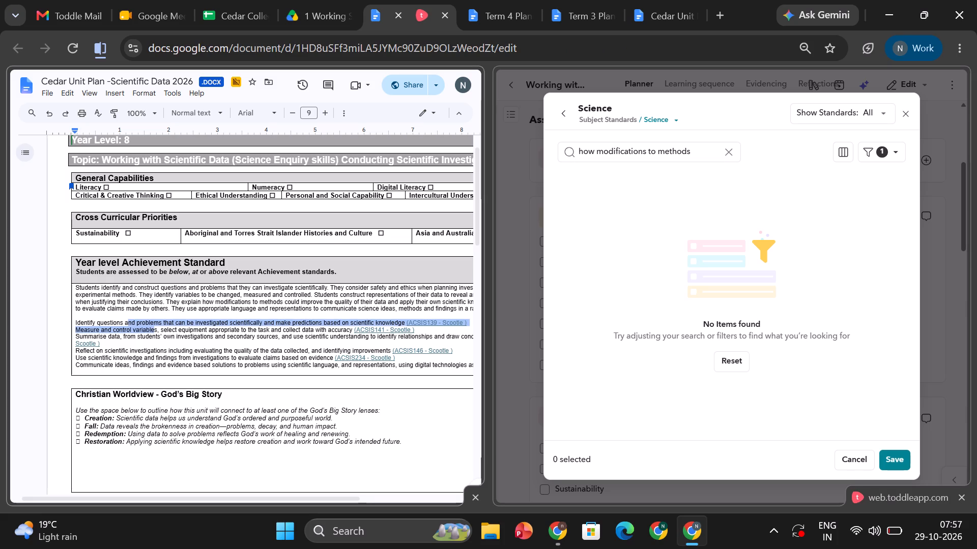
left_click_drag(155, 332, 155, 329)
key("ctrl+c")
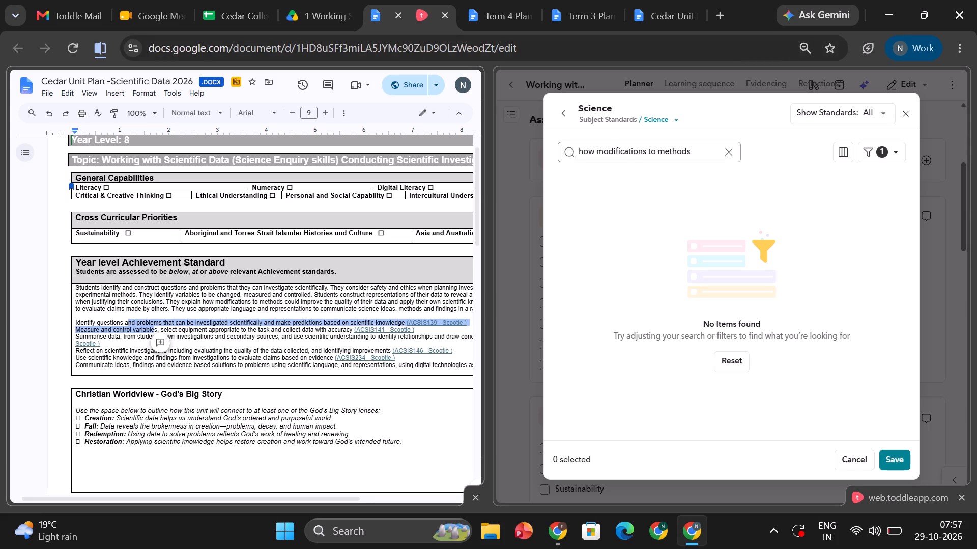
left_click(629, 149, "ctrl")
key("ctrl+a")
key("ctrl+v")
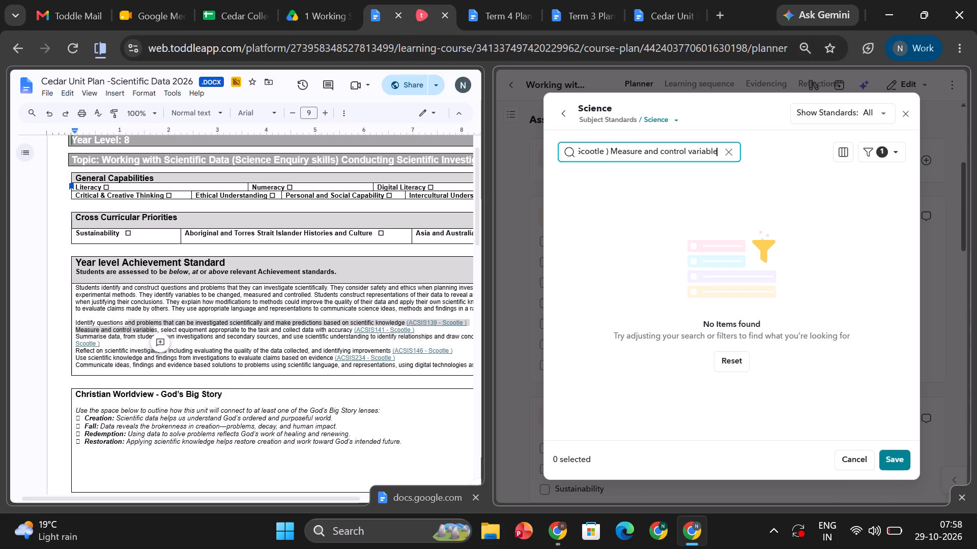
Widen the Science standards' grade level filter to all years and clear the search.
left_click(888, 154)
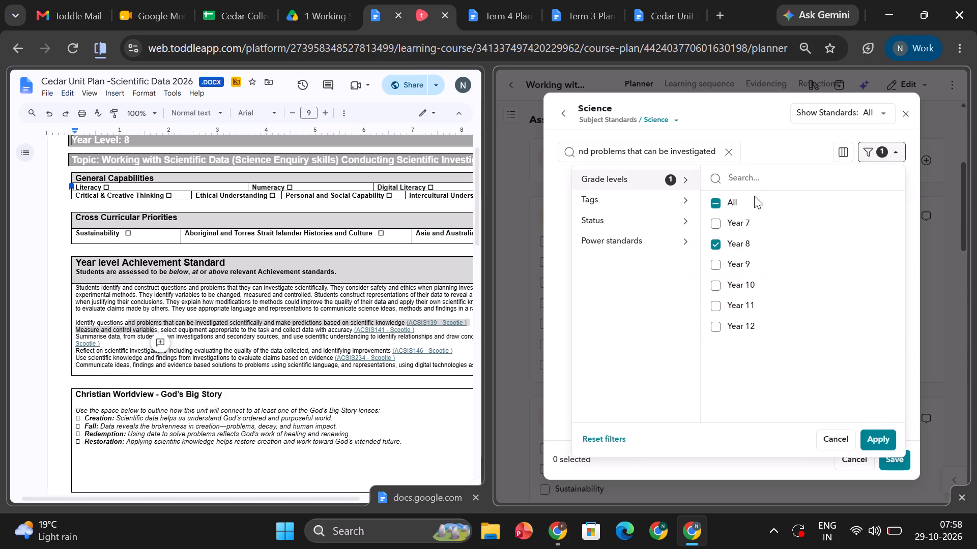
left_click(715, 204)
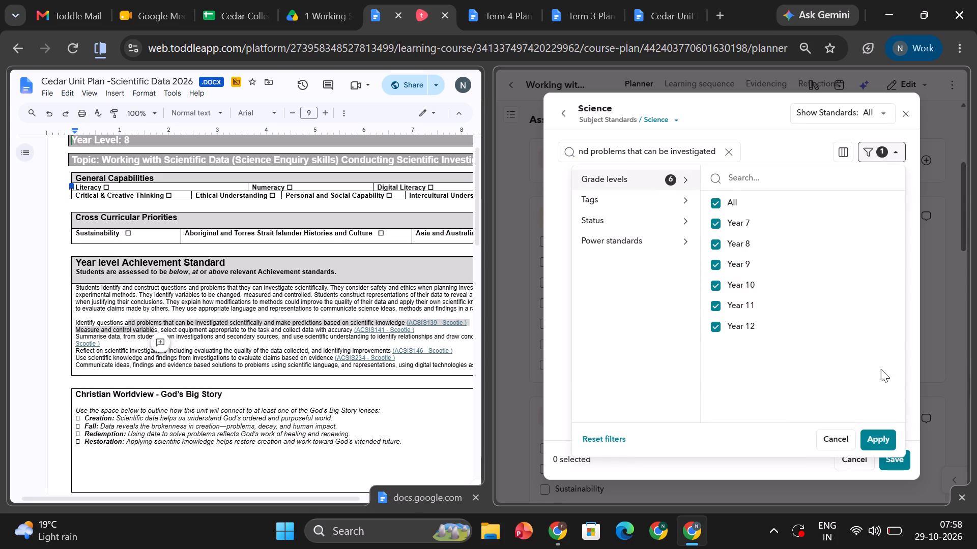
left_click(880, 438)
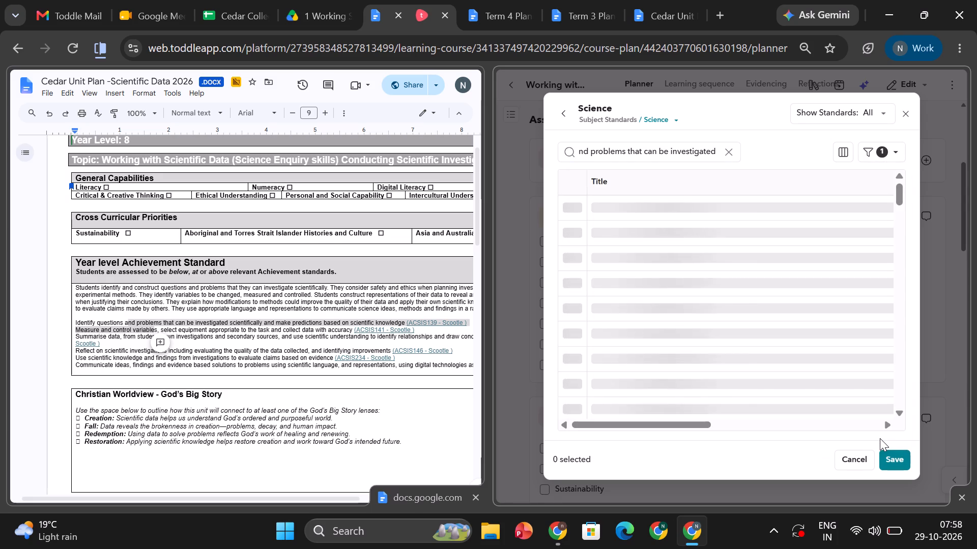
left_click(729, 153)
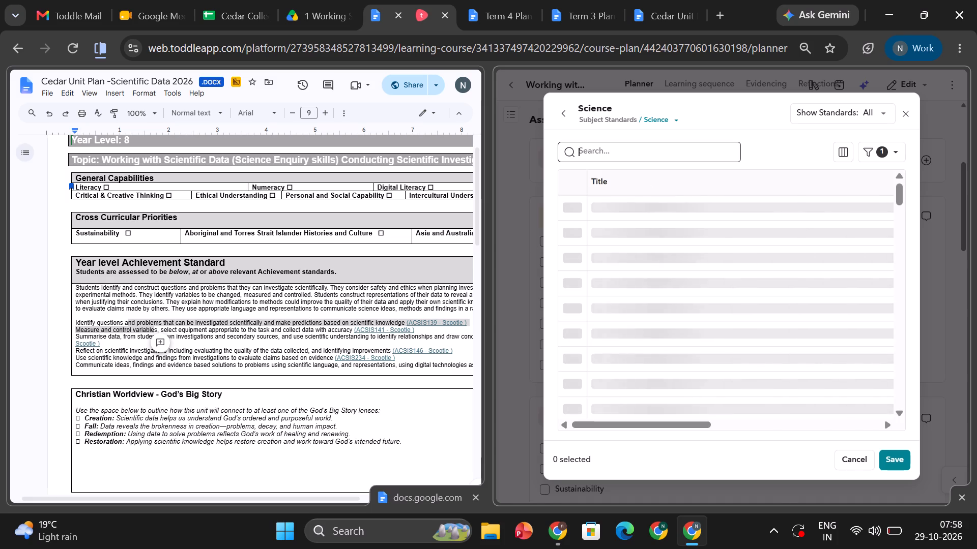
Search the Science standards for "can investigate", copied from the Cedar plan's achievement standard, and close the standards selection without saving.
left_click_drag(251, 288, 286, 286)
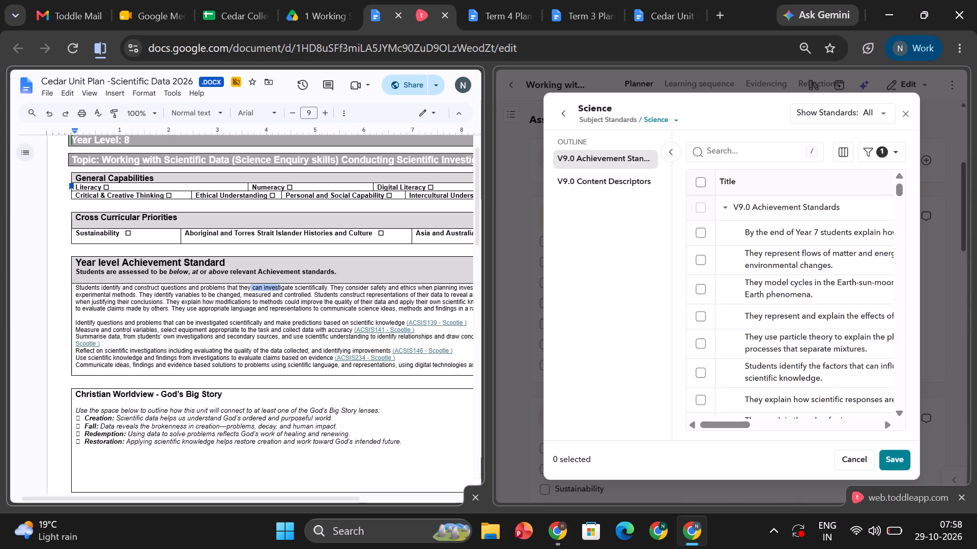
left_click_drag(286, 286, 294, 285)
key("ctrl+c")
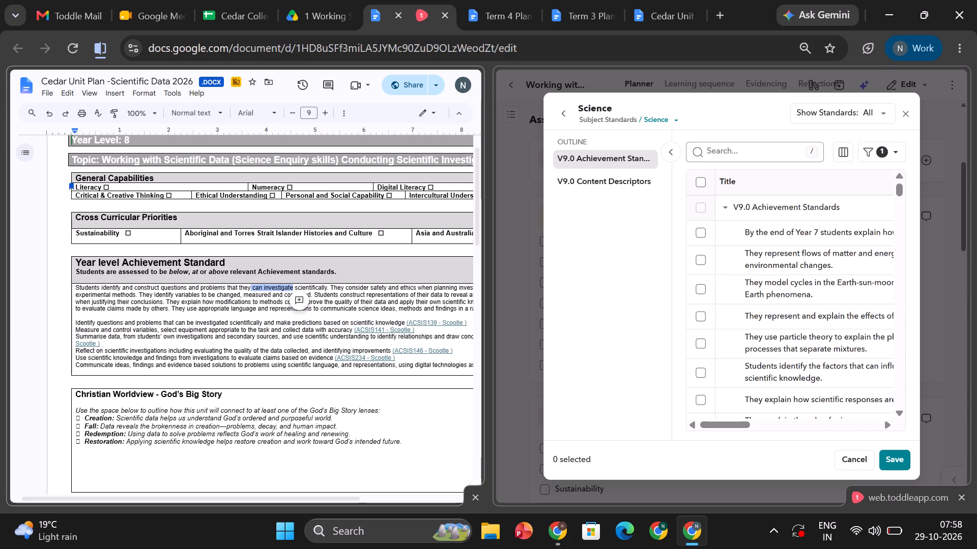
left_click(713, 154)
key("ctrl+v")
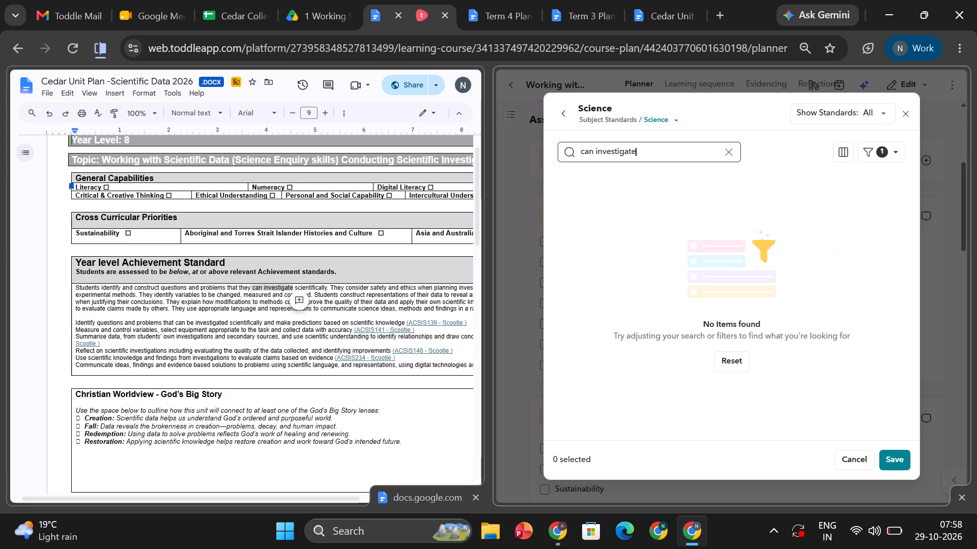
scroll(346, 346, "down", 1)
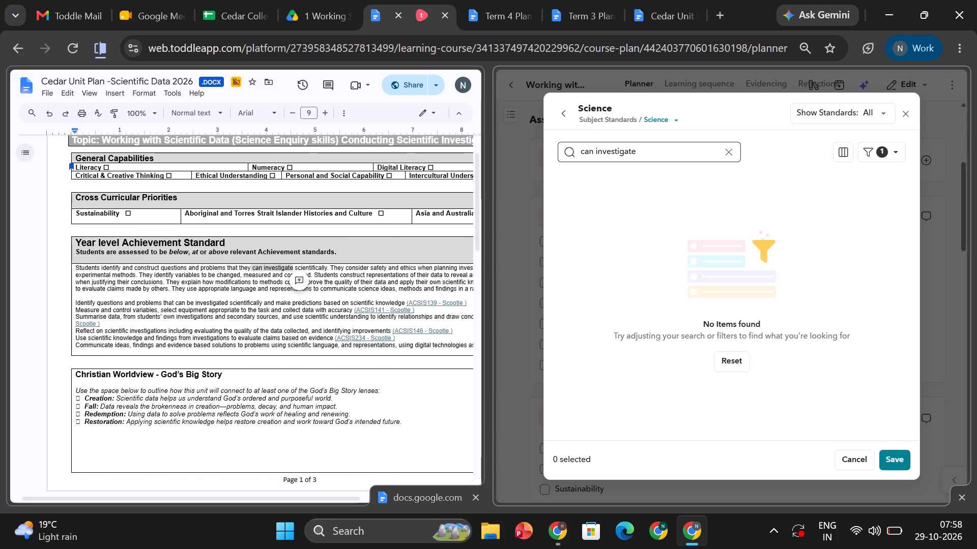
scroll(346, 346, "up", 4)
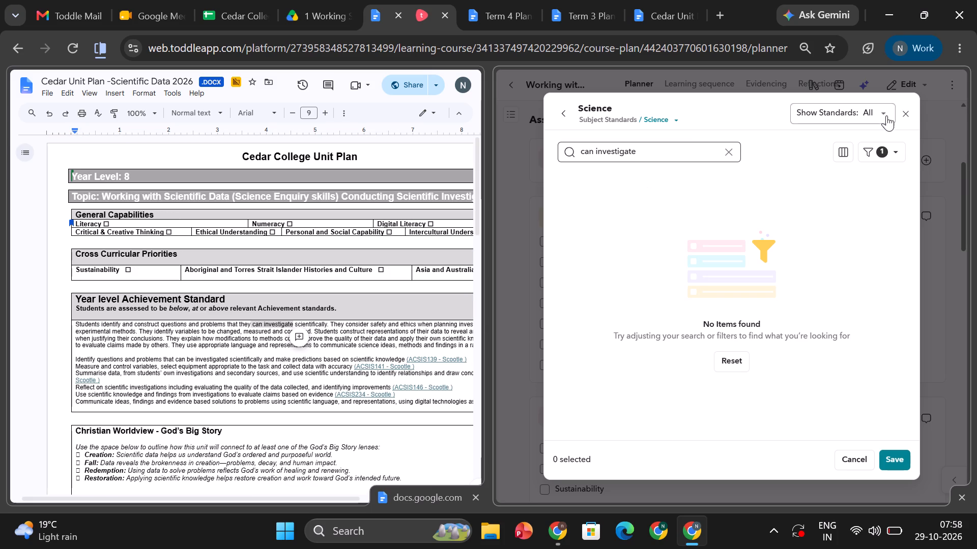
left_click(907, 116)
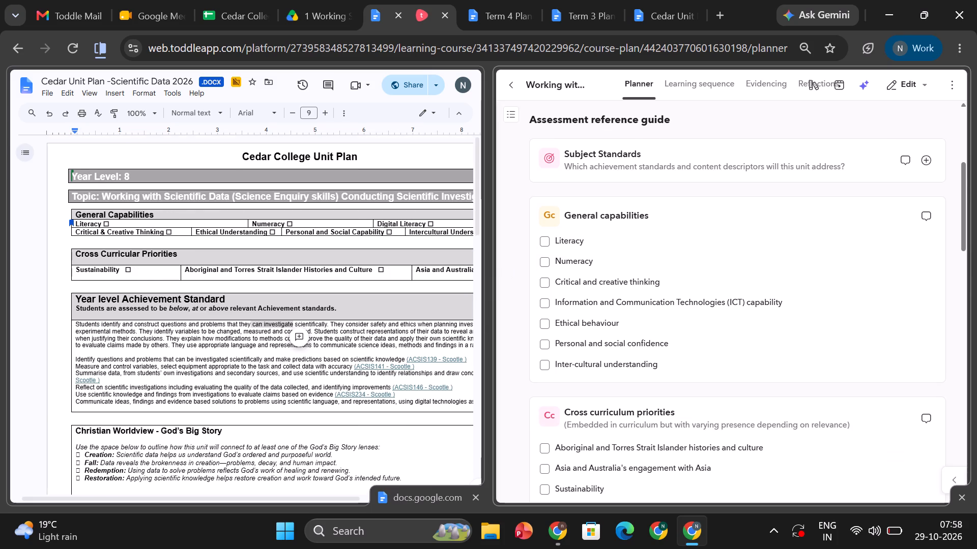
Copy the Cedar plan's Creation, Fall, Redemption and Restoration lens elaborations into the unit's Christian Worldview - God's Big Story field.
scroll(381, 349, "down", 6)
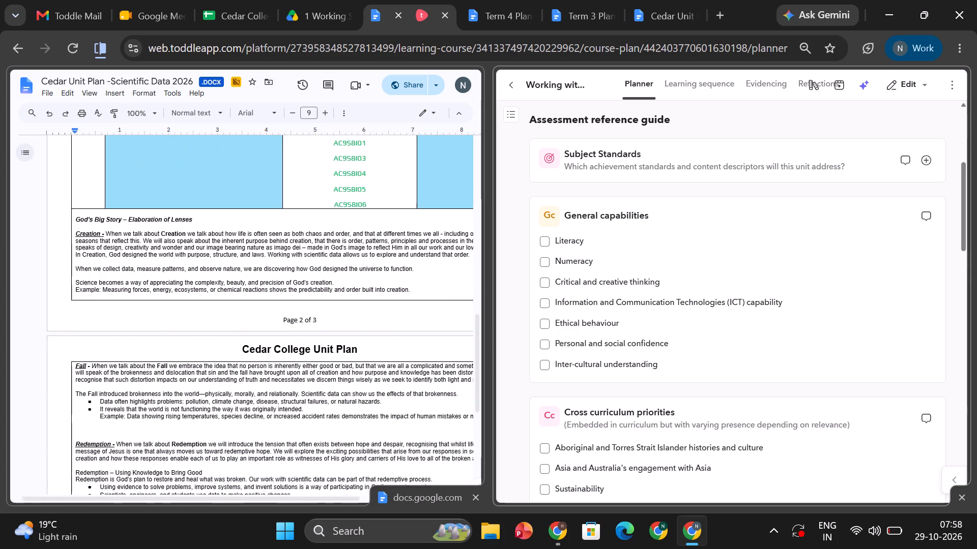
scroll(381, 349, "down", 2)
scroll(381, 349, "left", 1)
scroll(381, 349, "up", 1)
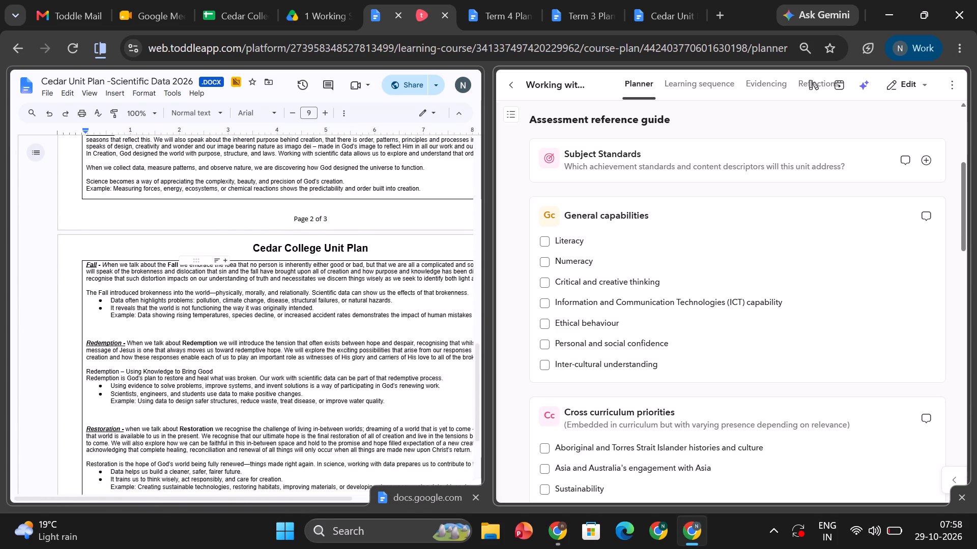
scroll(159, 270, "up", 1)
left_click_drag(87, 185, 314, 438)
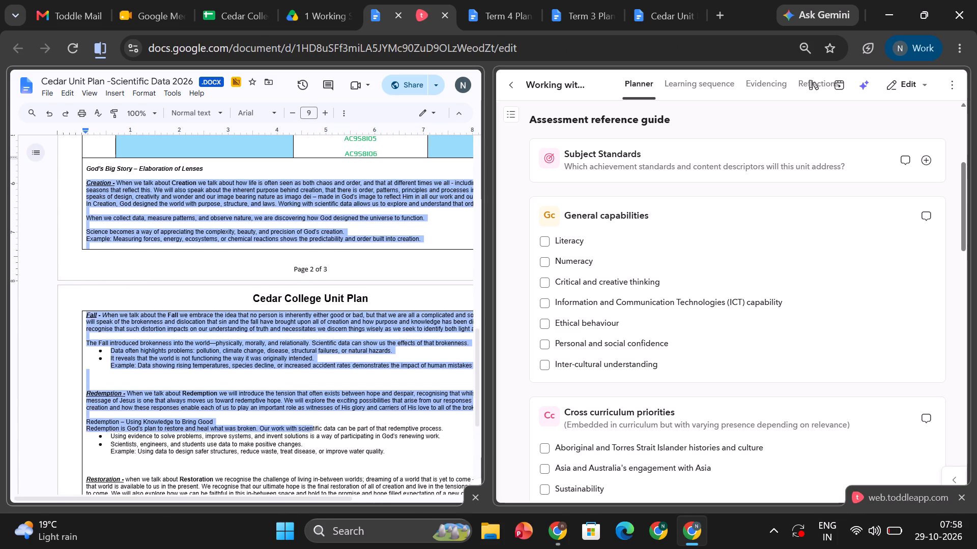
left_click_drag(314, 438, 385, 426)
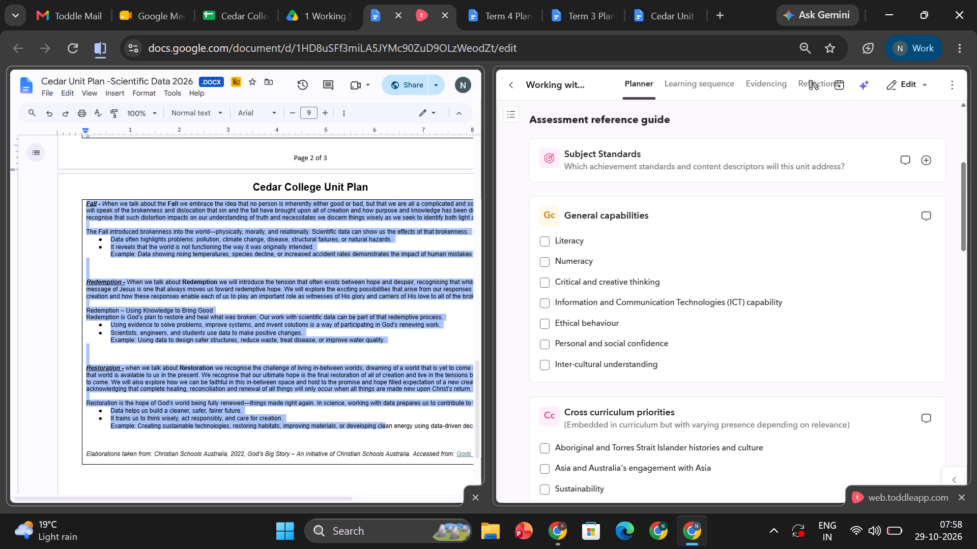
left_click_drag(385, 426, 500, 428)
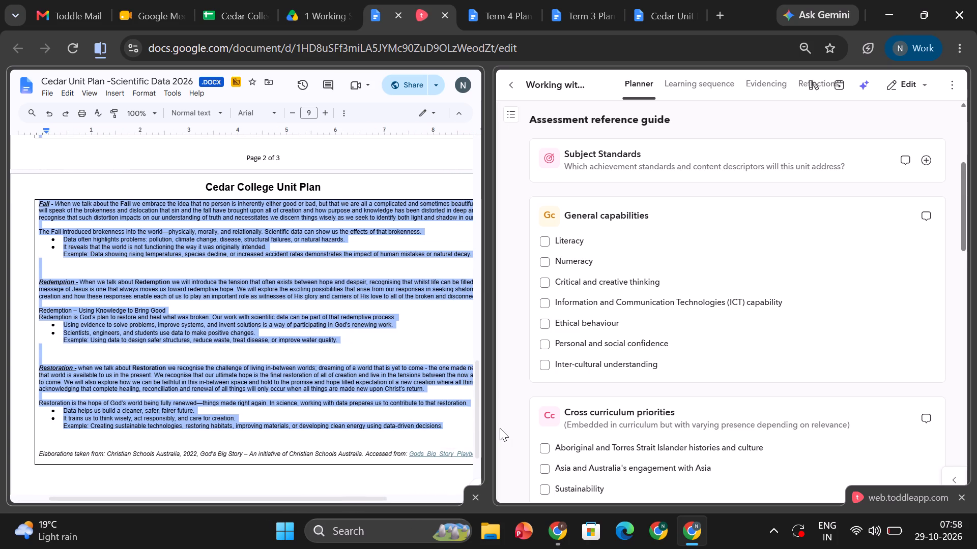
key("ctrl+c")
scroll(858, 427, "down", 7)
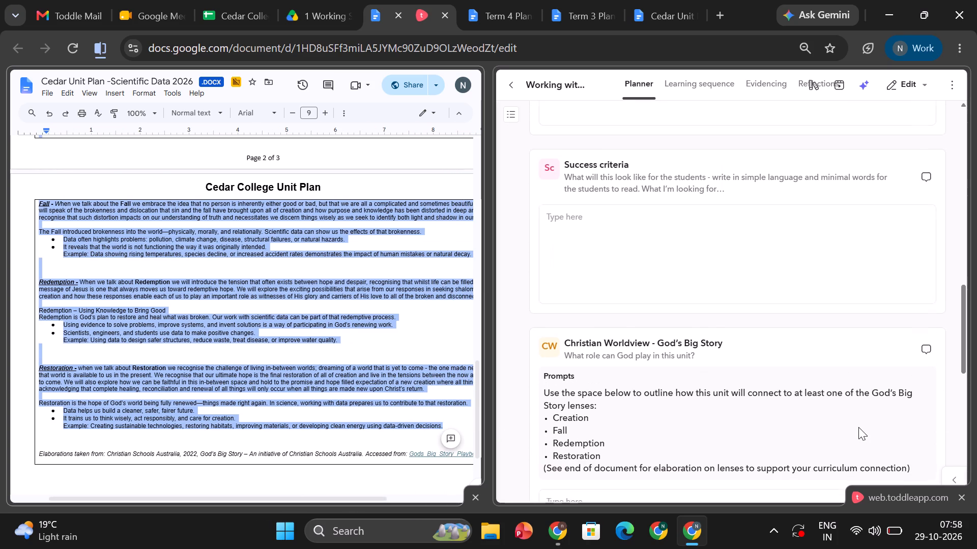
scroll(858, 427, "down", 1)
left_click(602, 301)
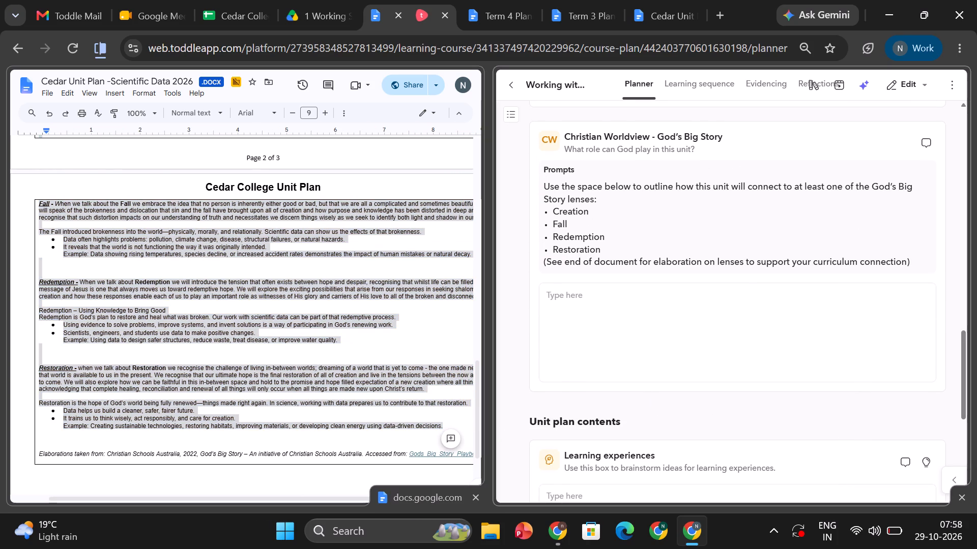
key("ctrl+v")
scroll(602, 301, "down", 3)
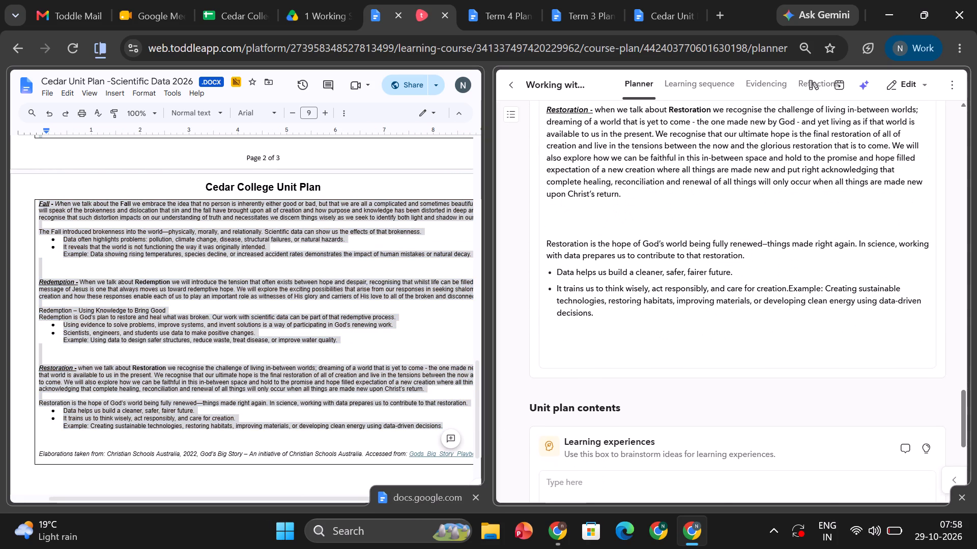
Remove the blank line ending the pasted worldview text and one above the "Restoration is the hope of God's world" paragraph.
key("BackSpace")
key("Up")
key("Up")
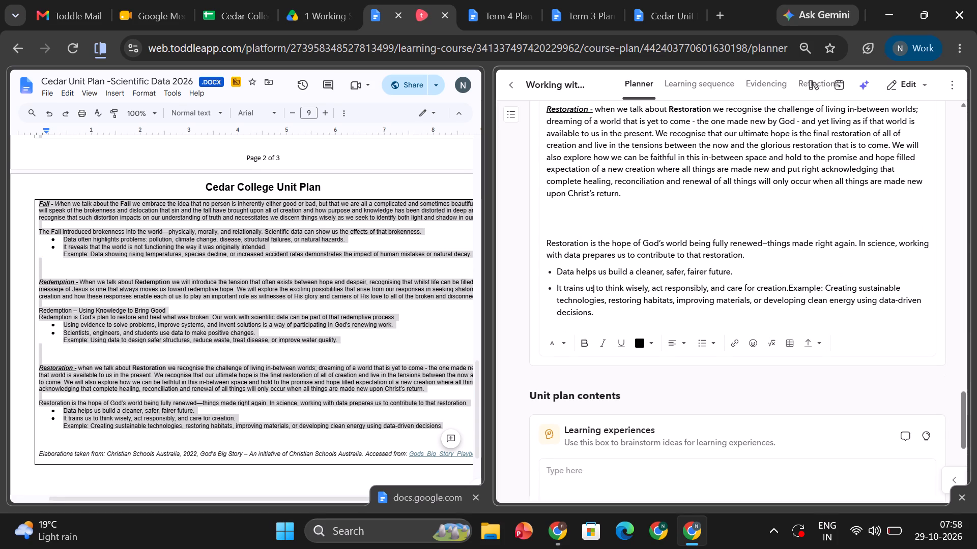
key("Up")
key("Up")
key("Up")
key("Up")
key("BackSpace")
key("Up")
key("Up")
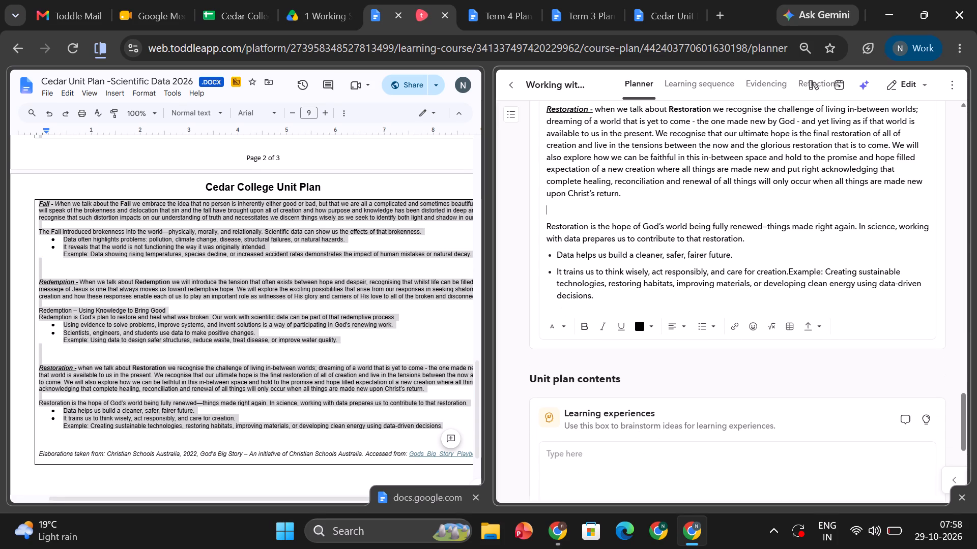
key("Up")
key("Up")
Review the pasted Christian Worldview text from end to start, and look through the Cedar plan for its weekly lesson table.
scroll(602, 301, "up", 3)
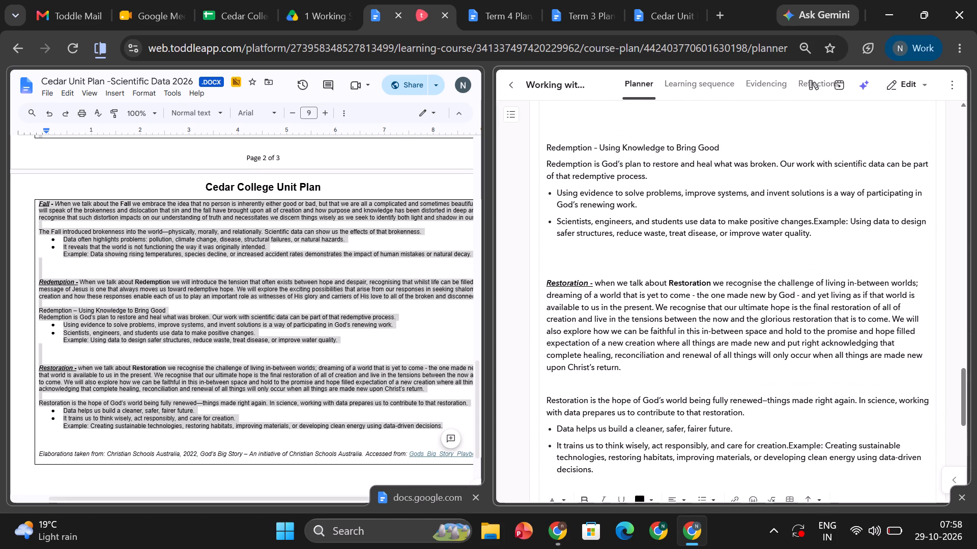
scroll(602, 301, "up", 5)
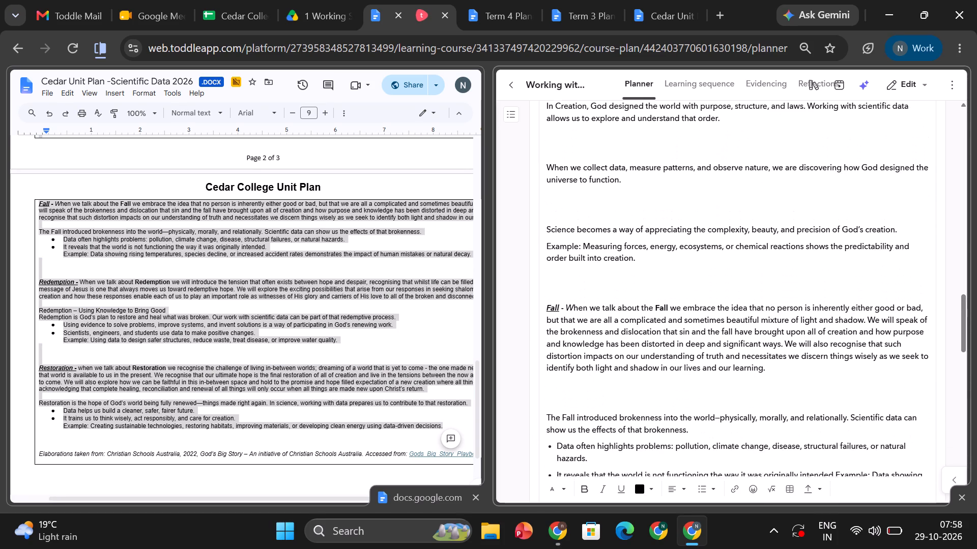
scroll(602, 301, "up", 3)
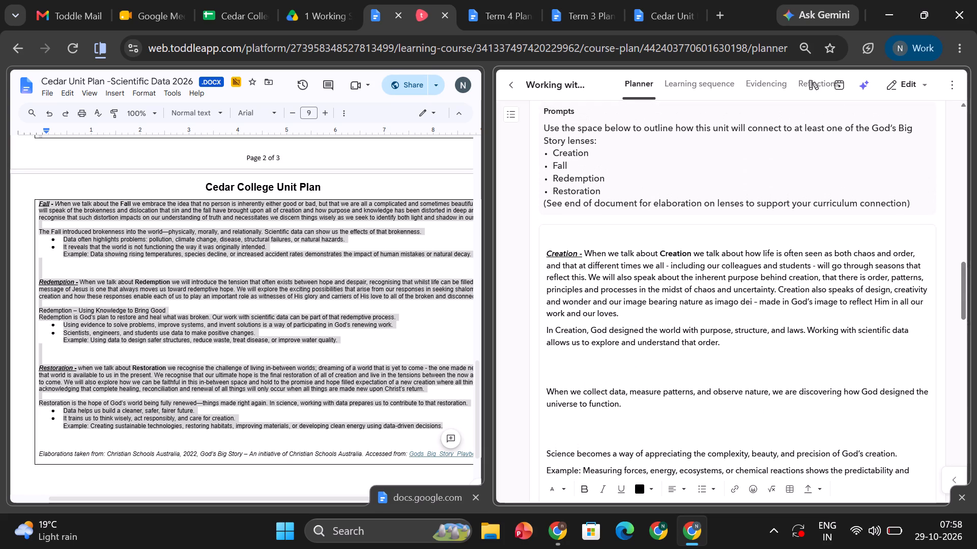
scroll(602, 301, "up", 1)
scroll(188, 358, "down", 2)
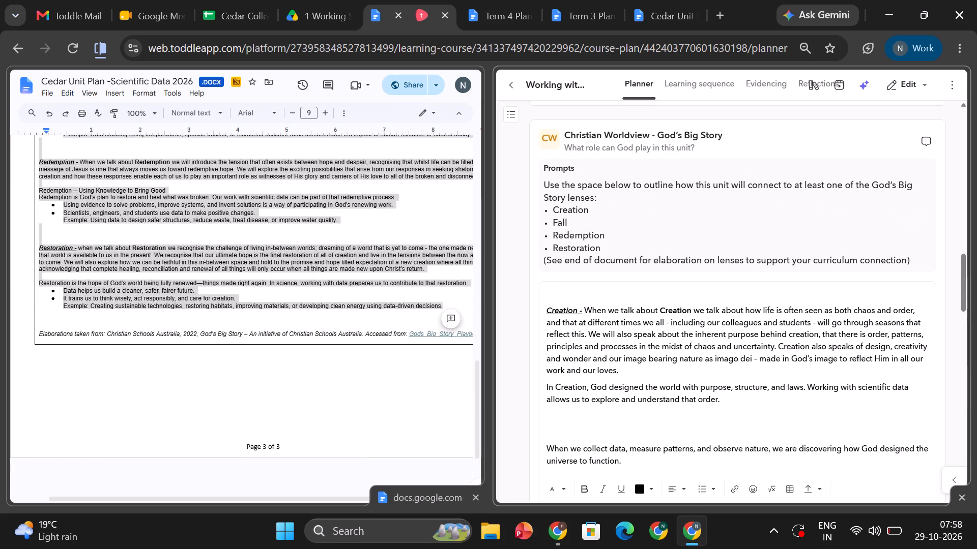
scroll(188, 358, "down", 1)
scroll(188, 358, "up", 3)
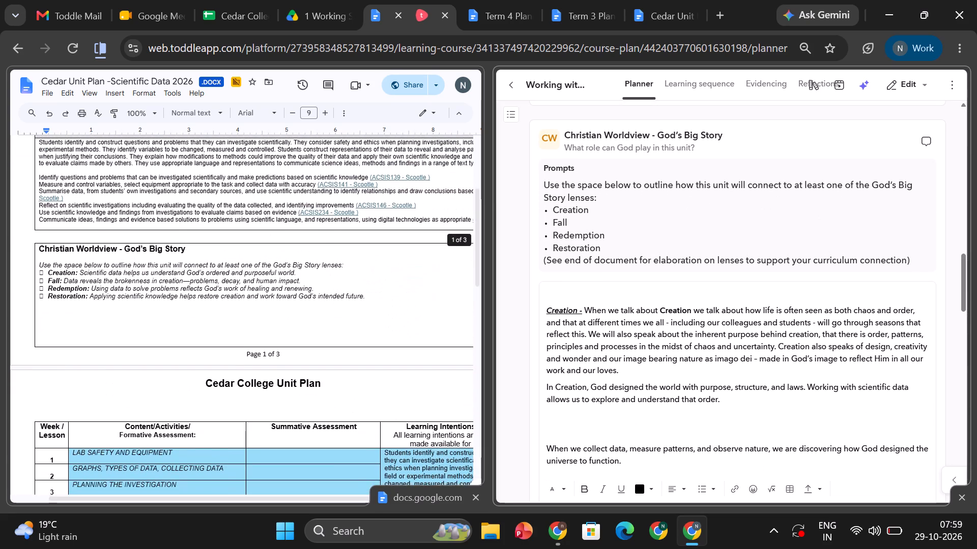
scroll(188, 358, "down", 2)
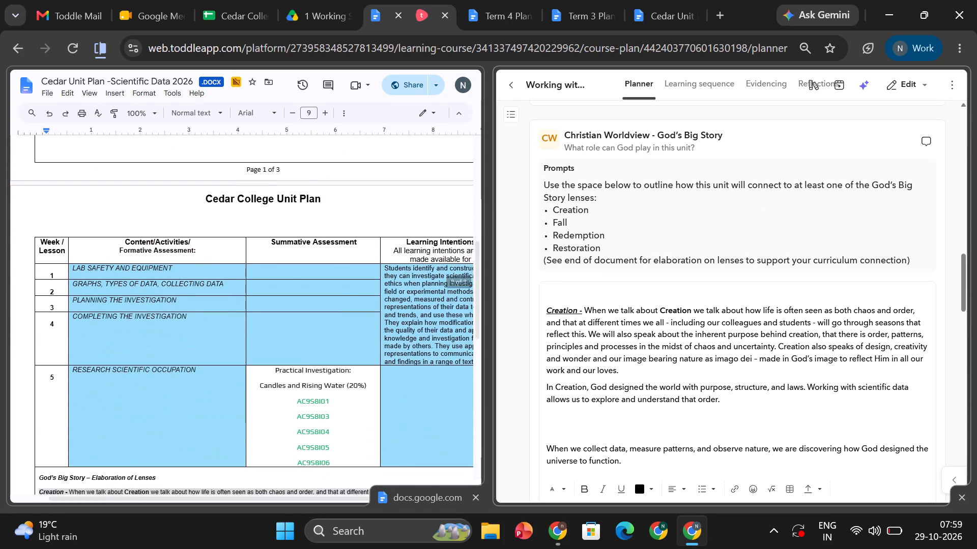
Copy the Cedar plan's weekly lesson table, from Week / Lesson through Learning Intentions + Success Criteria, into the unit's Learning experiences field.
scroll(188, 358, "down", 1)
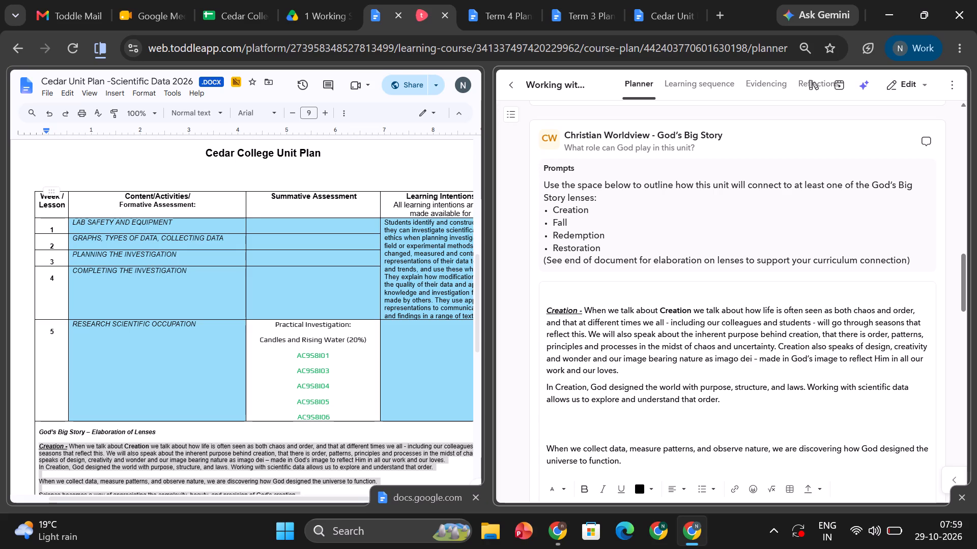
left_click(45, 200)
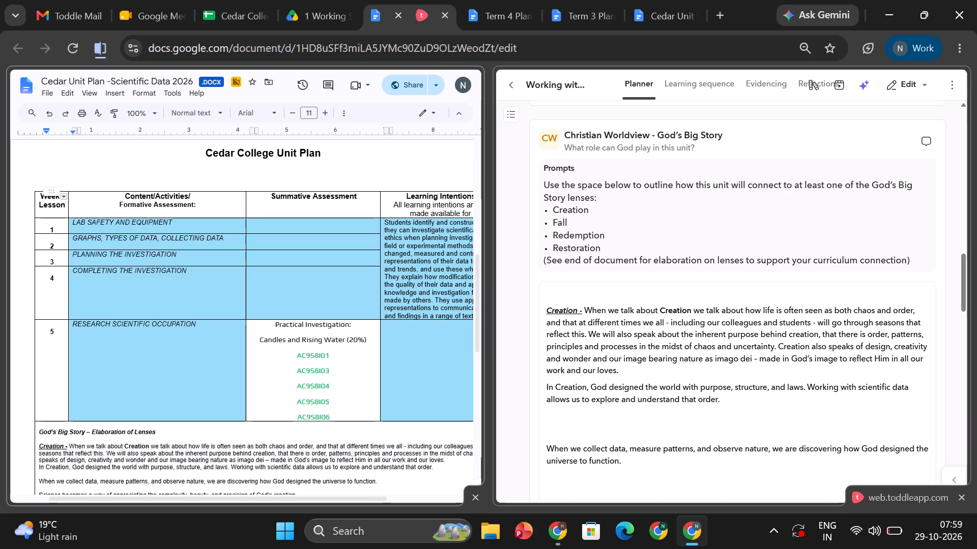
left_click_drag(39, 199, 511, 298)
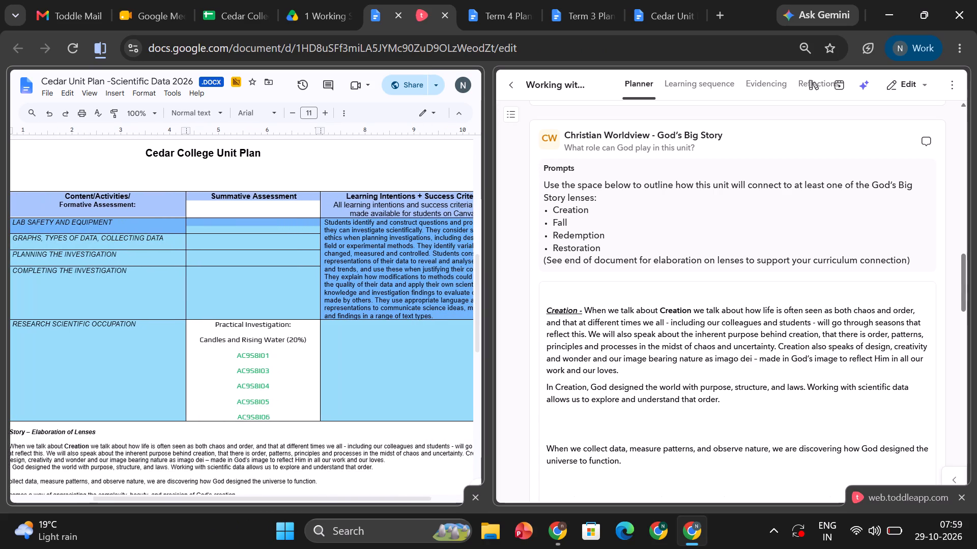
left_click_drag(511, 298, 463, 402)
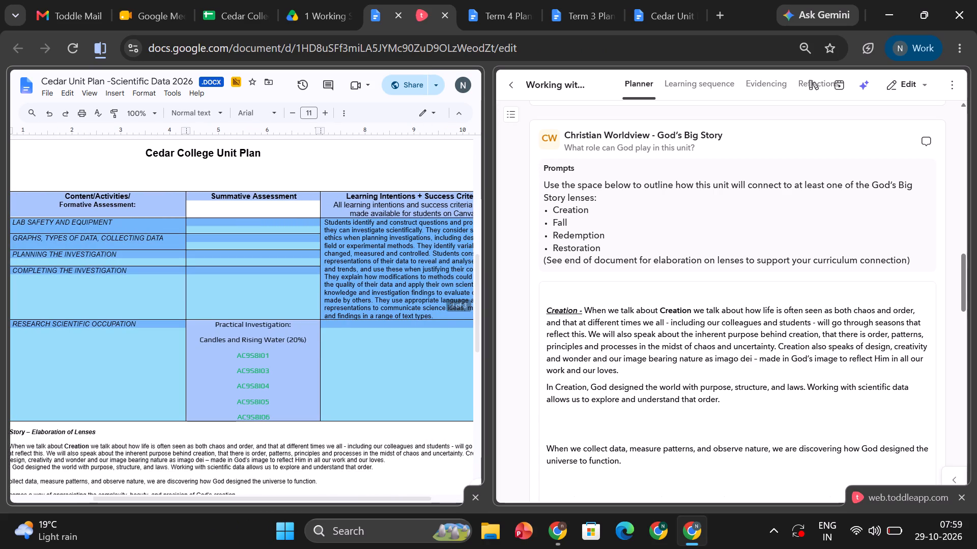
left_click_drag(463, 402, 463, 402)
key("ctrl+c")
scroll(794, 337, "down", 2)
scroll(794, 337, "up", 1)
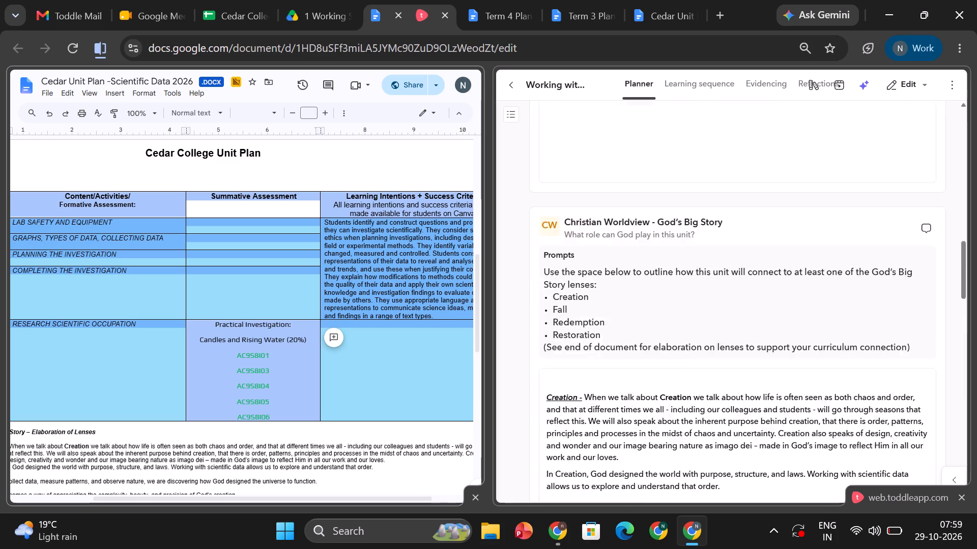
scroll(794, 337, "up", 2)
scroll(680, 354, "down", 8)
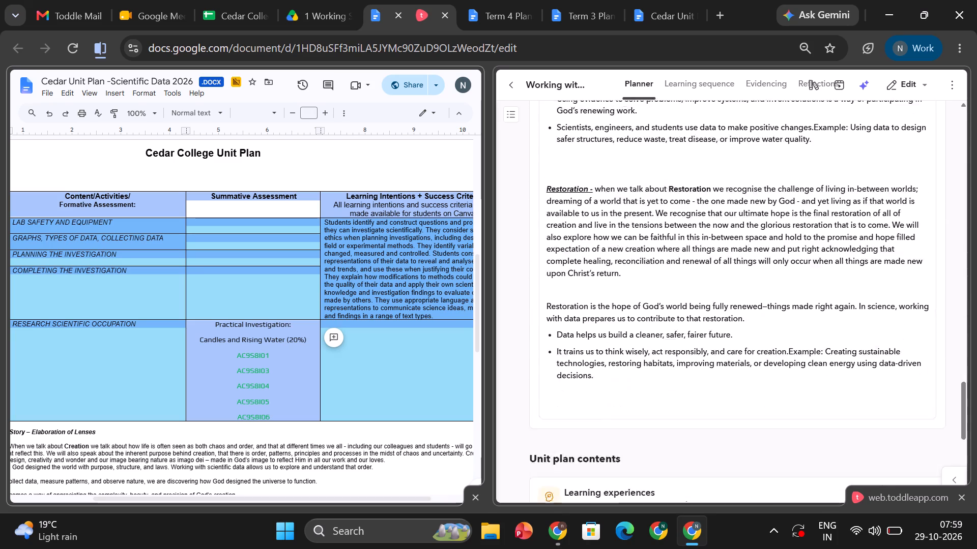
left_click(587, 227)
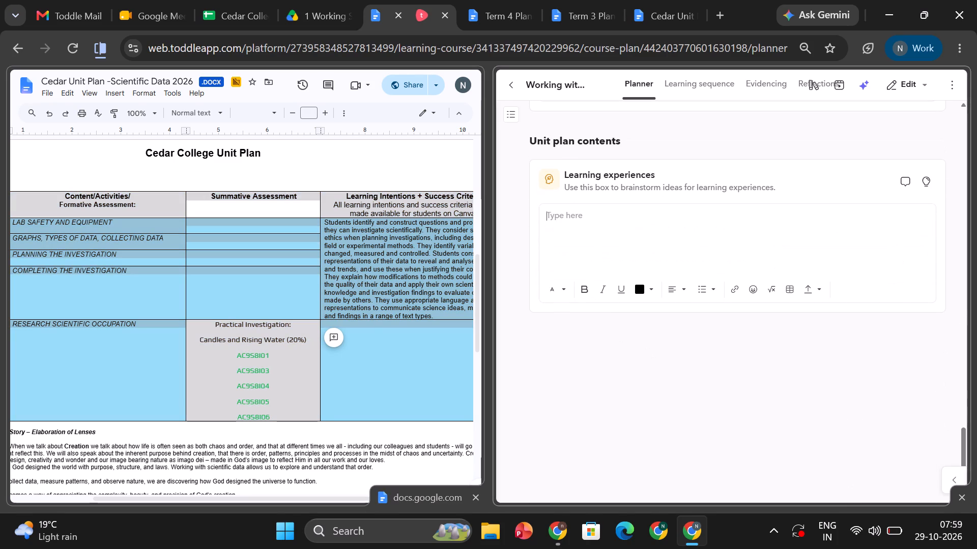
key("ctrl+v")
Narrow the Week / Lesson and Content/Activities columns of the table pasted in Learning experiences.
scroll(587, 227, "up", 4)
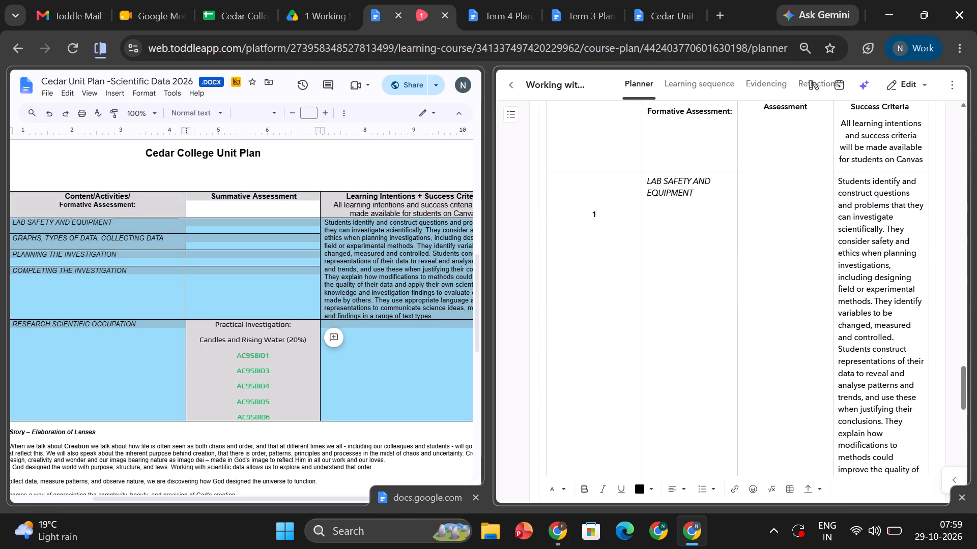
scroll(587, 227, "up", 4)
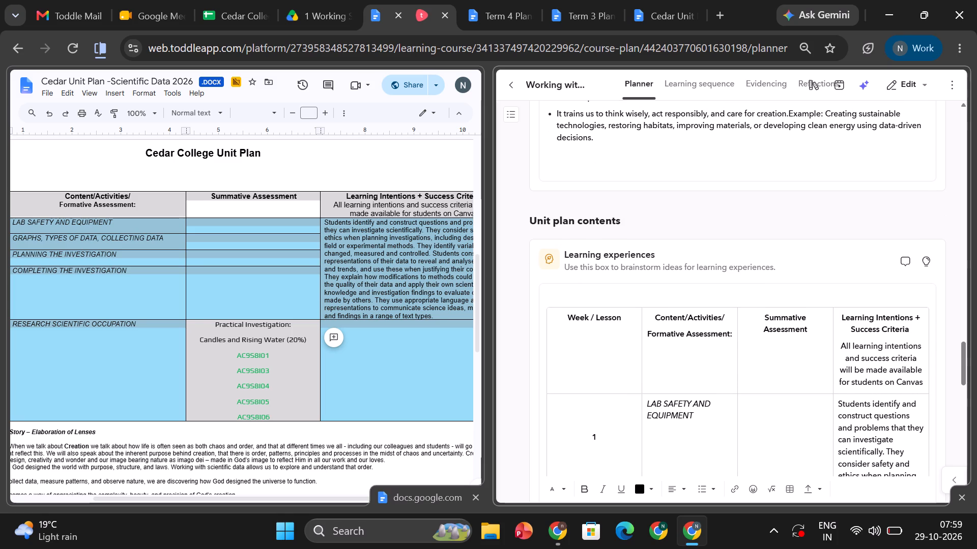
left_click(624, 357)
left_click_drag(641, 325, 638, 324)
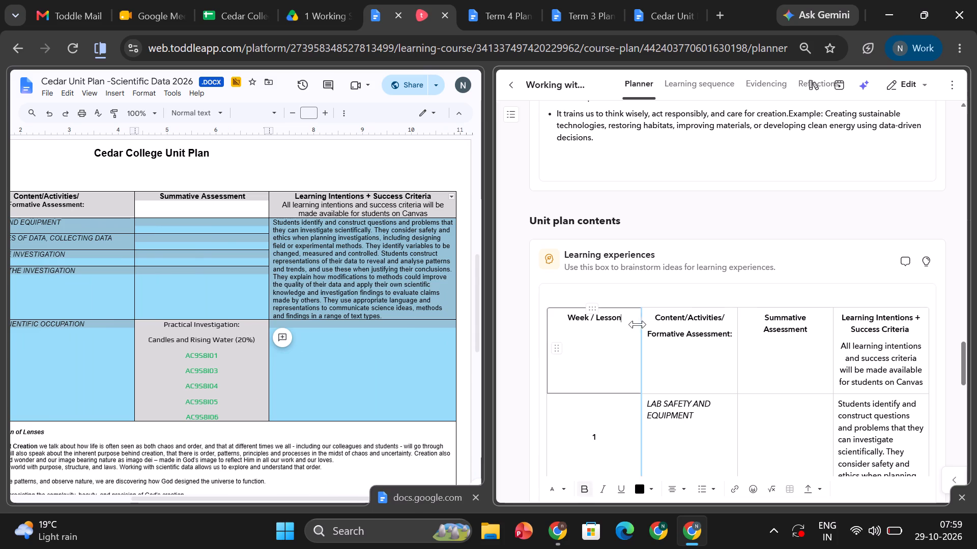
left_click_drag(638, 324, 616, 318)
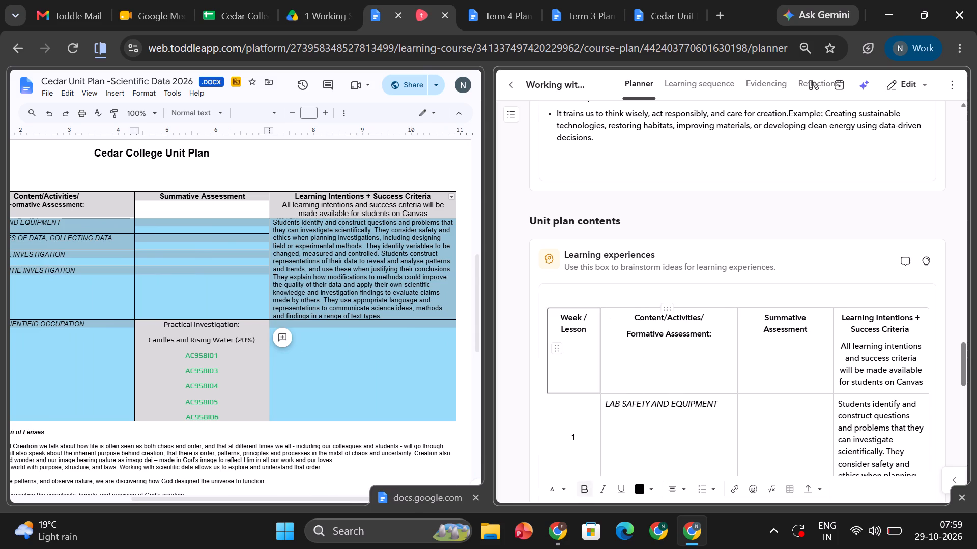
left_click(685, 353)
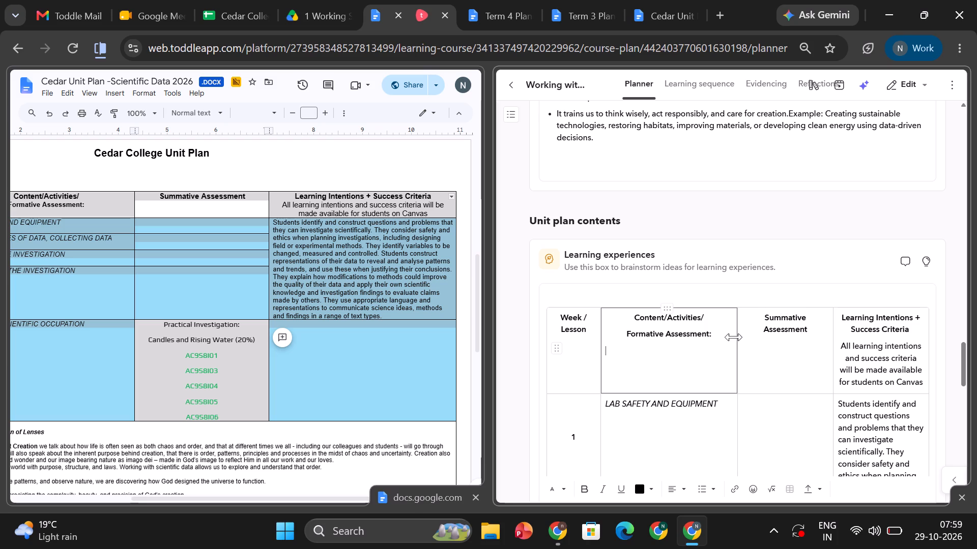
left_click_drag(736, 339, 721, 342)
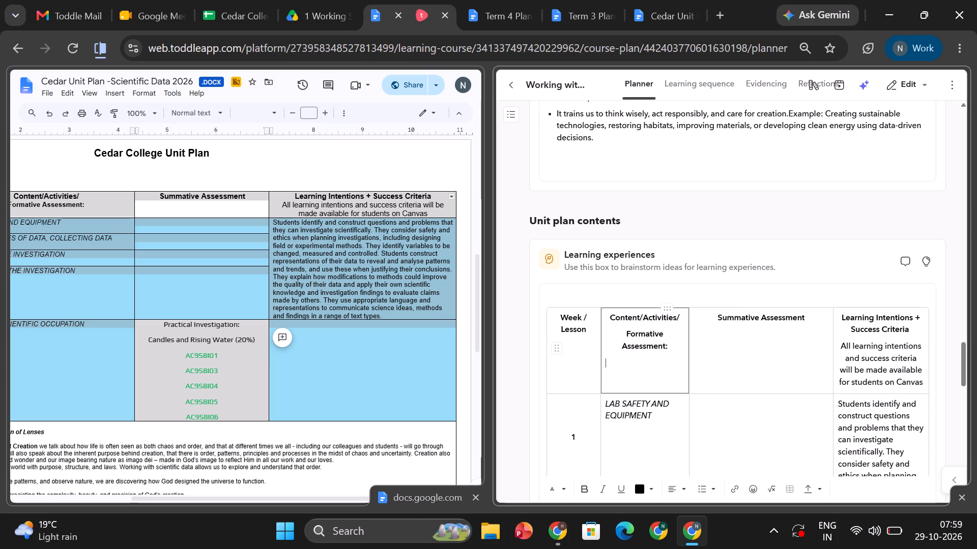
left_click(755, 342)
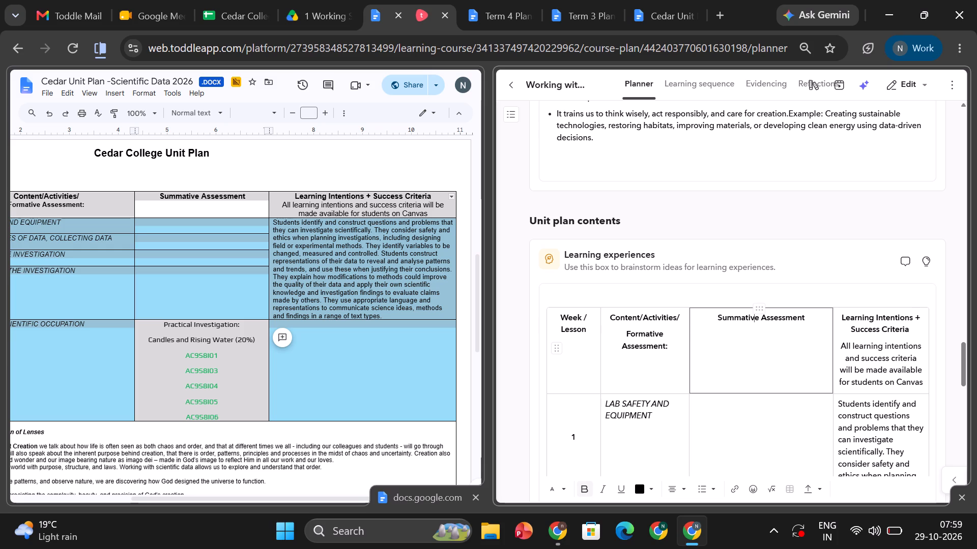
Enter "Standard not matching in Working with Scientific" as the Year 8 Science DS Review in the Cedar College WC sheet, copying the title words from the unit.
scroll(931, 342, "down", 3)
scroll(931, 342, "up", 6)
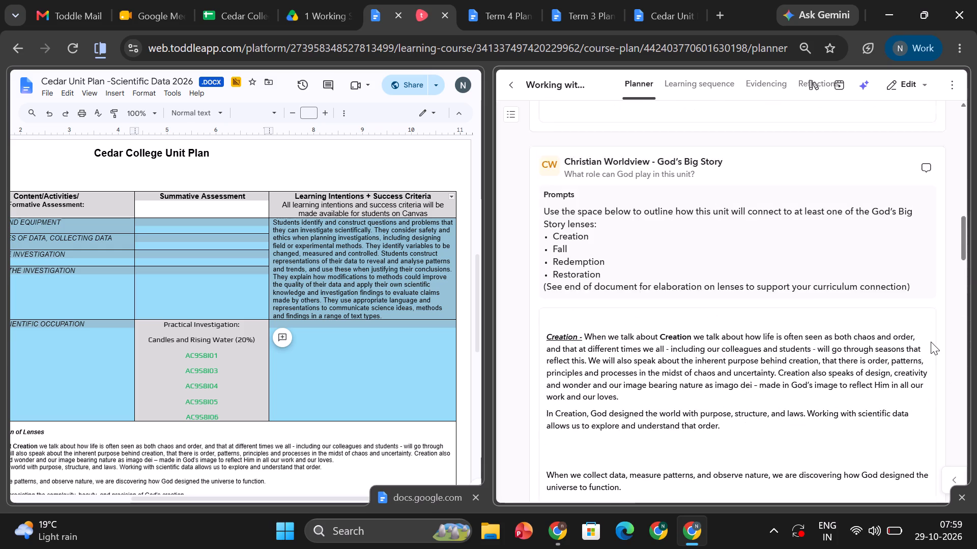
scroll(931, 342, "up", 4)
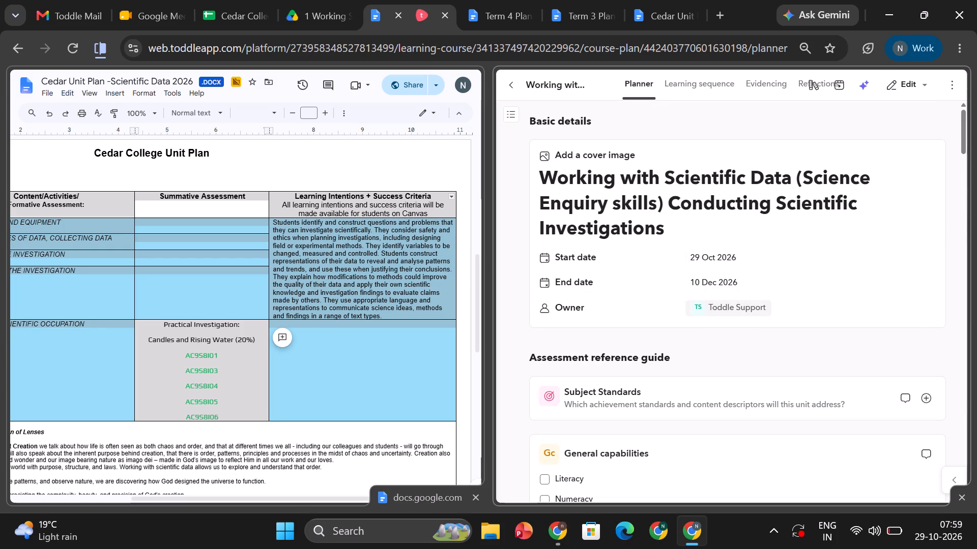
left_click_drag(542, 178, 681, 182)
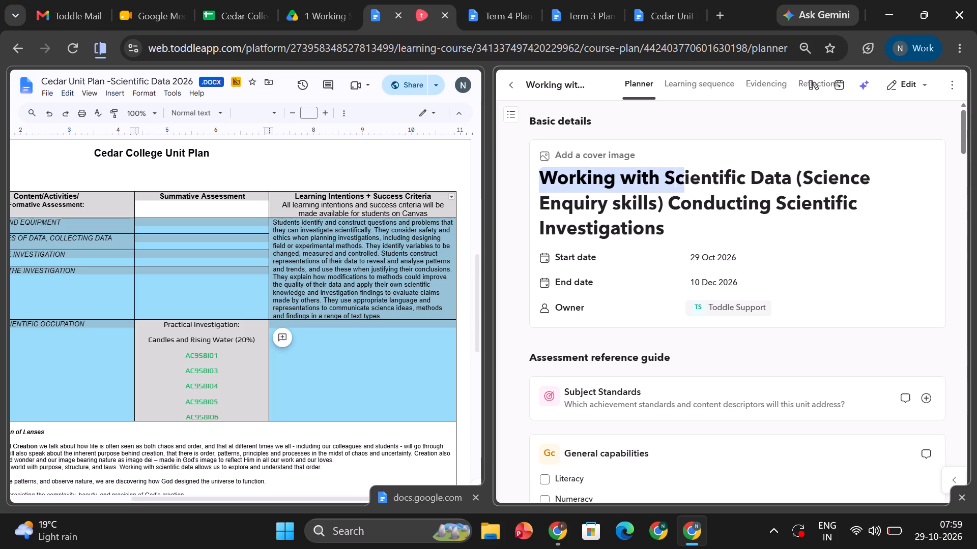
left_click_drag(681, 182, 751, 176)
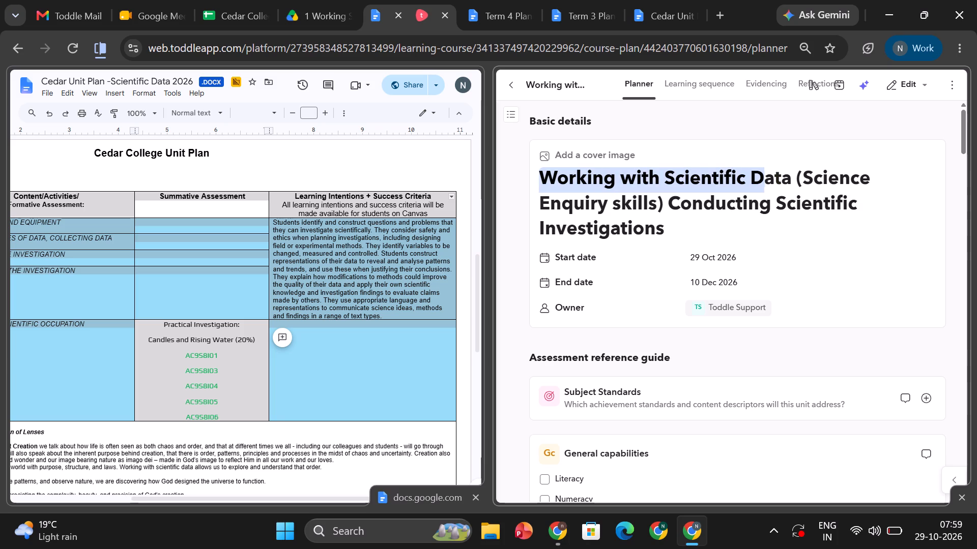
left_click_drag(751, 176, 744, 179)
left_click_drag(744, 179, 744, 179)
key("ctrl+c")
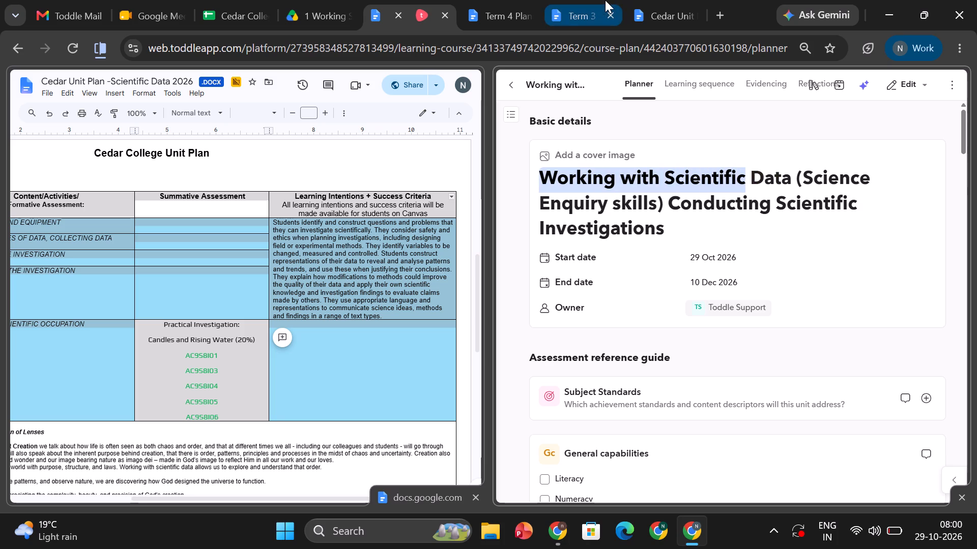
left_click(240, 5)
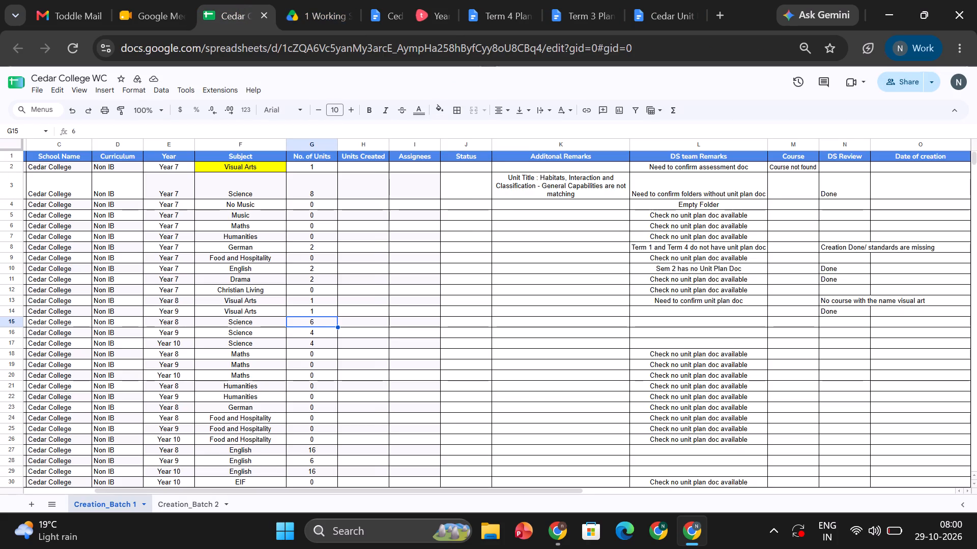
key("Right")
key("Right")
key("Right")
key("Right")
key("Right")
key("Right")
key("Right")
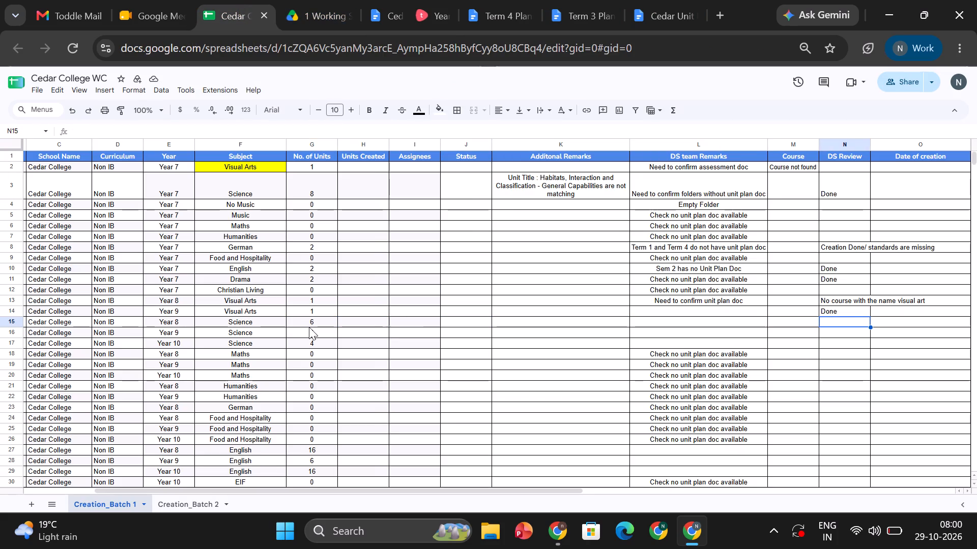
key("Right")
key("Left")
type("ta")
type("ndard not matching in")
key("space")
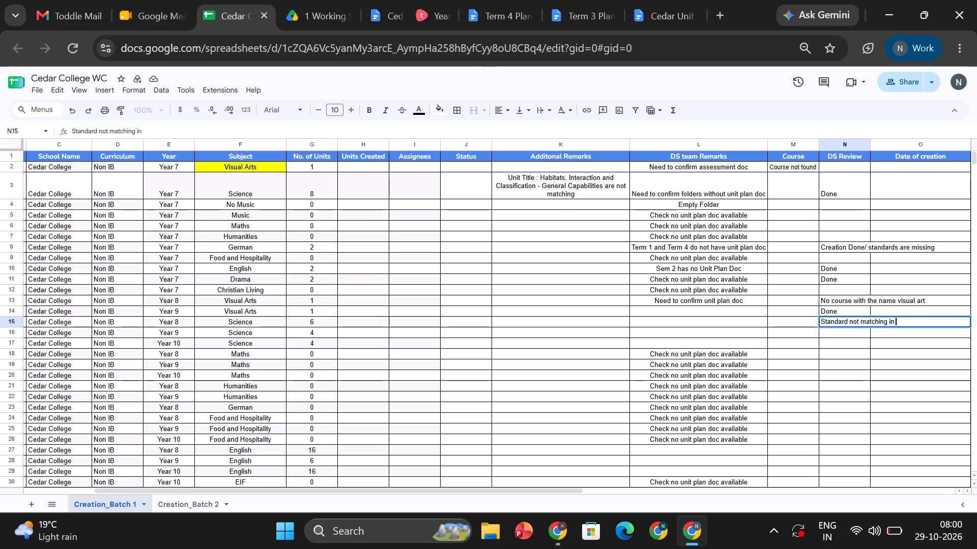
key("ctrl+v")
key("Return")
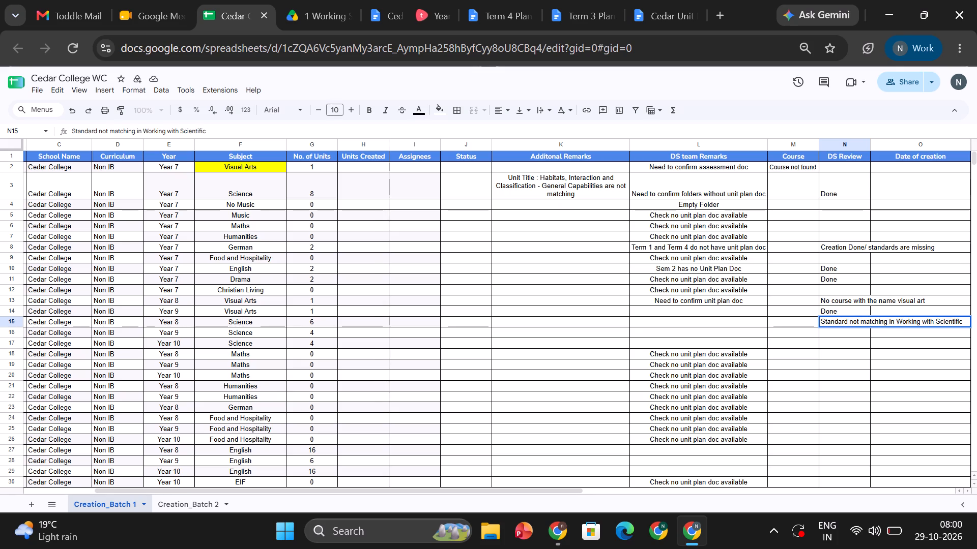
Return to the Toddle unit and check its planner fields against the first page of the Cedar Scientific Data plan.
left_click(423, 2)
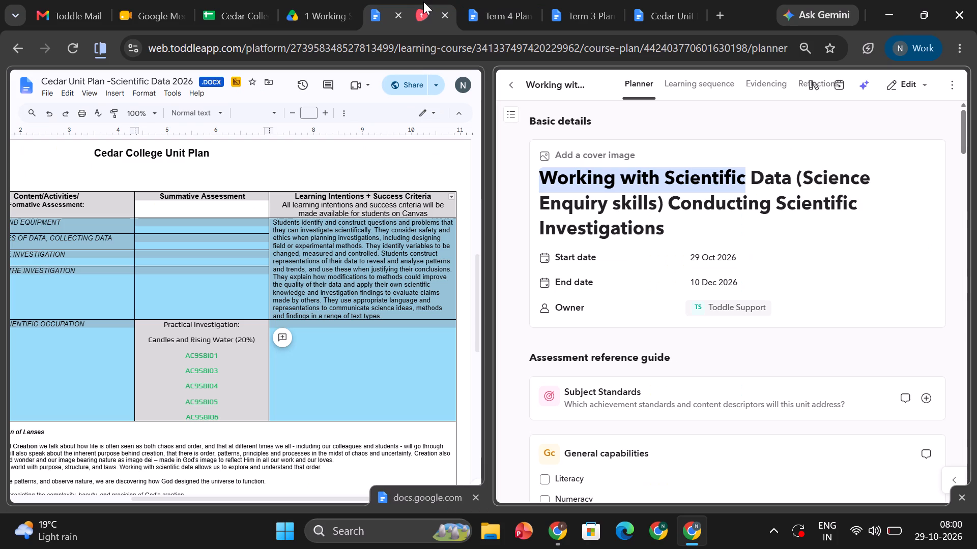
scroll(735, 354, "down", 3)
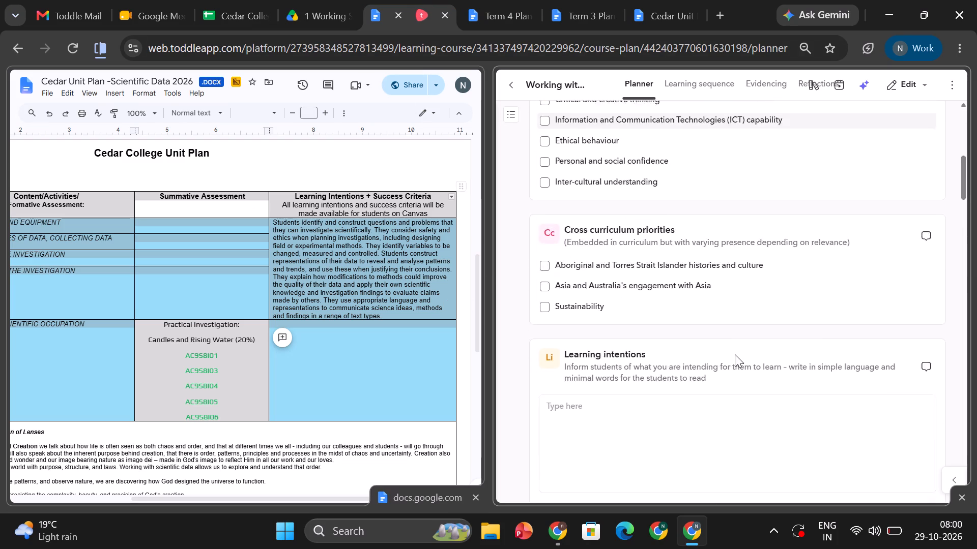
scroll(735, 354, "down", 2)
scroll(268, 400, "down", 2)
scroll(268, 400, "up", 5)
scroll(137, 388, "right", 1)
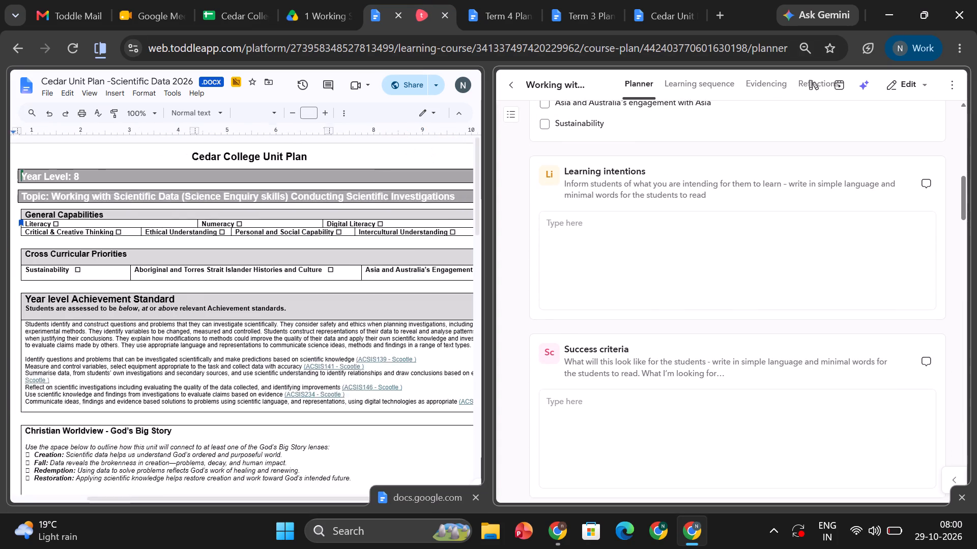
scroll(137, 388, "right", 1)
scroll(137, 388, "up", 2)
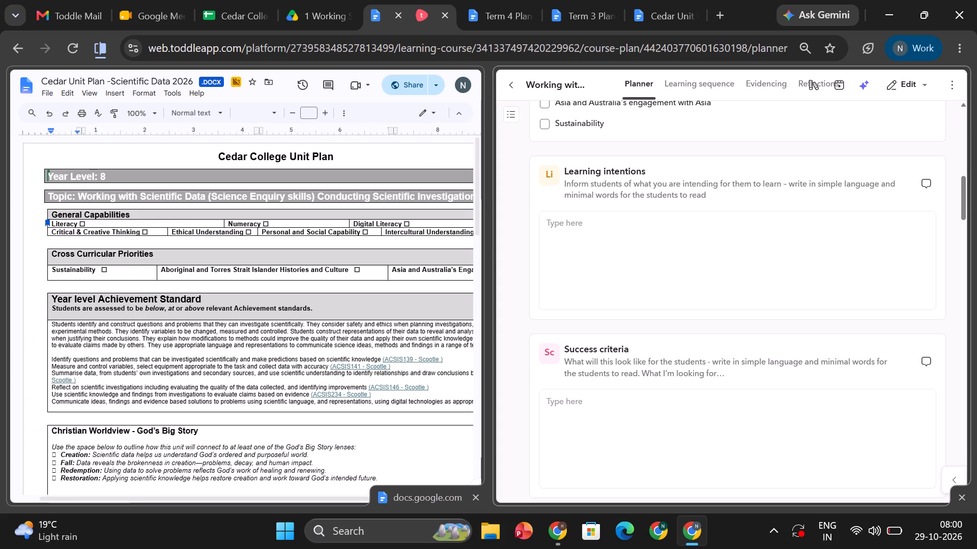
Look through the Term 4 Planner and Term 3 Planner documents to examine their weekly Year 8 Science lessons.
left_click(504, 0)
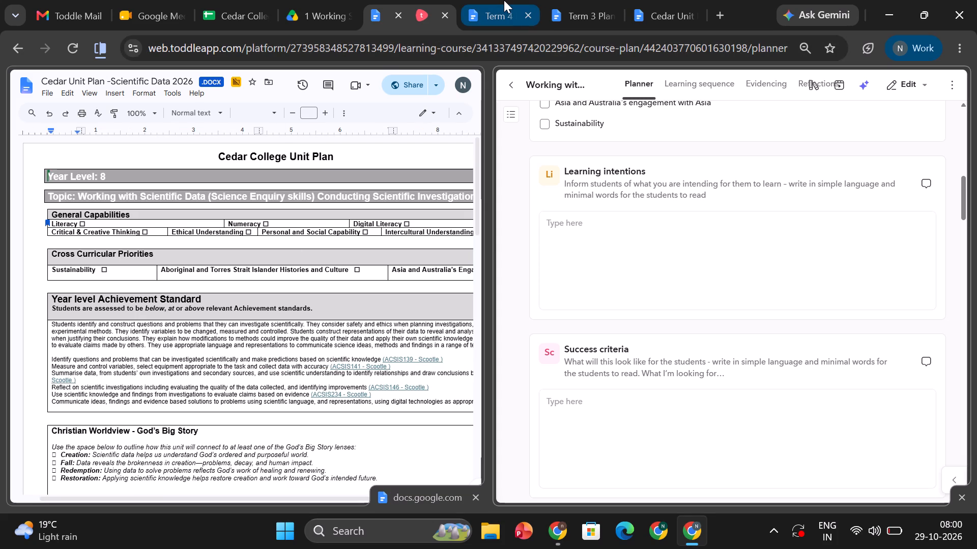
scroll(439, 268, "up", 1)
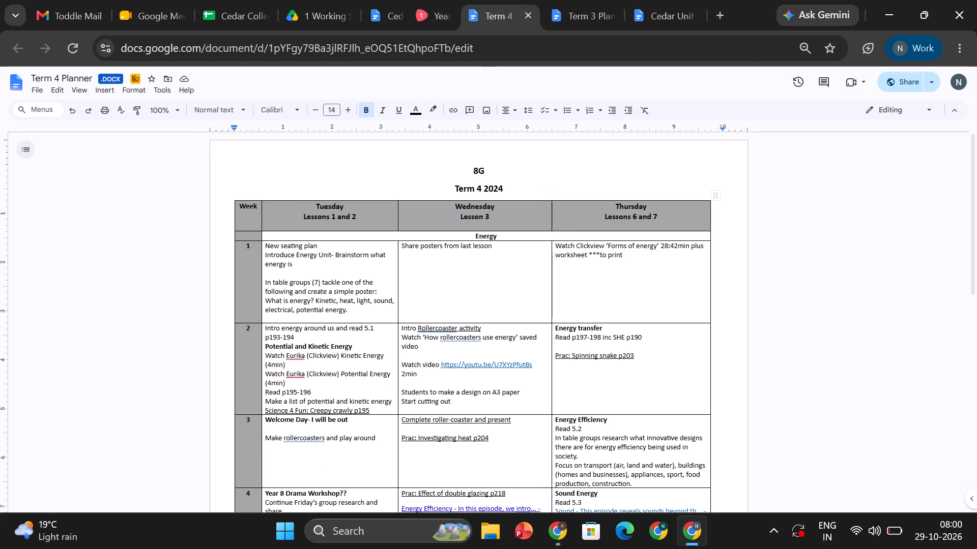
scroll(439, 268, "up", 1)
scroll(439, 268, "down", 7)
scroll(439, 268, "up", 6)
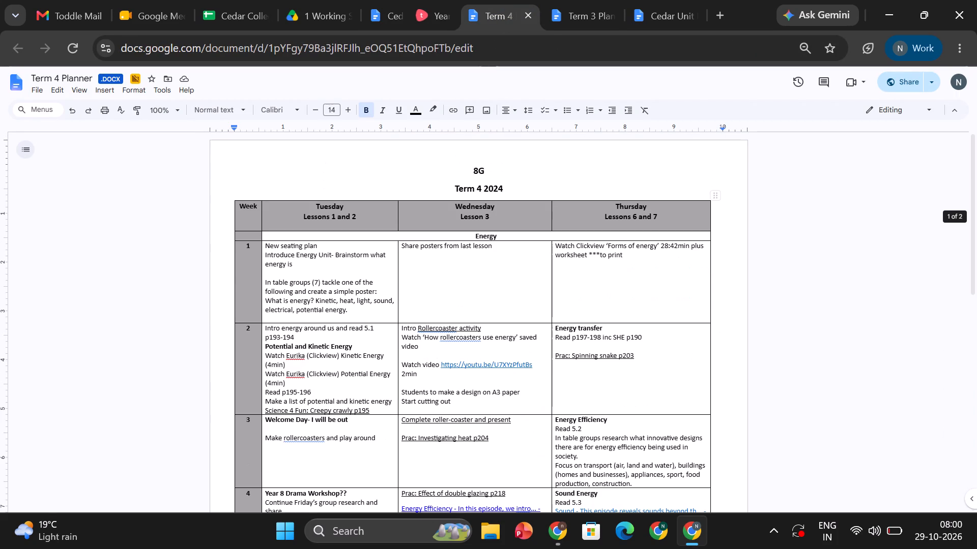
left_click(583, 2)
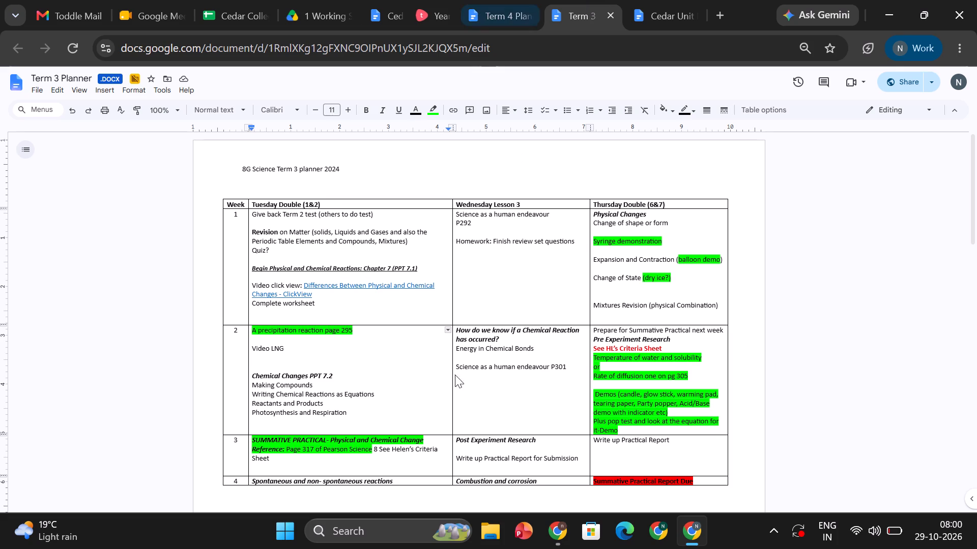
scroll(454, 253, "up", 2)
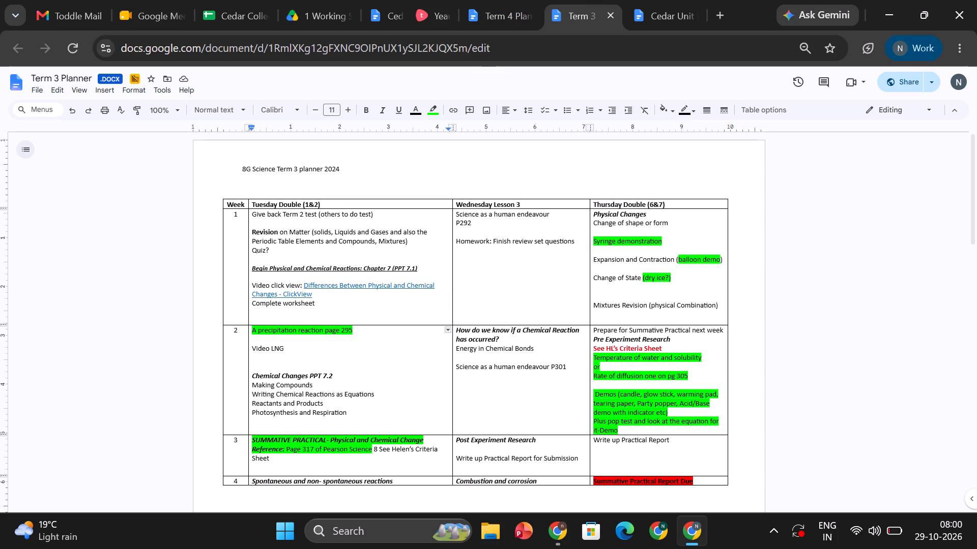
scroll(454, 253, "down", 9)
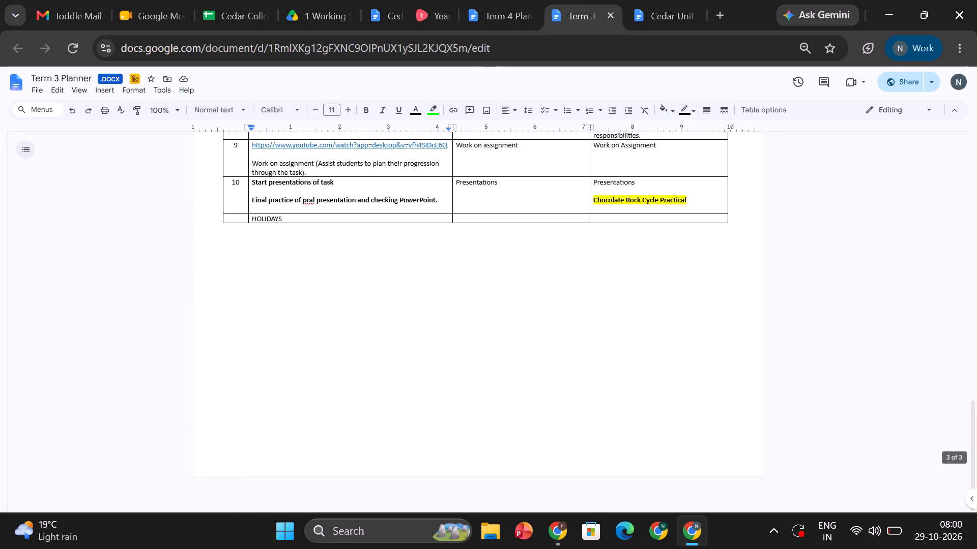
Review the Term 3 Planner and Term 4 Planner weekly tables again, glancing at the Cedar Scientific Data unit plan between them.
scroll(454, 253, "down", 4)
scroll(454, 253, "up", 5)
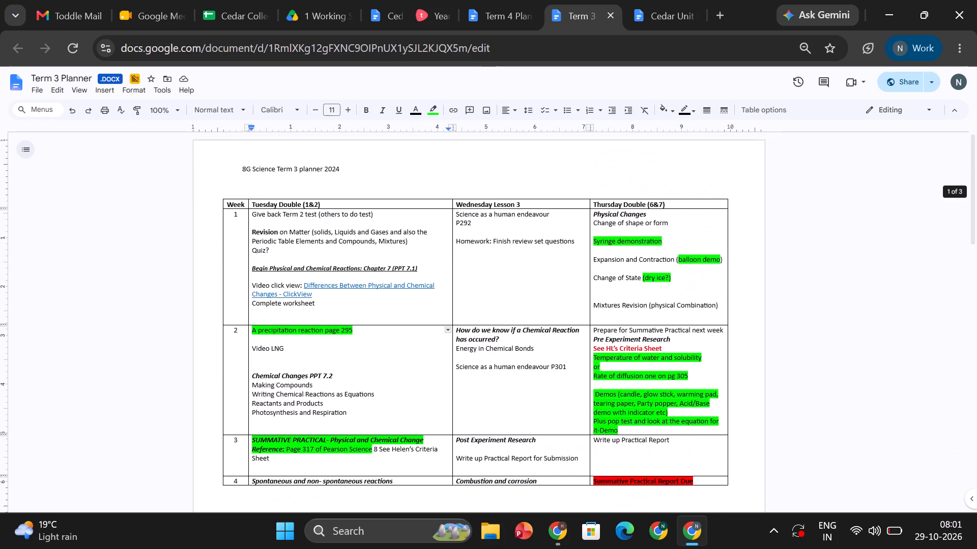
scroll(454, 253, "up", 1)
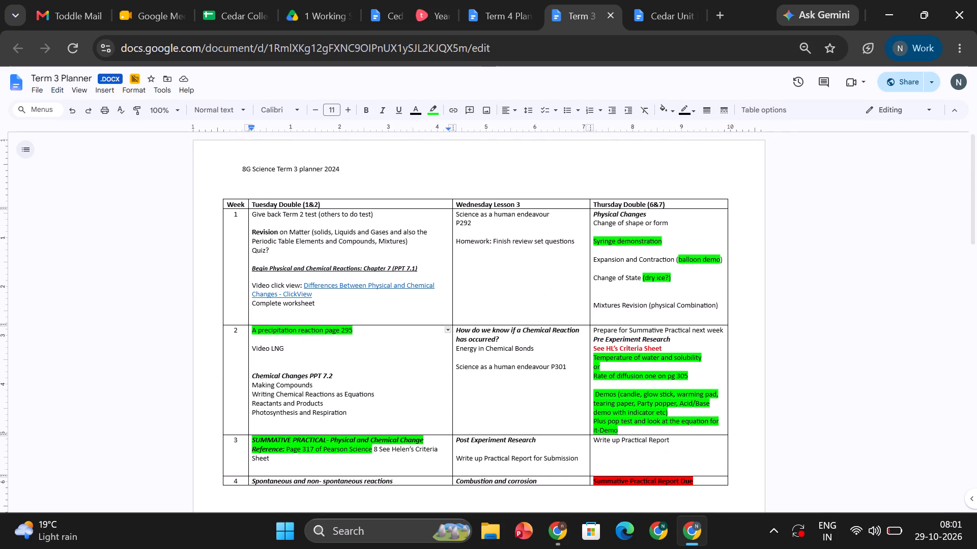
left_click(658, 0)
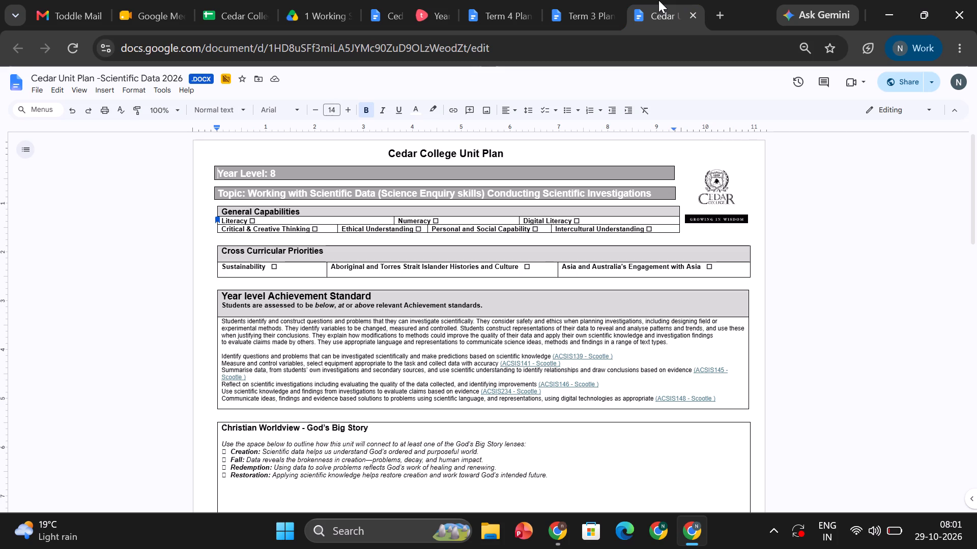
left_click(582, 0)
scroll(421, 274, "up", 4)
scroll(421, 274, "down", 7)
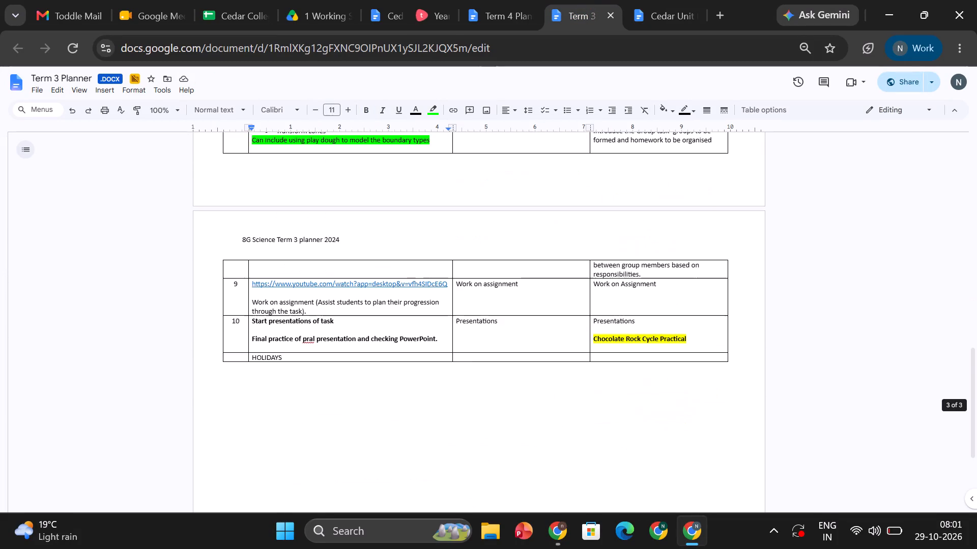
scroll(421, 274, "up", 3)
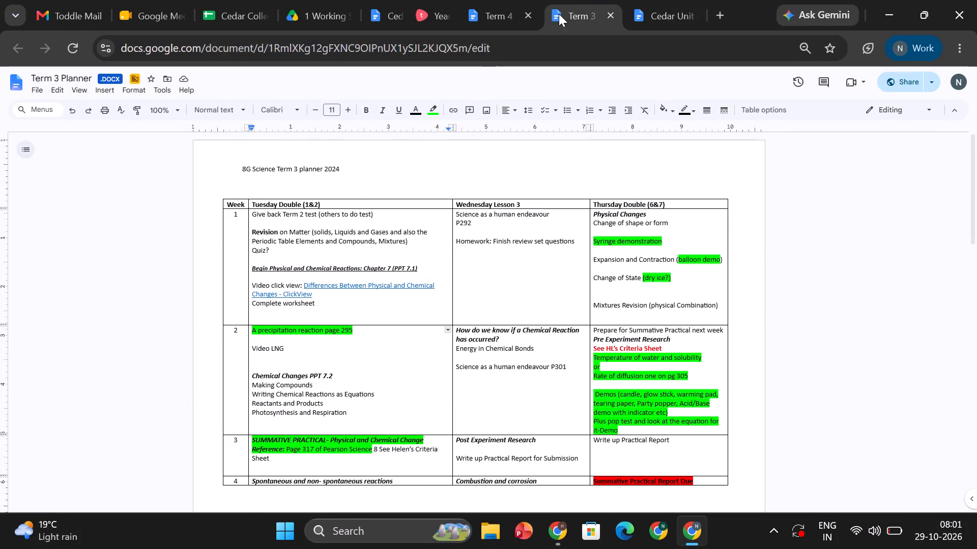
left_click(507, 2)
scroll(416, 368, "up", 2)
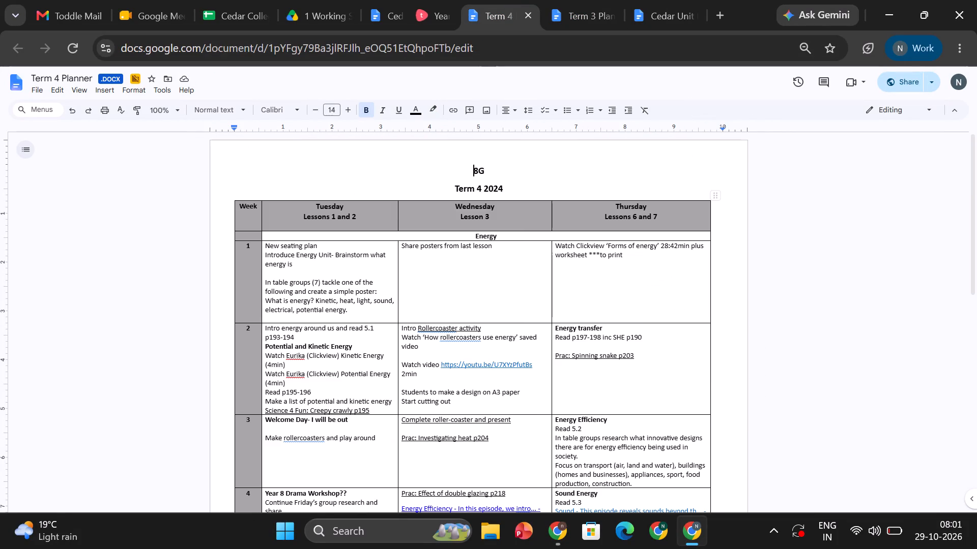
scroll(416, 368, "down", 8)
scroll(416, 368, "up", 2)
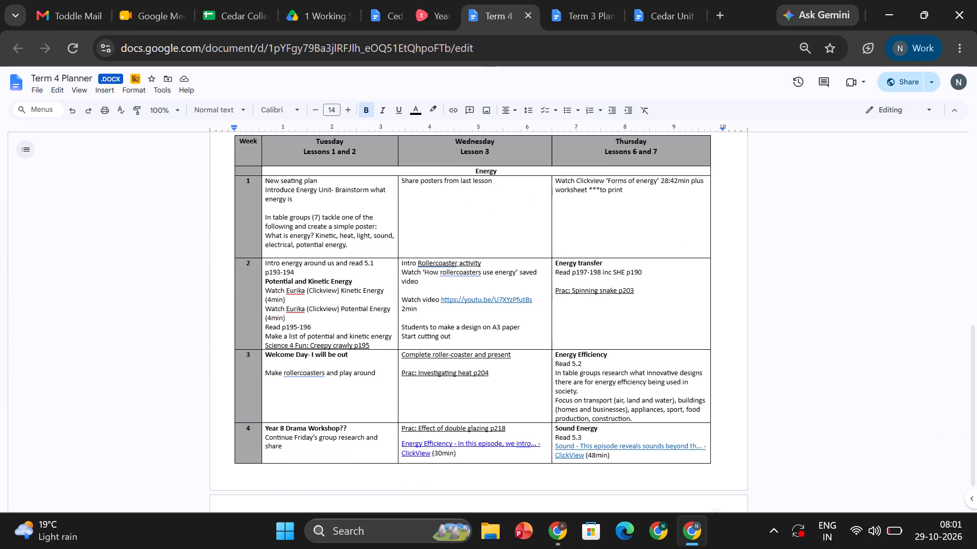
Open Lesson planner 2026 from the 1 Working Scientifically Drive folder and read through its weekly Working with Scientific Data lessons.
left_click(327, 1)
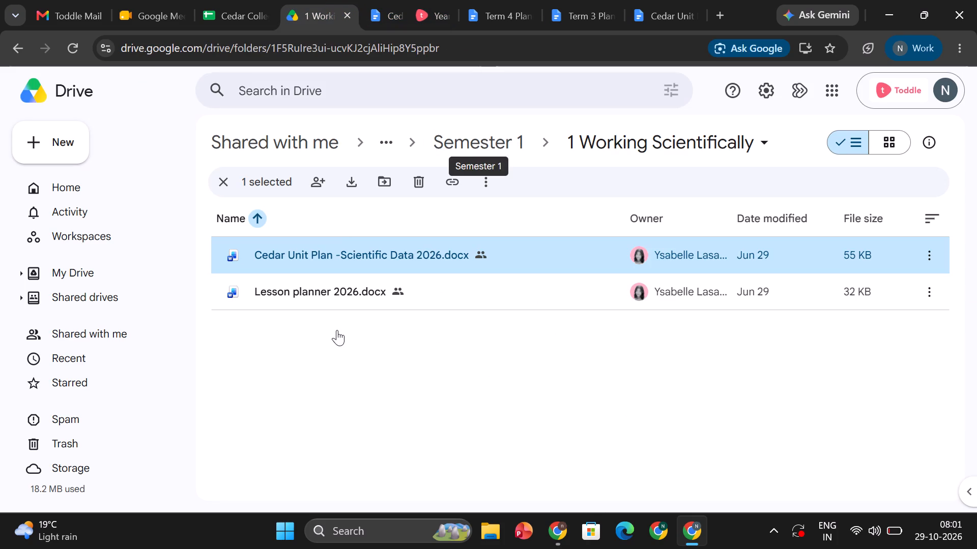
double_click(325, 301)
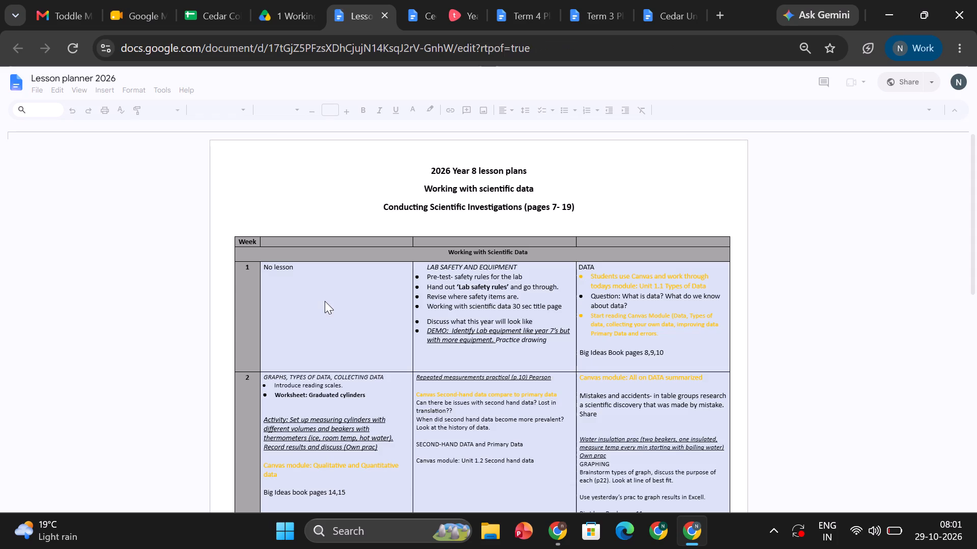
scroll(325, 301, "down", 2)
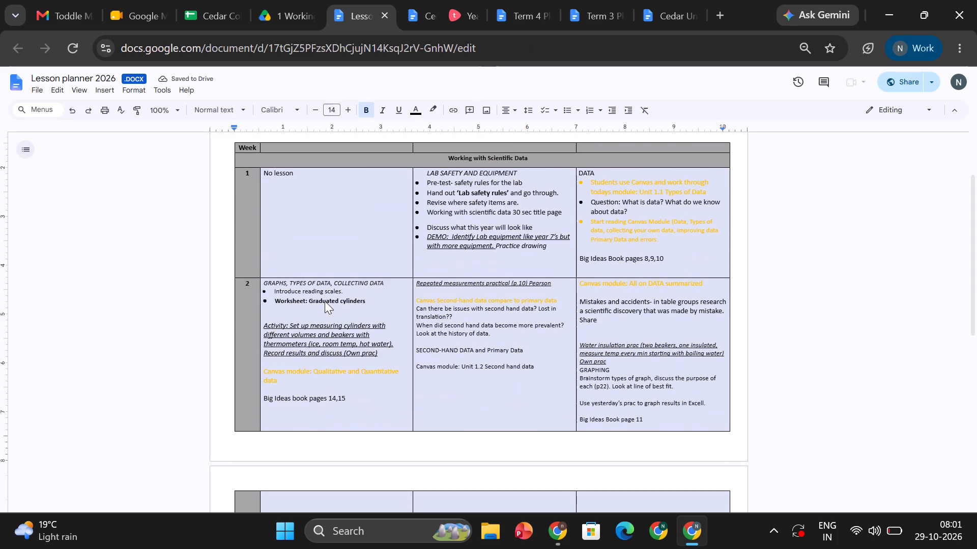
scroll(325, 301, "down", 6)
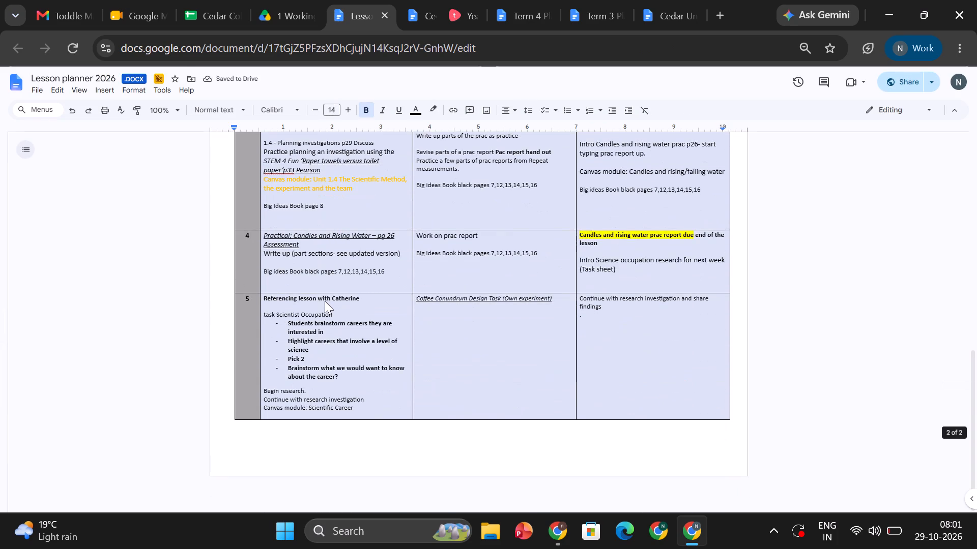
scroll(325, 301, "up", 2)
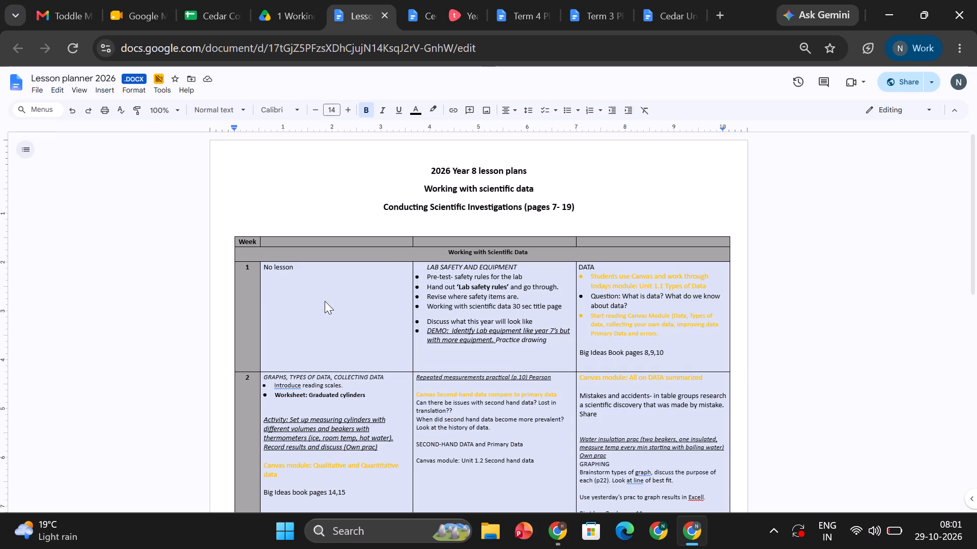
left_click(325, 301)
scroll(325, 301, "down", 3)
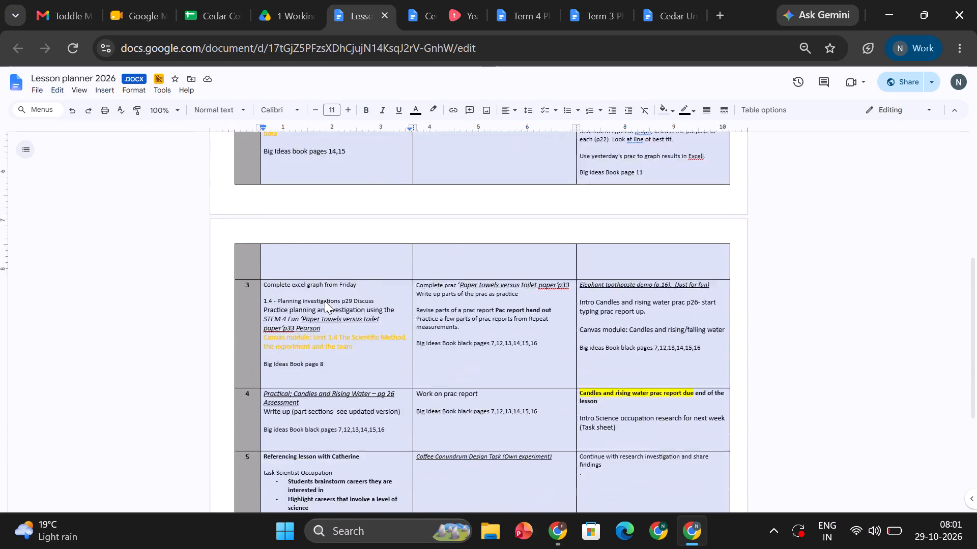
scroll(325, 301, "down", 1)
scroll(325, 301, "up", 8)
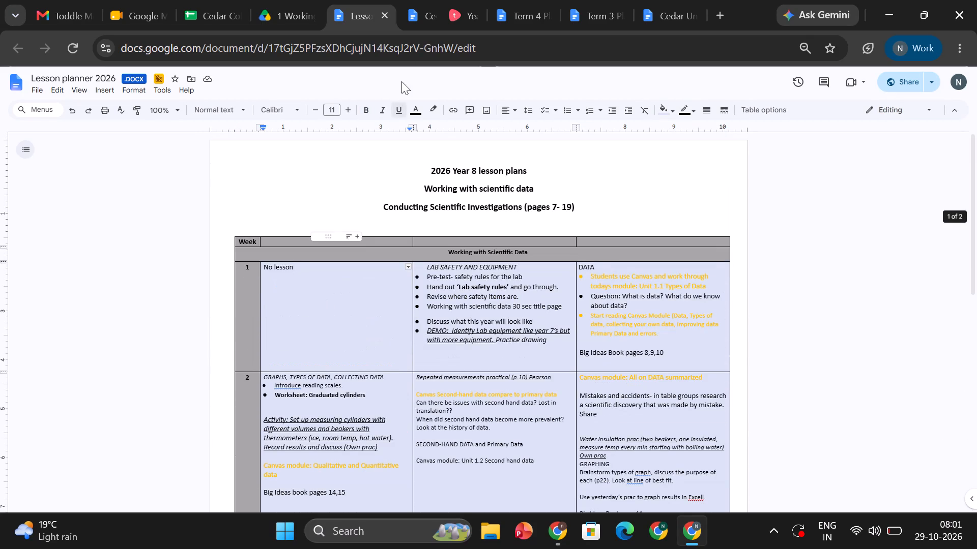
Open the Toddle unit's learning sequence and close the Cedar Scientific Data unit plan displayed beside it.
left_click(446, 0)
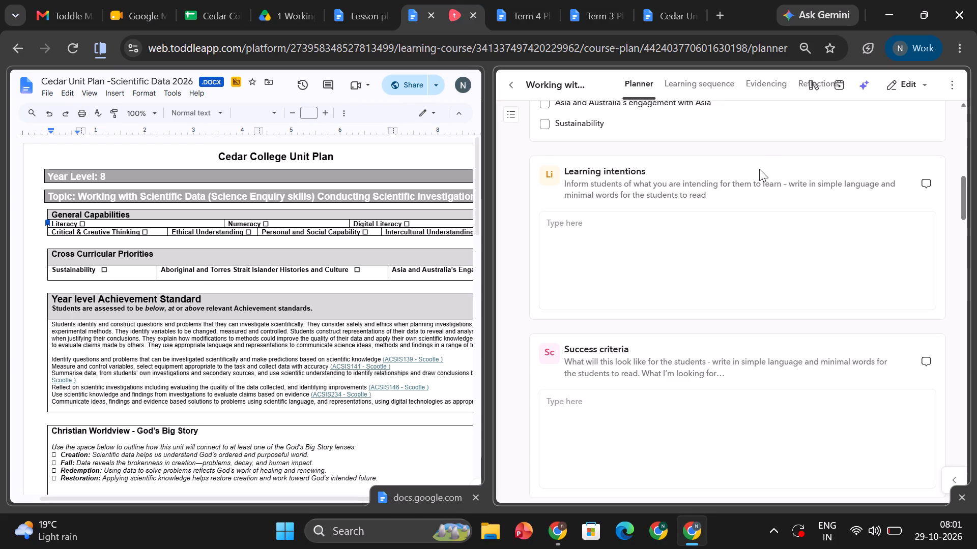
left_click(698, 82)
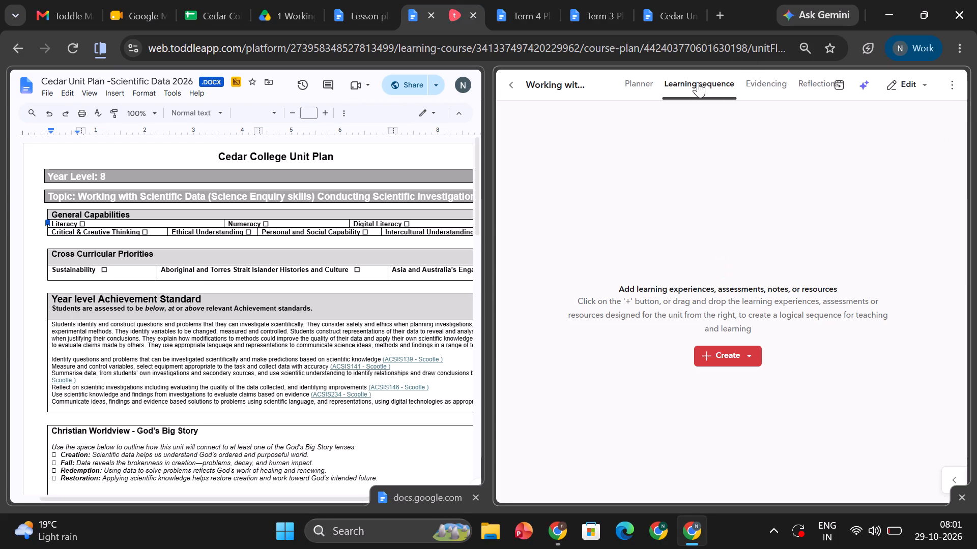
key("period")
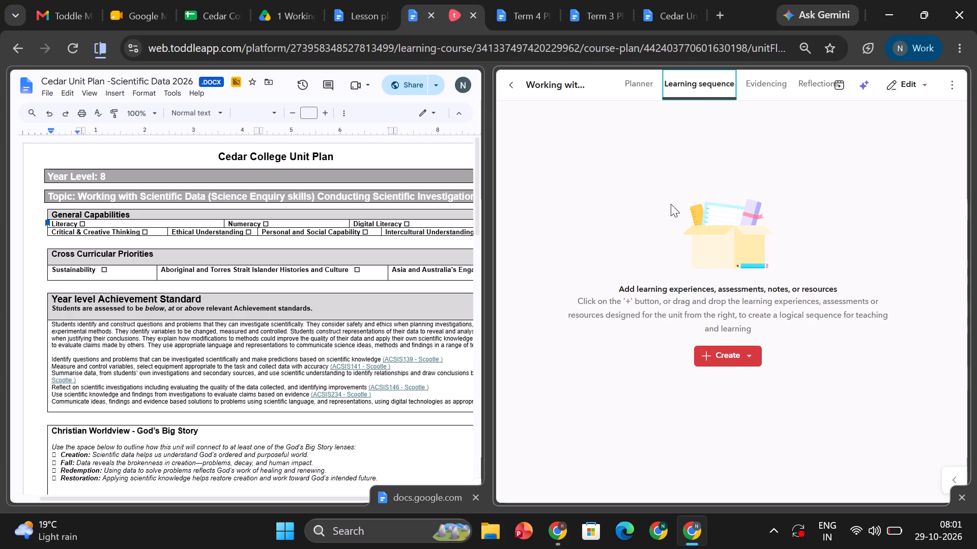
scroll(304, 312, "down", 9)
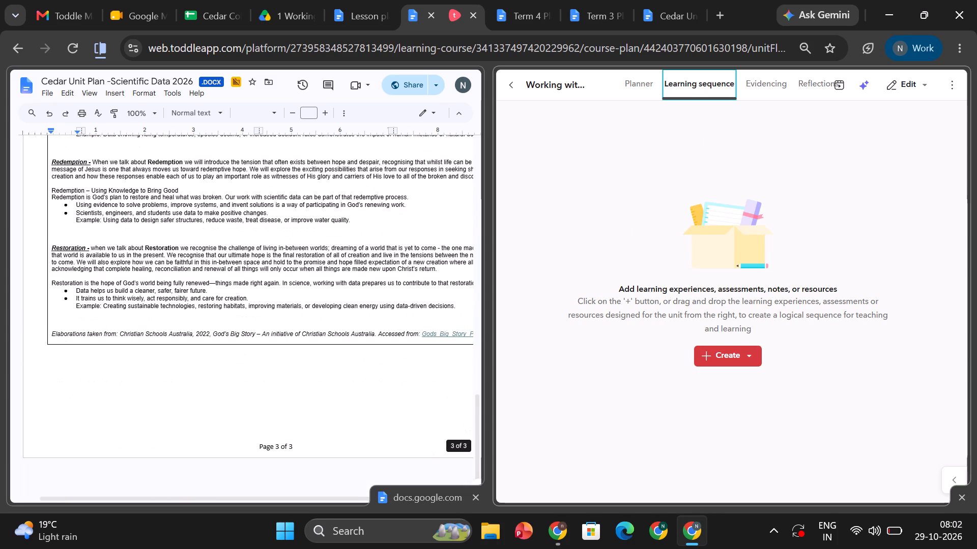
left_click(428, 12)
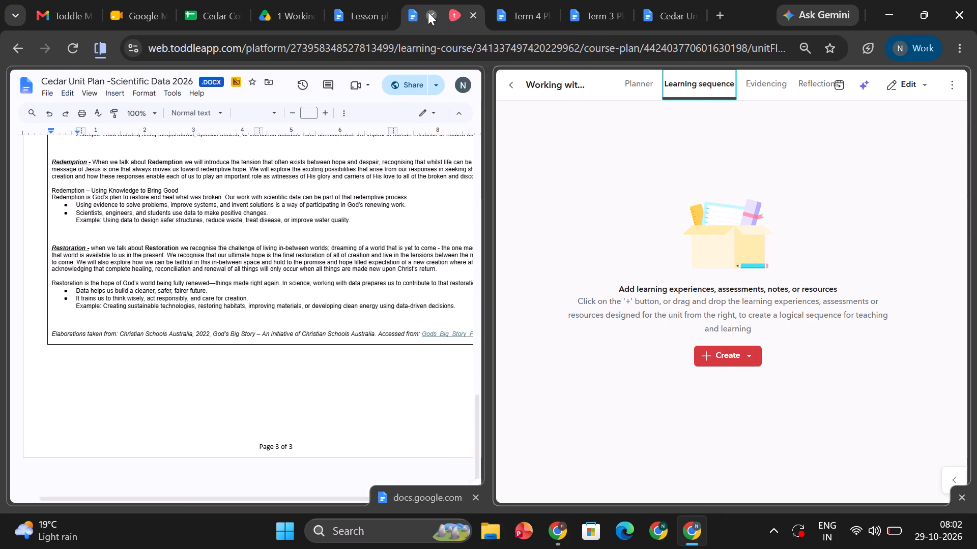
Check the week layout in Lesson planner 2026 and create a folder named "Week 1" in the Toddle unit's learning sequence.
left_click(335, 4)
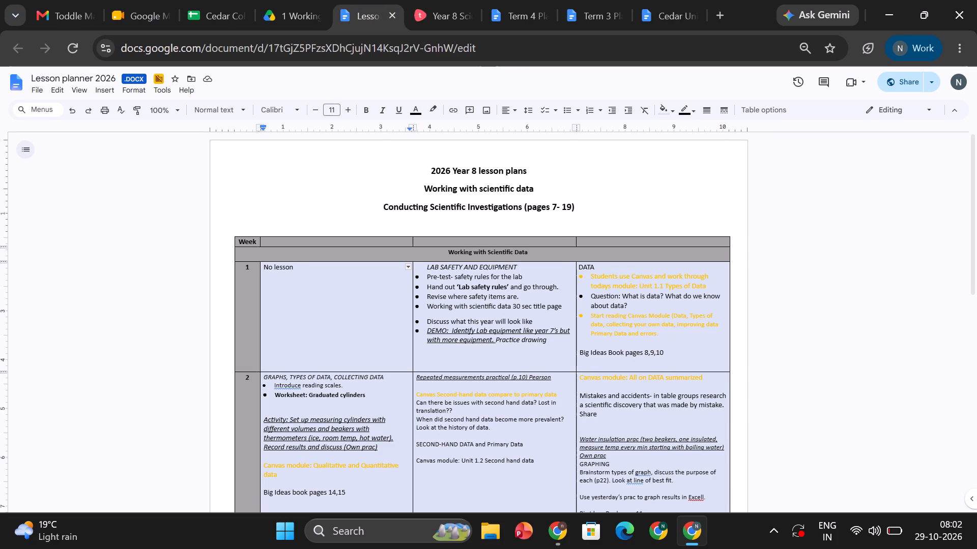
scroll(474, 308, "down", 1)
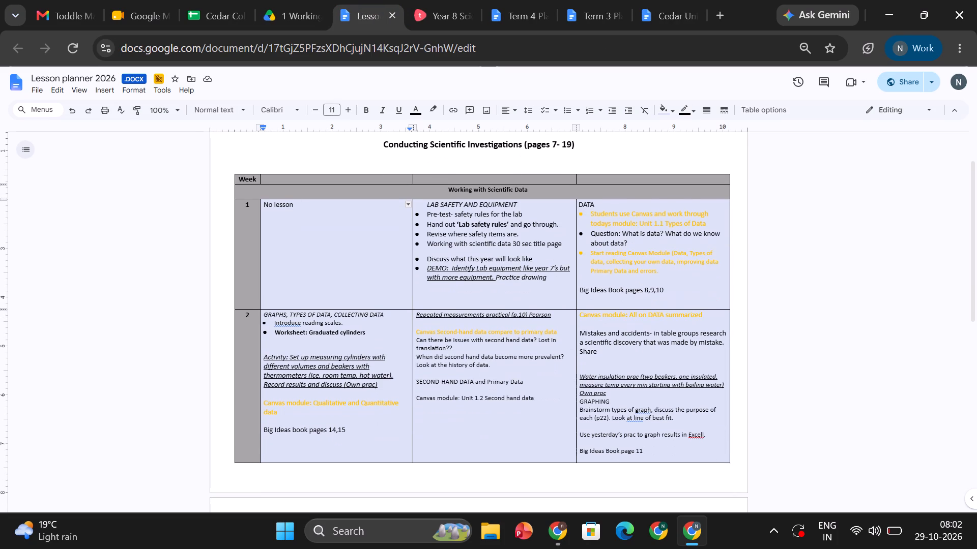
left_click(429, 2)
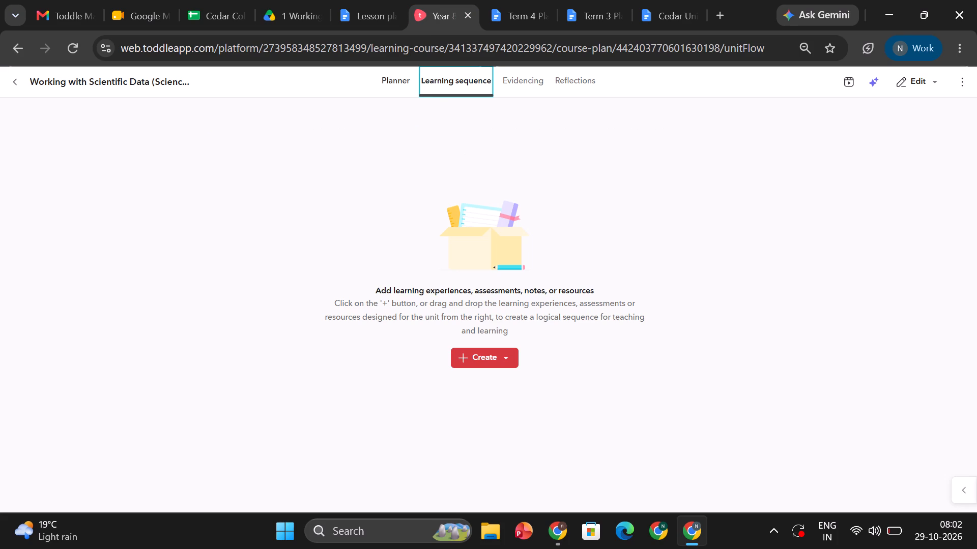
left_click(353, 0)
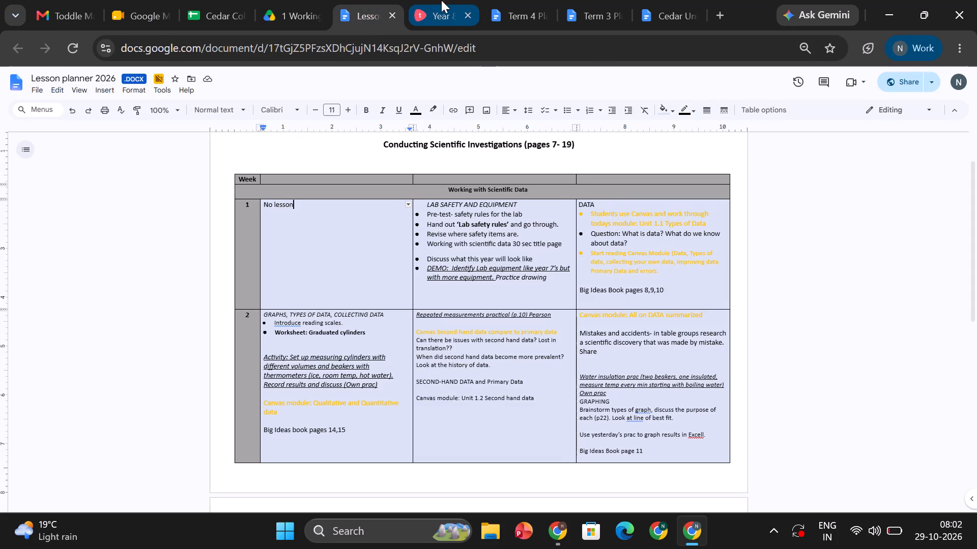
left_click(441, 0)
left_click(484, 357)
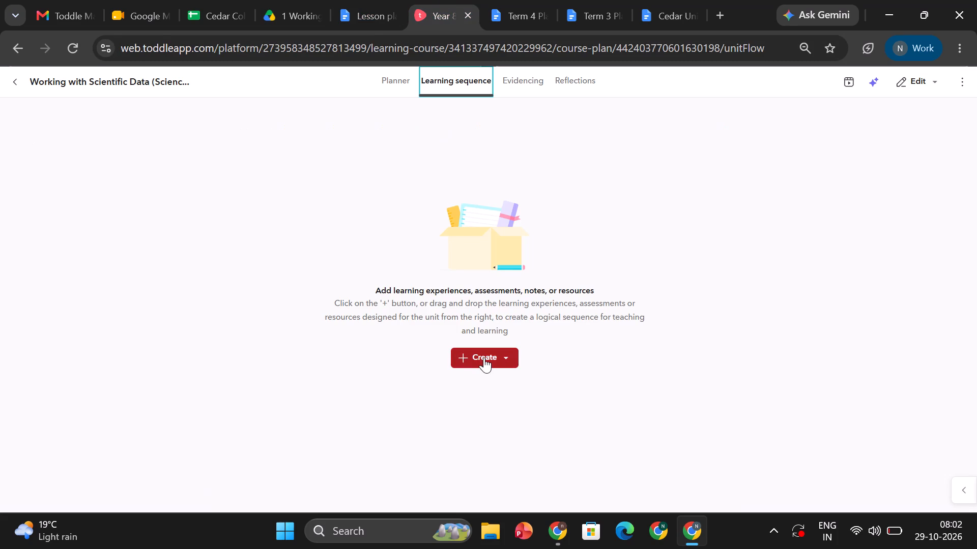
left_click(438, 174)
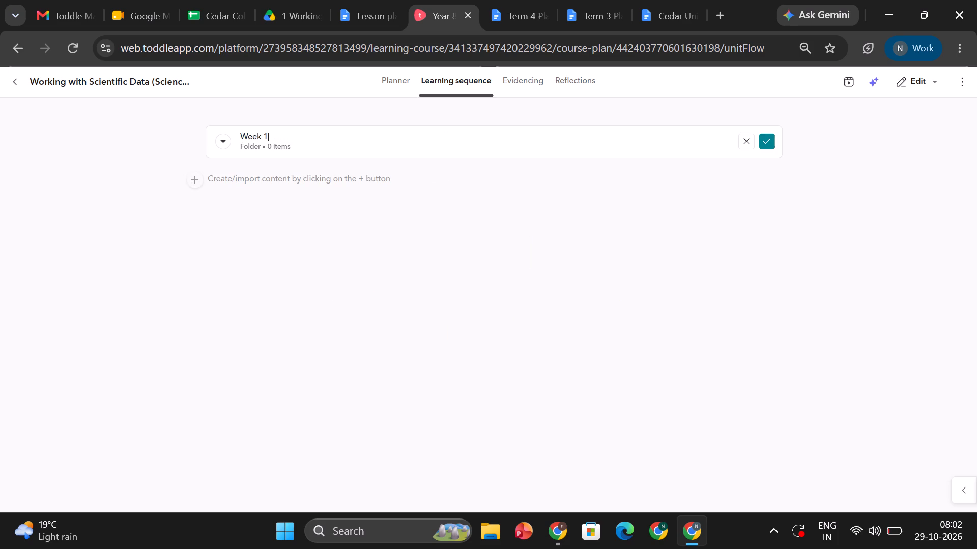
key("Return")
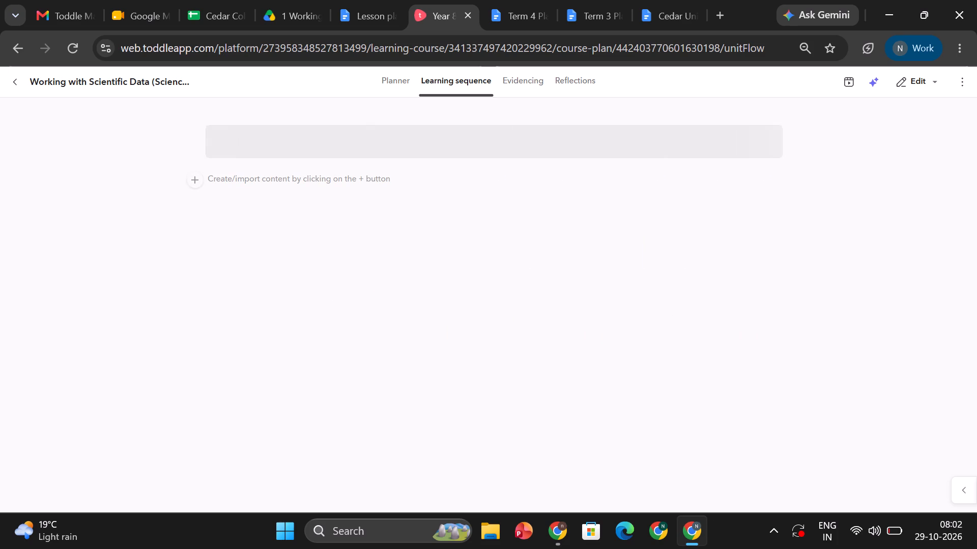
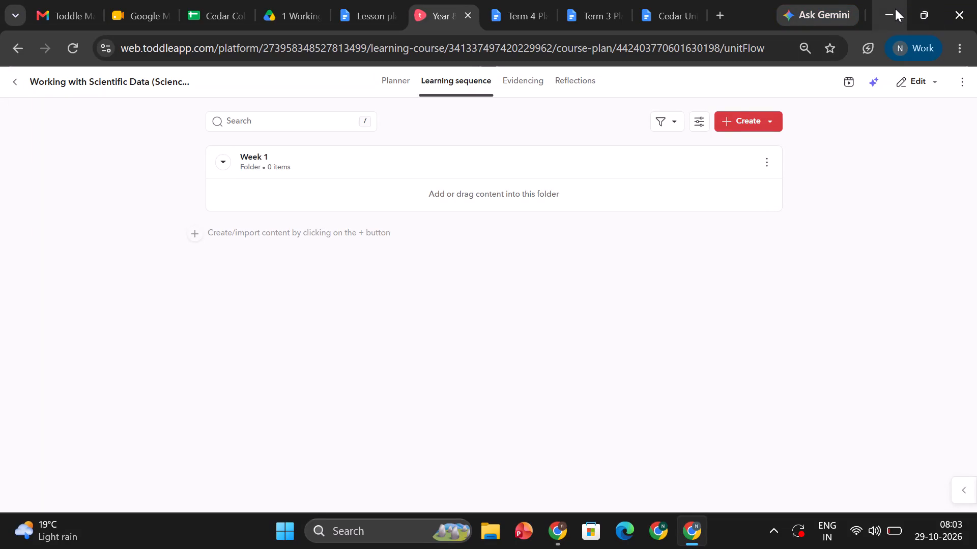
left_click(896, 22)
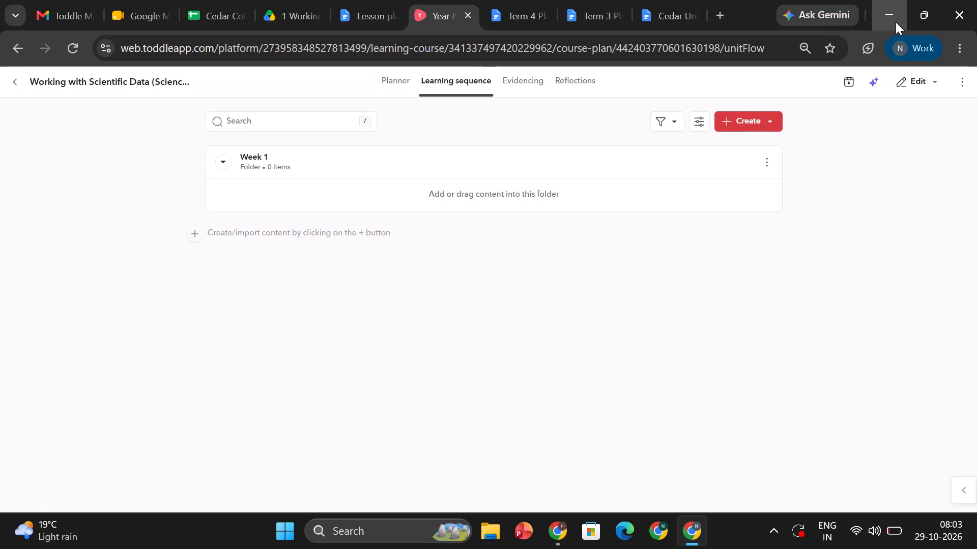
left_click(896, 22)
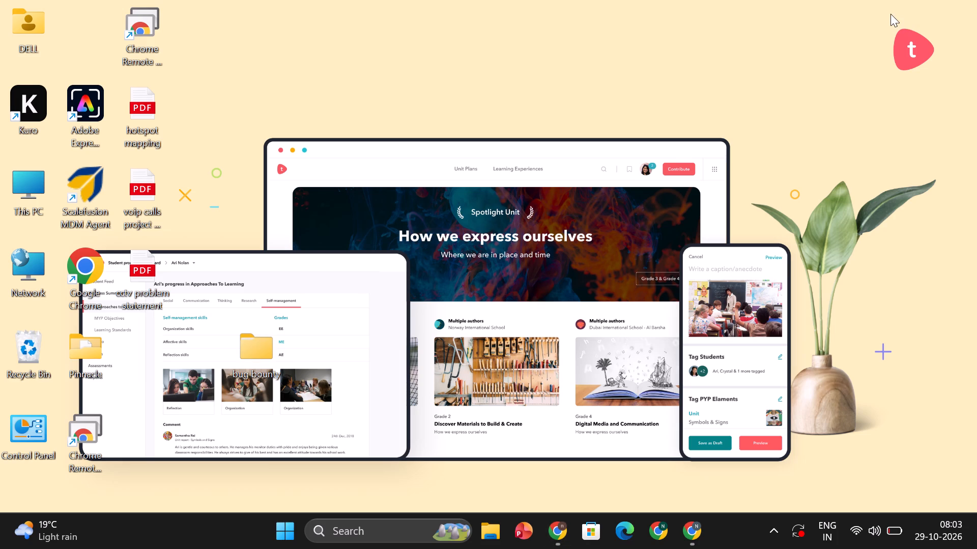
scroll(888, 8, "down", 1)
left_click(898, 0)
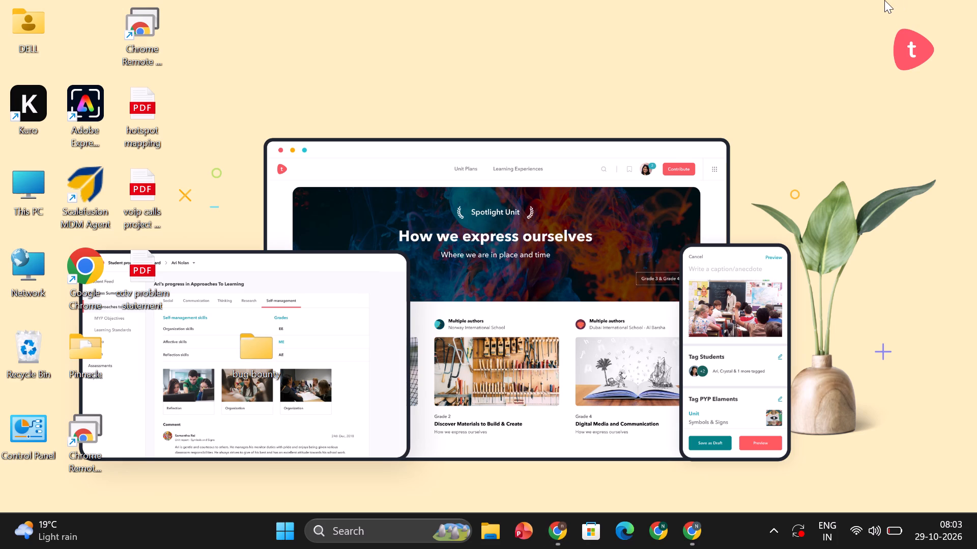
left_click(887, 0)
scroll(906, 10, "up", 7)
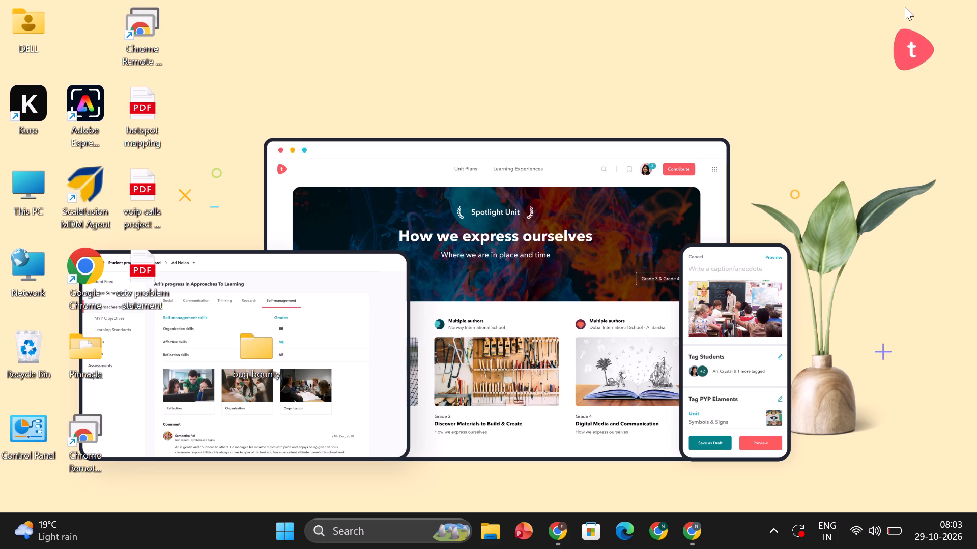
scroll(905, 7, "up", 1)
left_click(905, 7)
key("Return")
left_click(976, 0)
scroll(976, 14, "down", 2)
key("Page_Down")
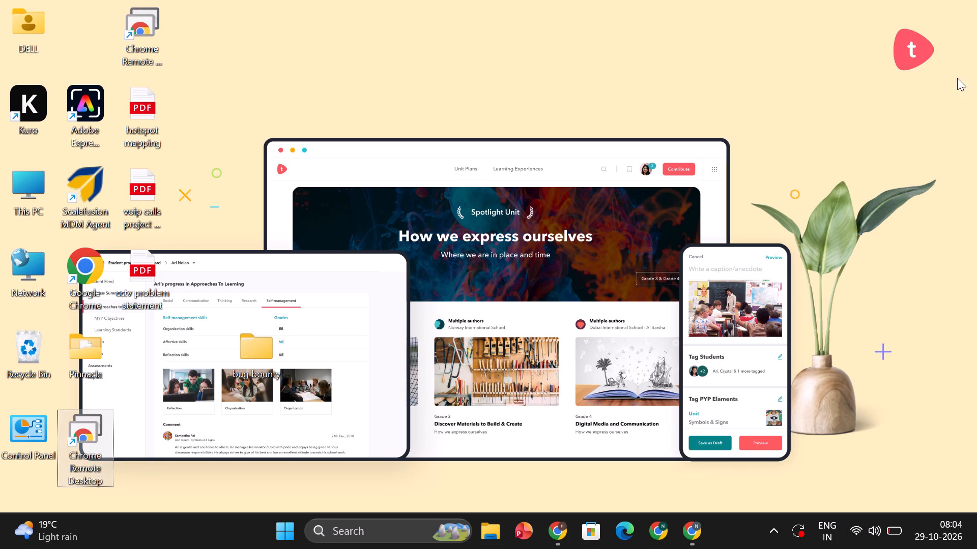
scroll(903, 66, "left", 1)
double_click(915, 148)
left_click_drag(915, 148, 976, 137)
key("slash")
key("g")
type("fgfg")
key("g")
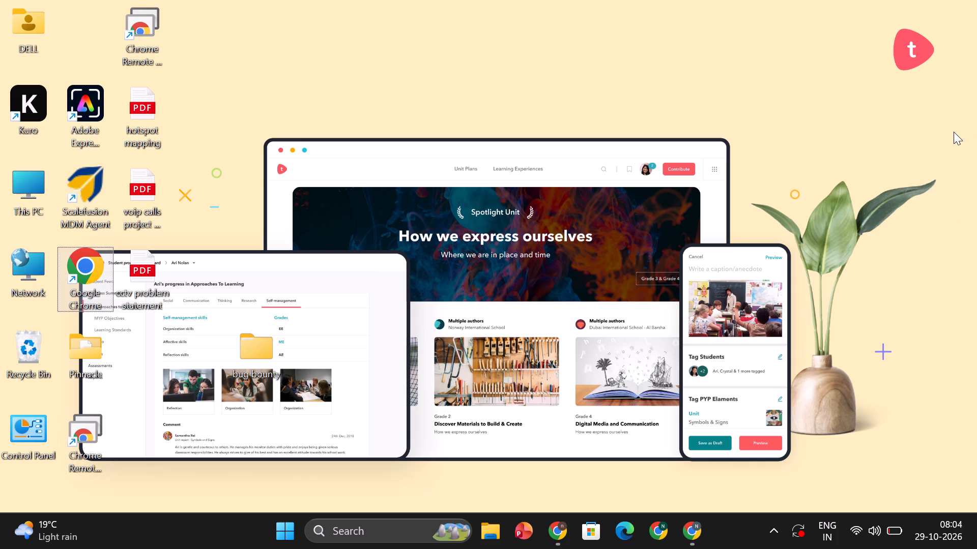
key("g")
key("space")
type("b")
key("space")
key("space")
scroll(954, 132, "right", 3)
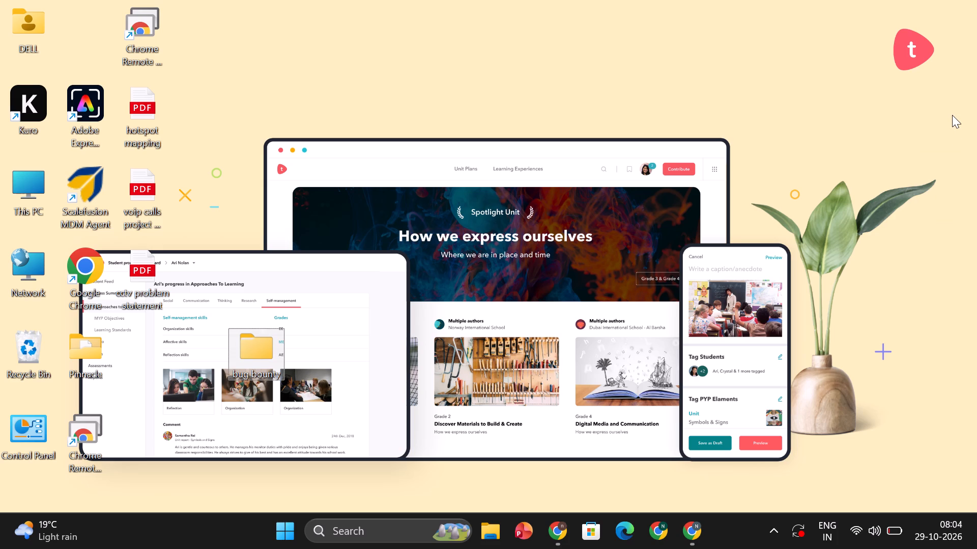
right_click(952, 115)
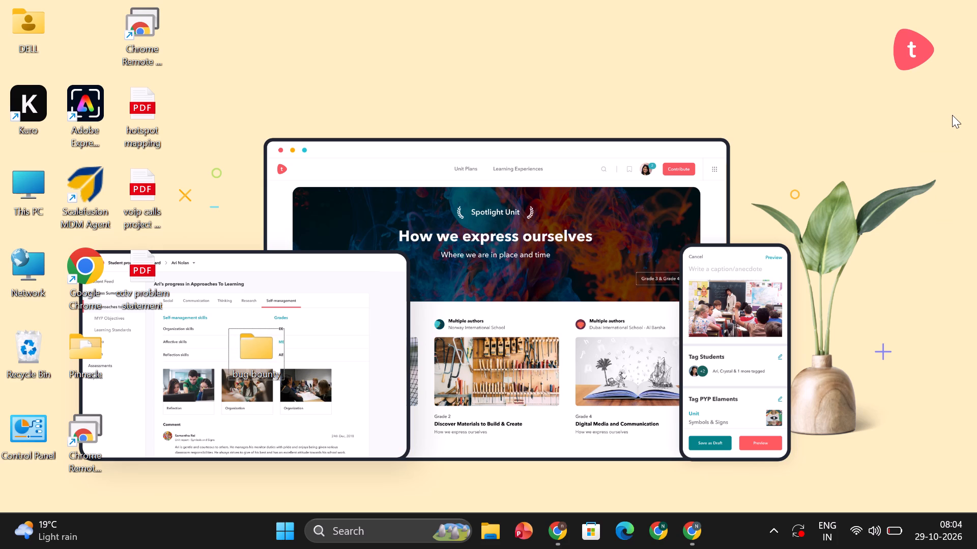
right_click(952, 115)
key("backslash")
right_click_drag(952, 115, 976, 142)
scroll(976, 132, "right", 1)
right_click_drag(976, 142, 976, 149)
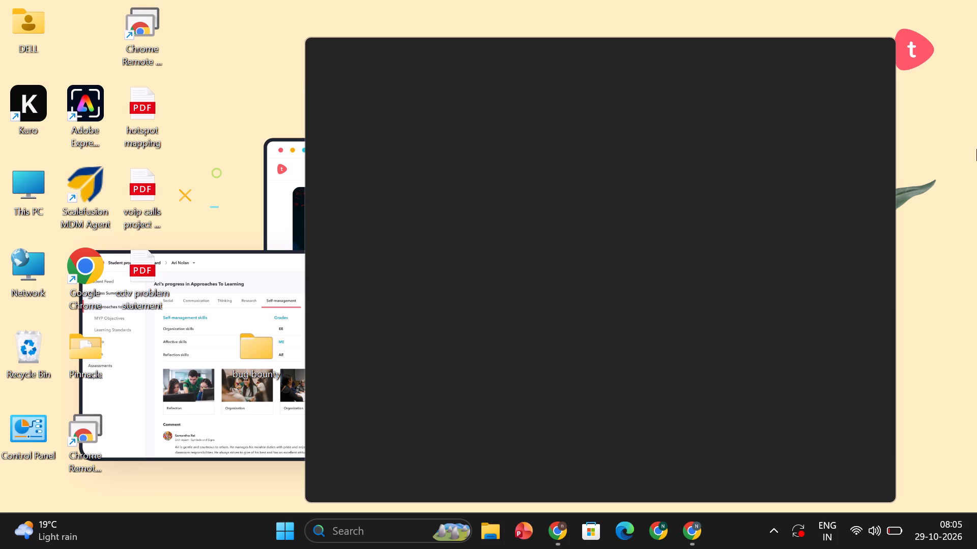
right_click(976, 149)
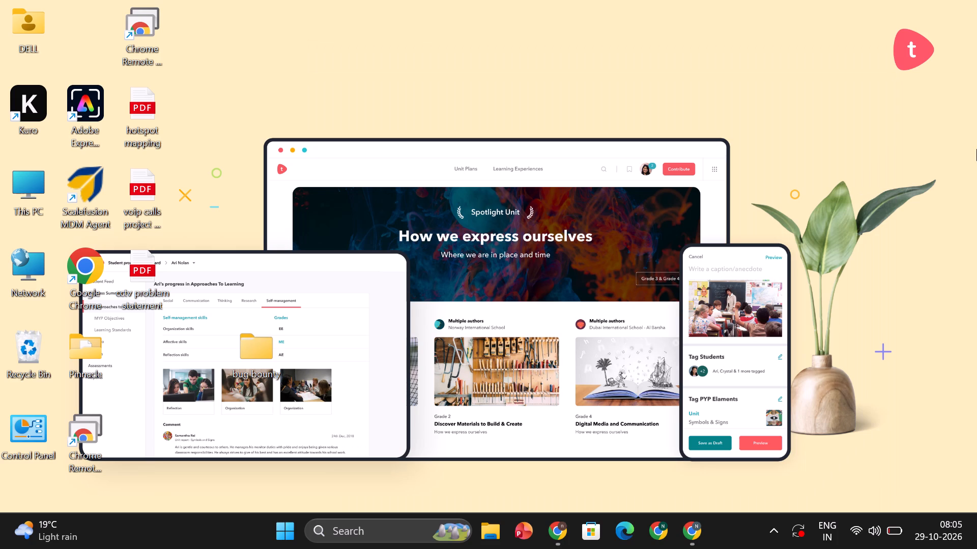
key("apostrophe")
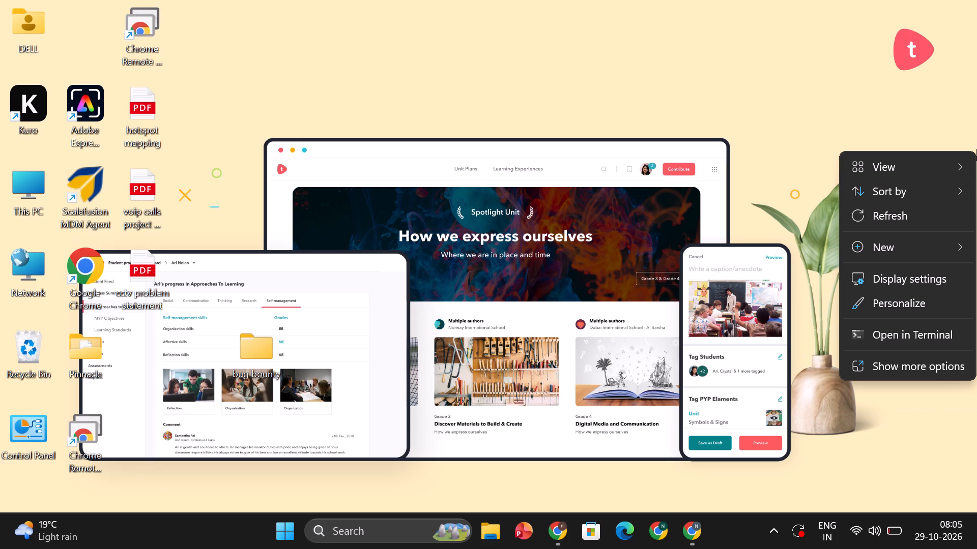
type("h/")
Switch to the other Chrome window holding the Rapid7 page and open YouTube in a new tab.
left_click(552, 529)
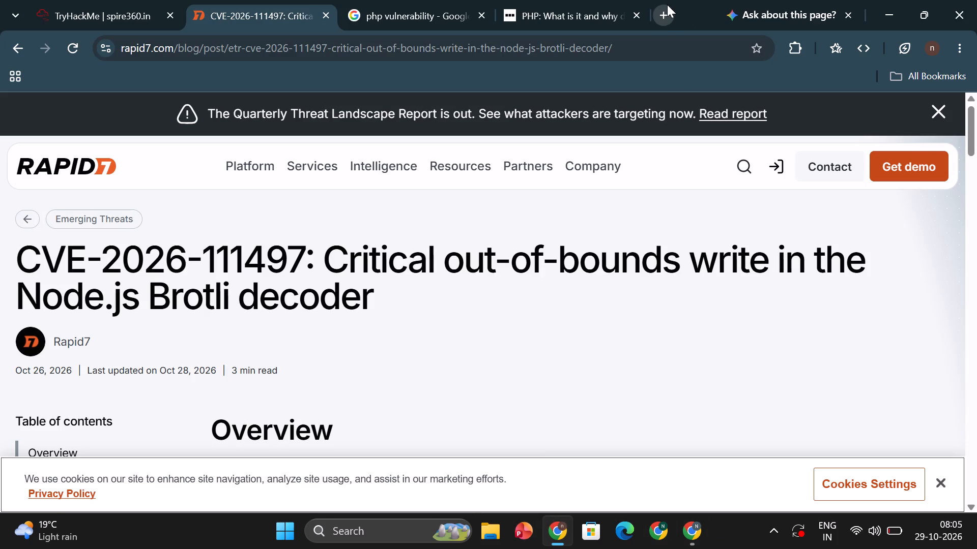
left_click(667, 5)
left_click(508, 46)
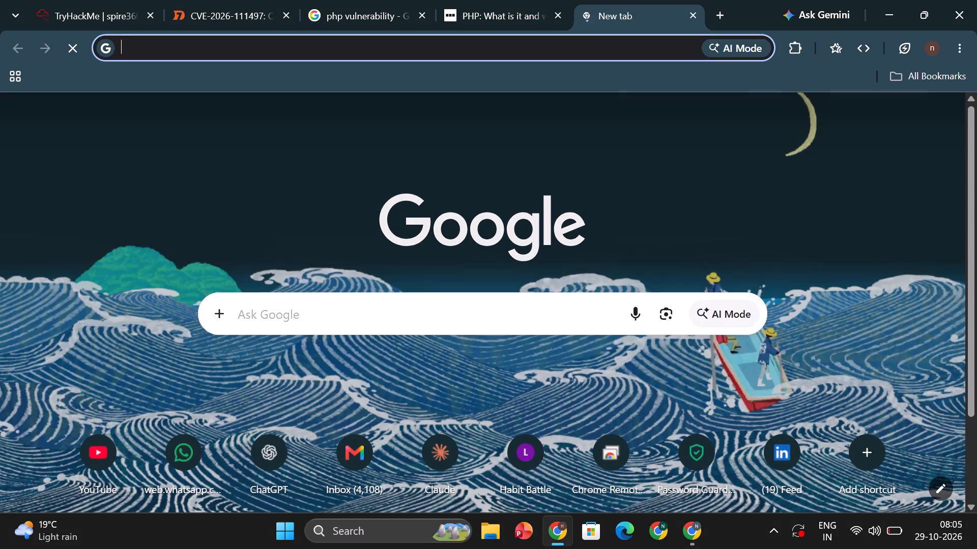
key("y")
left_click(302, 76)
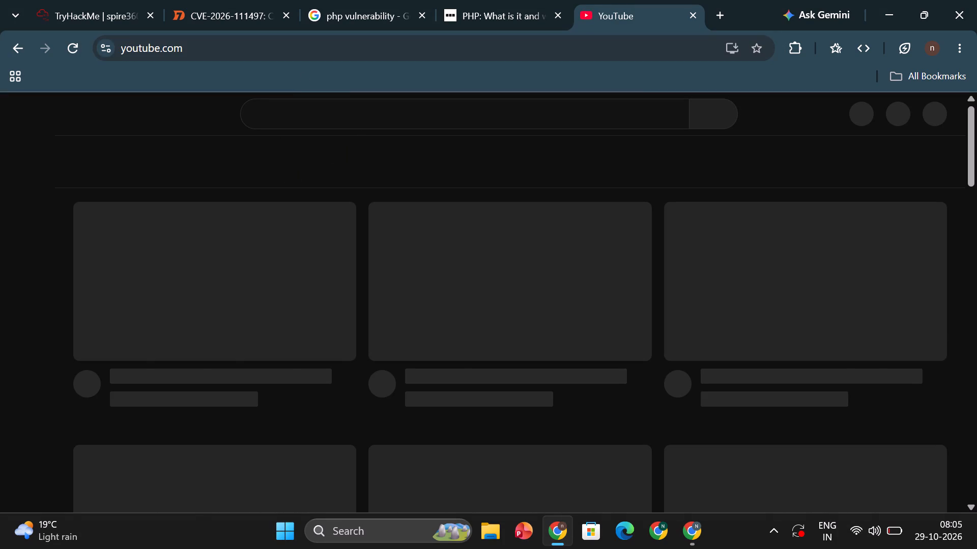
Search YouTube for "shree ram chandra kripalu" and play the T-Series Bhakti Sagar lyrics video sung by Suresh Wadkar.
left_click(326, 118)
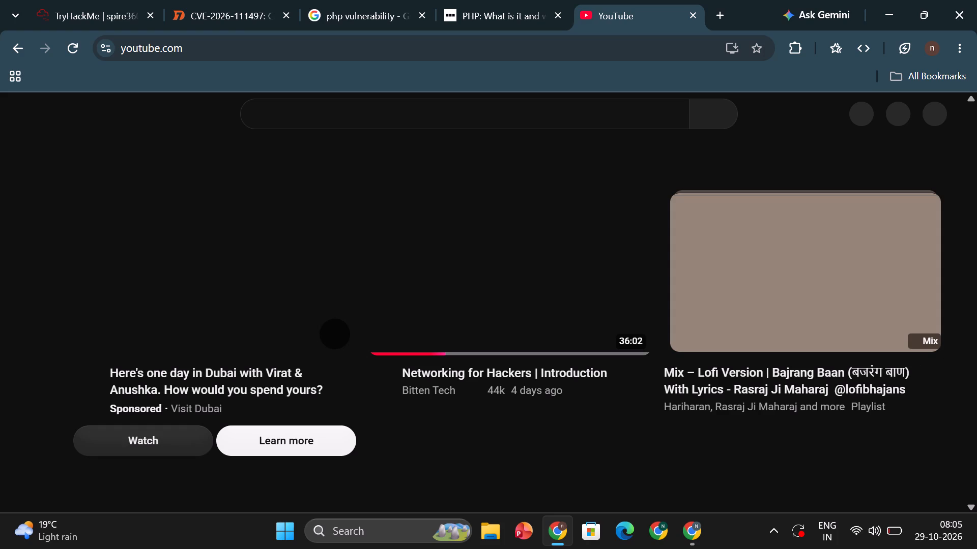
type("shree r")
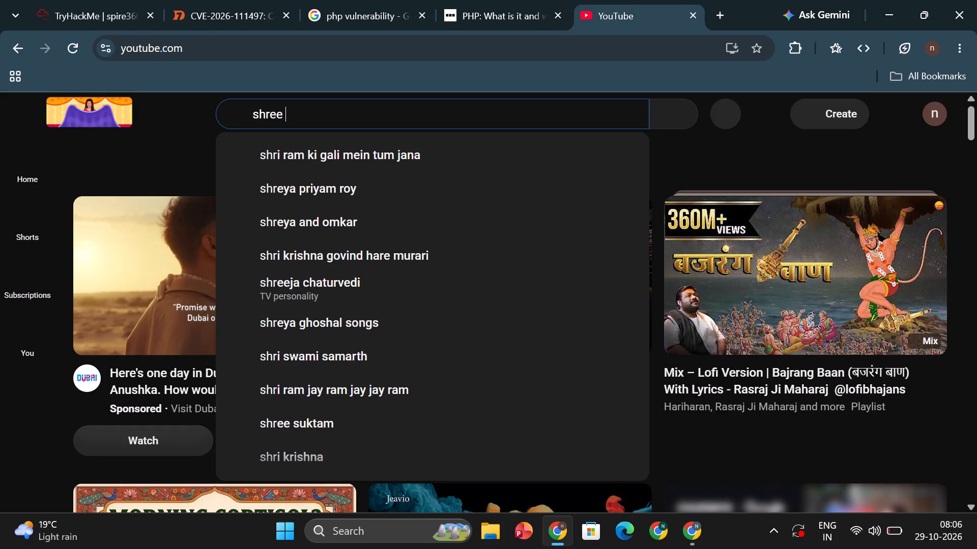
type("am")
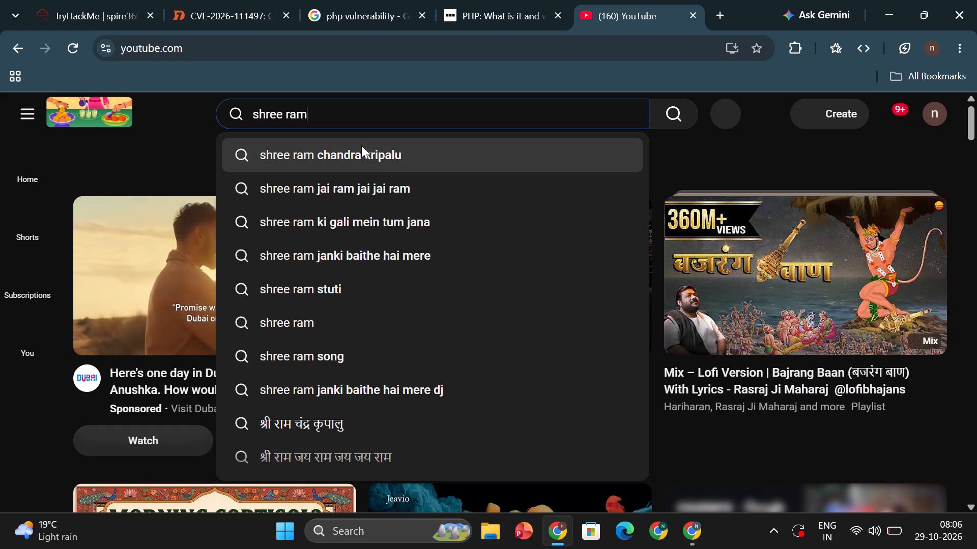
left_click(369, 163)
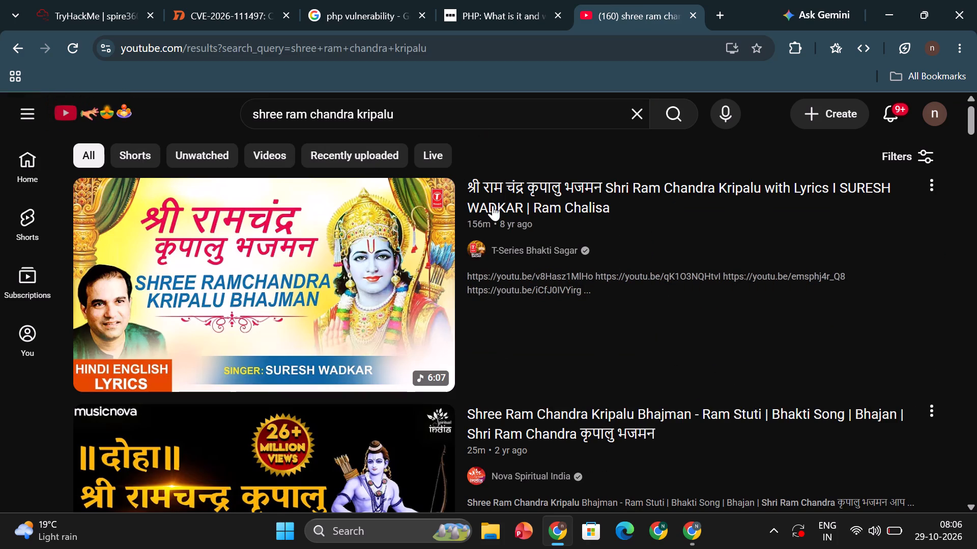
left_click(522, 207)
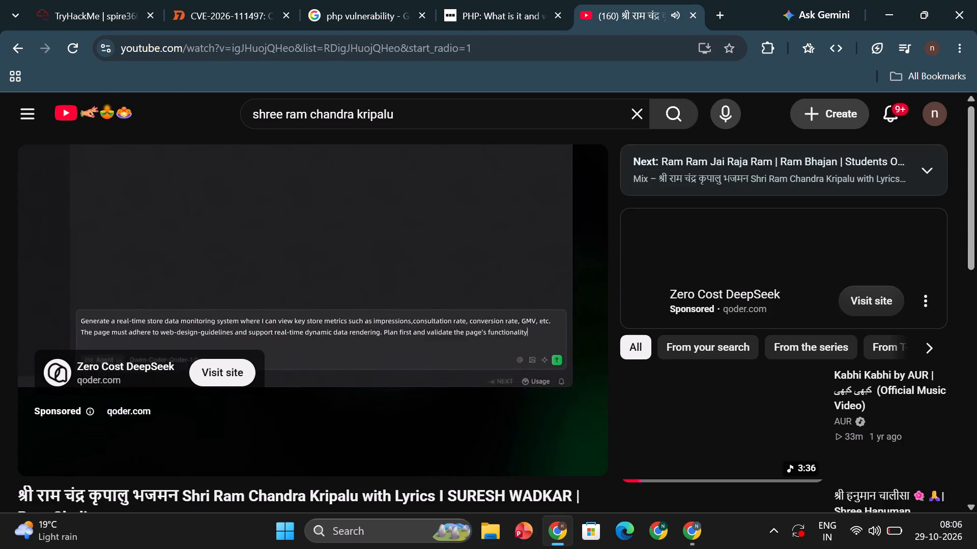
Skip the advert before the devotional video and adjust the video's playback volume.
left_click(558, 405)
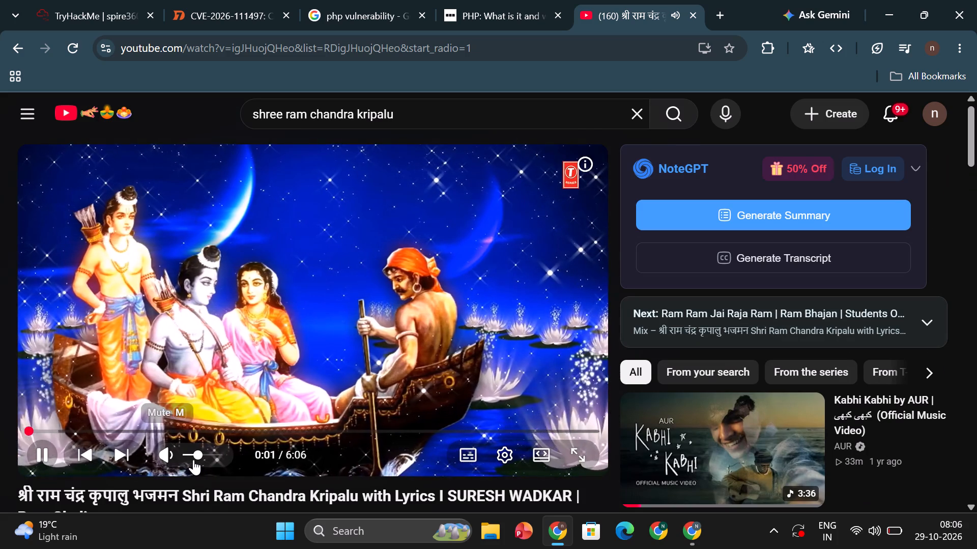
left_click(195, 451)
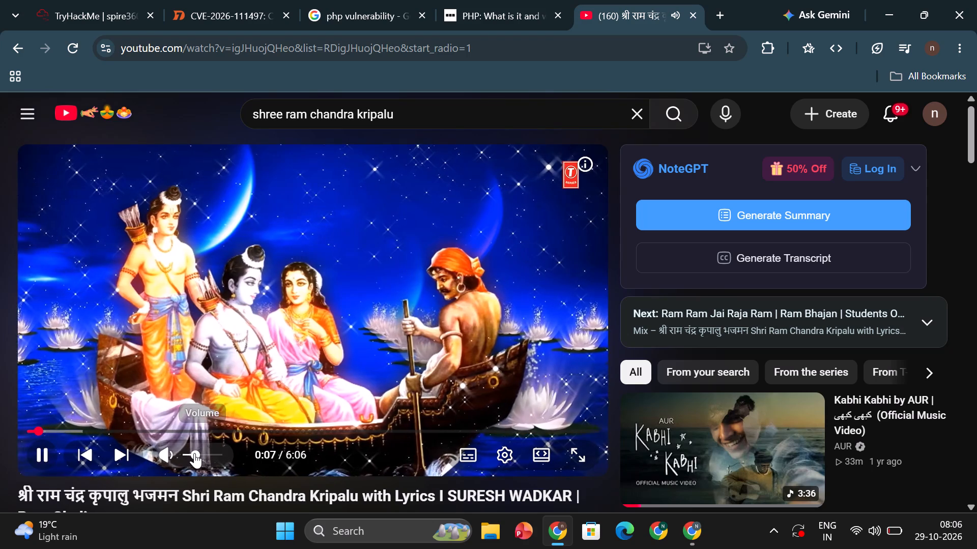
scroll(273, 394, "down", 1)
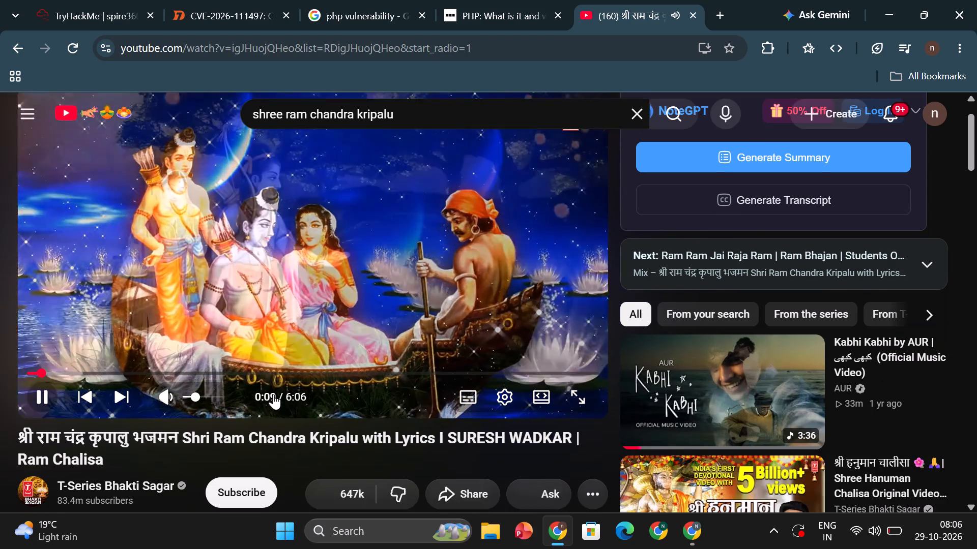
scroll(273, 394, "down", 3)
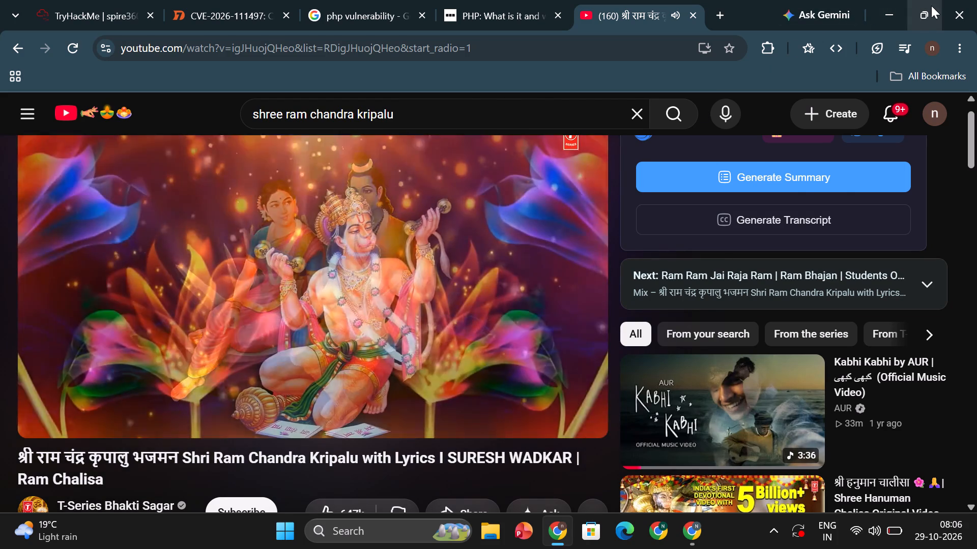
Place the YouTube window side by side with the Toddle window, giving Toddle the larger share of the screen.
left_click(856, 57)
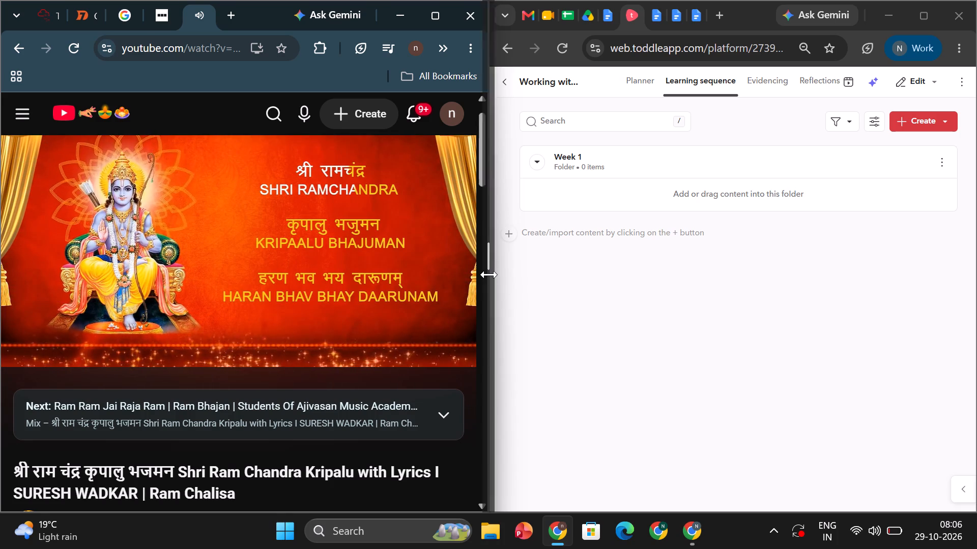
left_click_drag(488, 274, 409, 266)
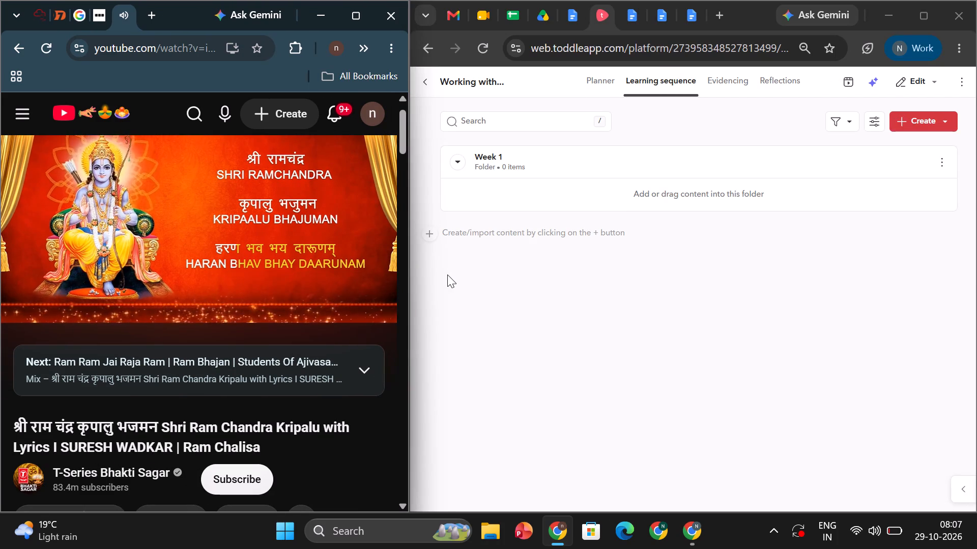
Review the weekly lesson table in Lesson planner 2026, comparing the lessons listed for each week.
left_click(569, 11)
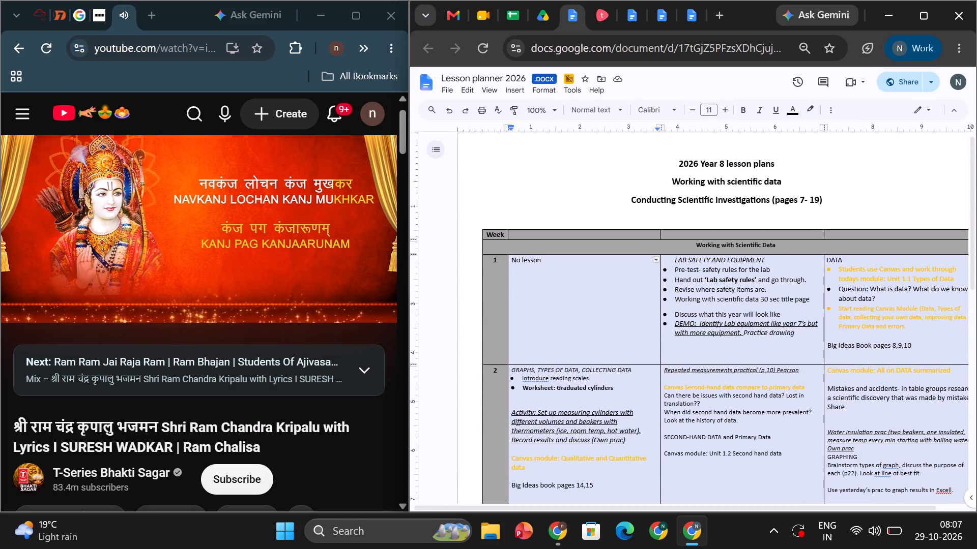
scroll(572, 212, "down", 1)
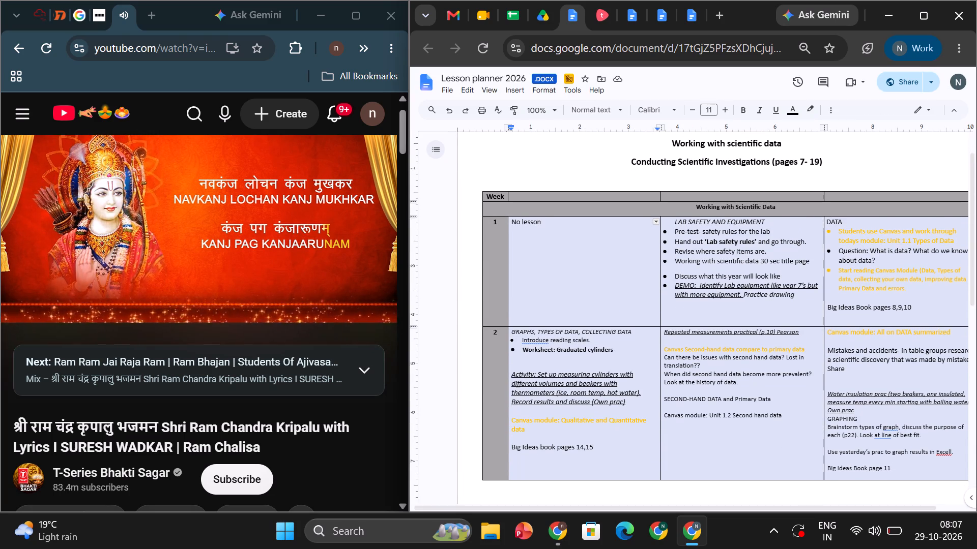
scroll(545, 235, "down", 3)
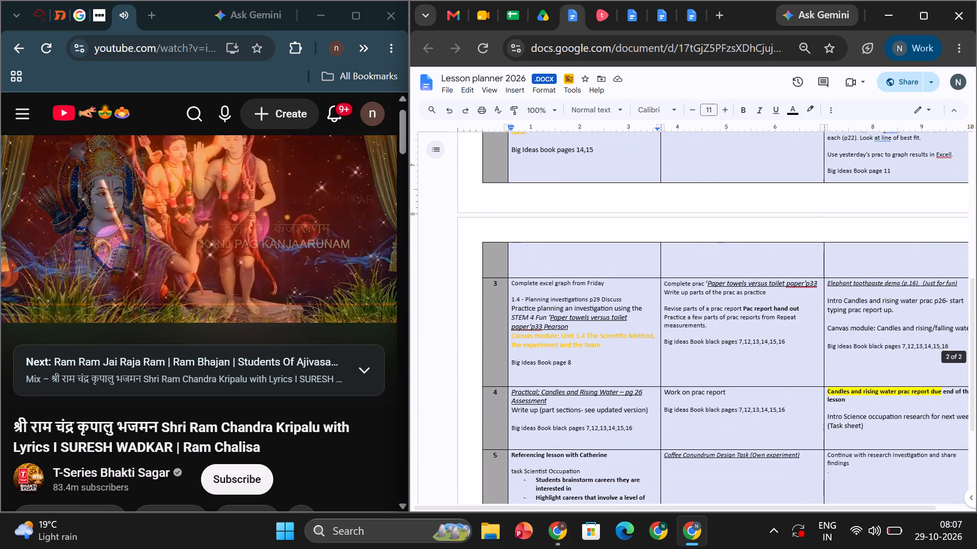
scroll(545, 235, "down", 2)
scroll(545, 235, "up", 3)
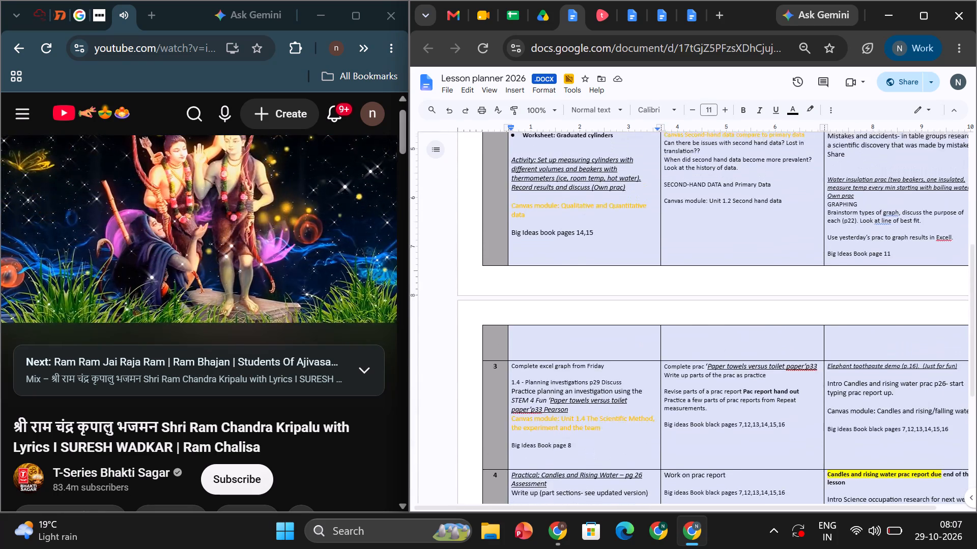
scroll(545, 235, "up", 1)
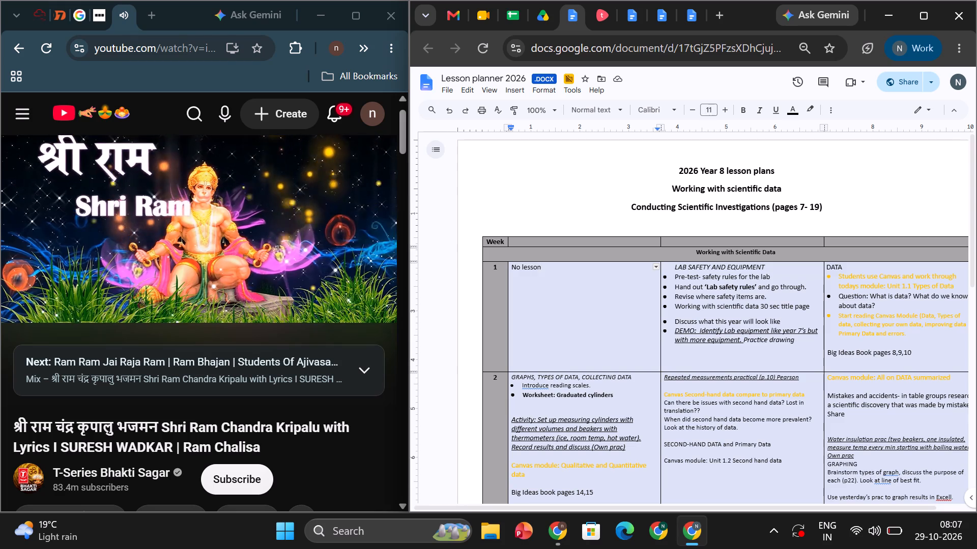
scroll(597, 184, "down", 1)
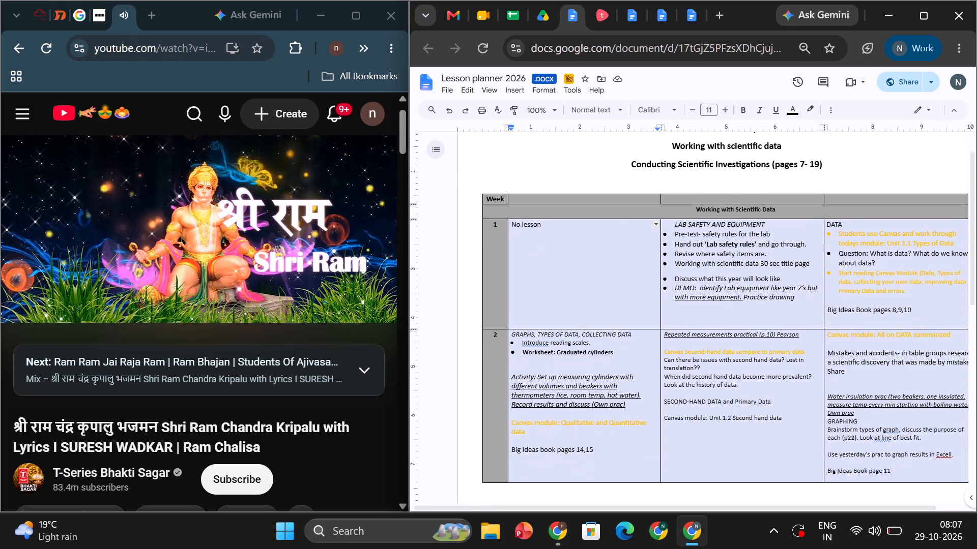
scroll(597, 184, "down", 1)
scroll(597, 184, "up", 1)
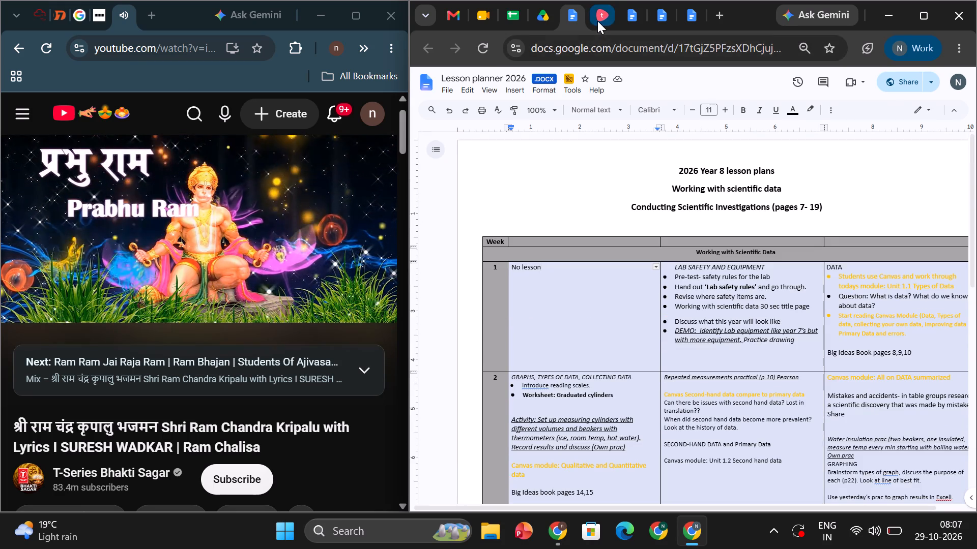
Start a new learning experience inside the Week 1 folder of the Toddle unit's learning sequence.
left_click(597, 21)
left_click(498, 185)
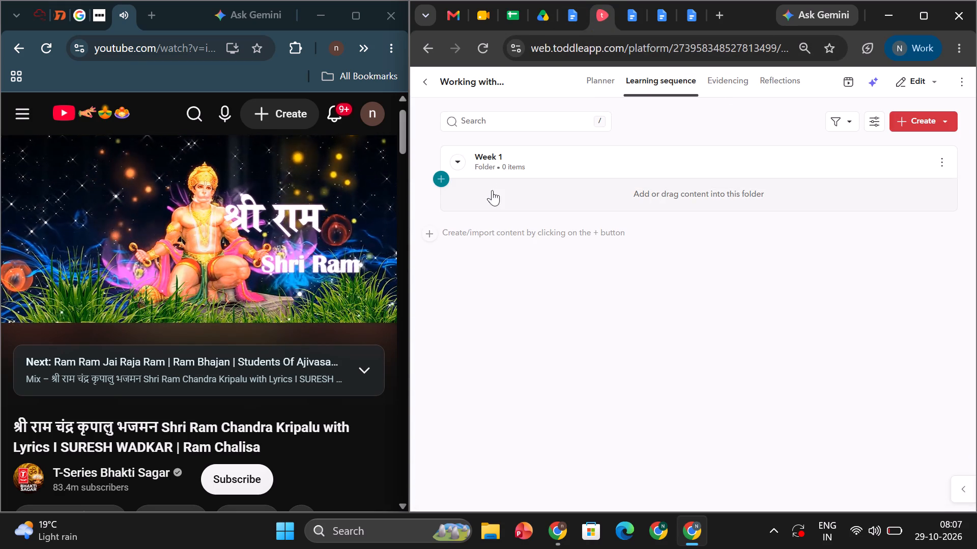
left_click(479, 198)
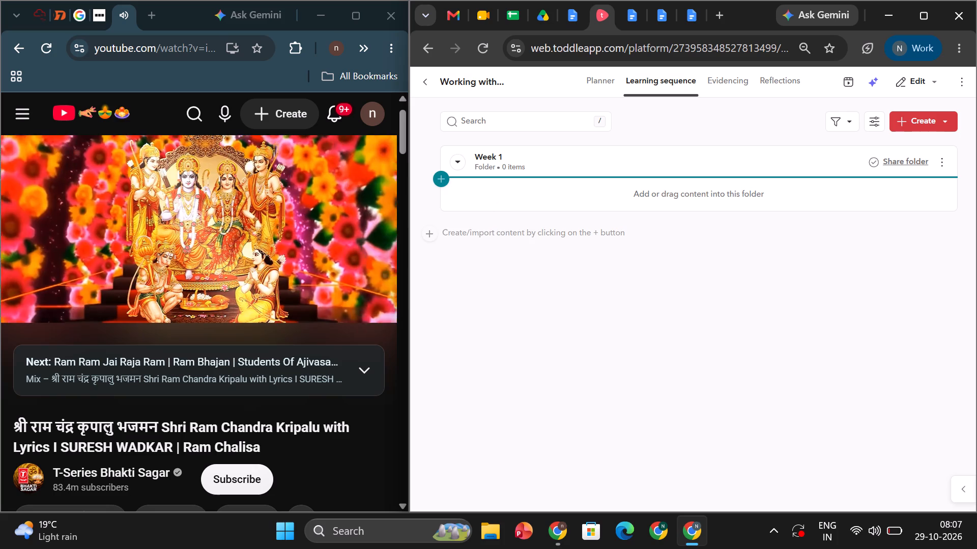
left_click(536, 191)
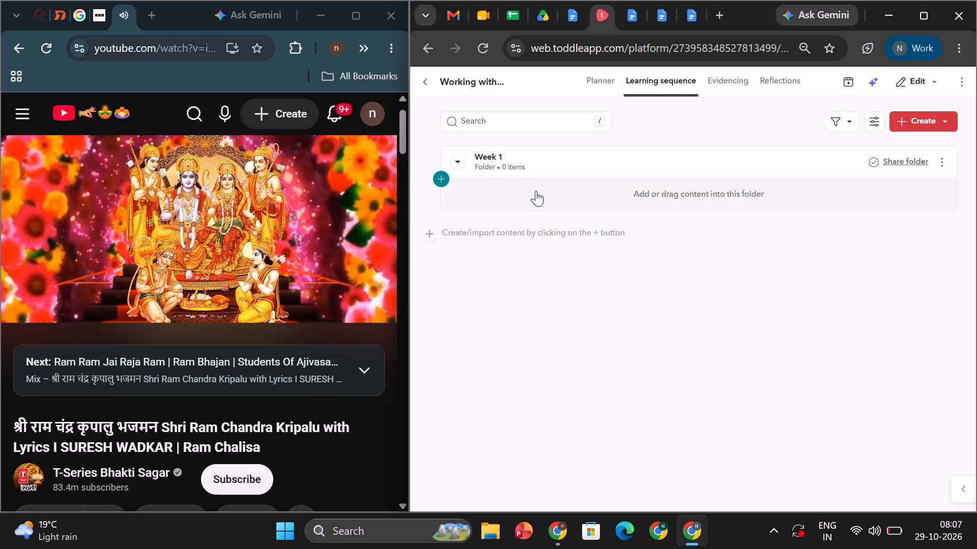
scroll(504, 326, "down", 1)
scroll(504, 326, "up", 2)
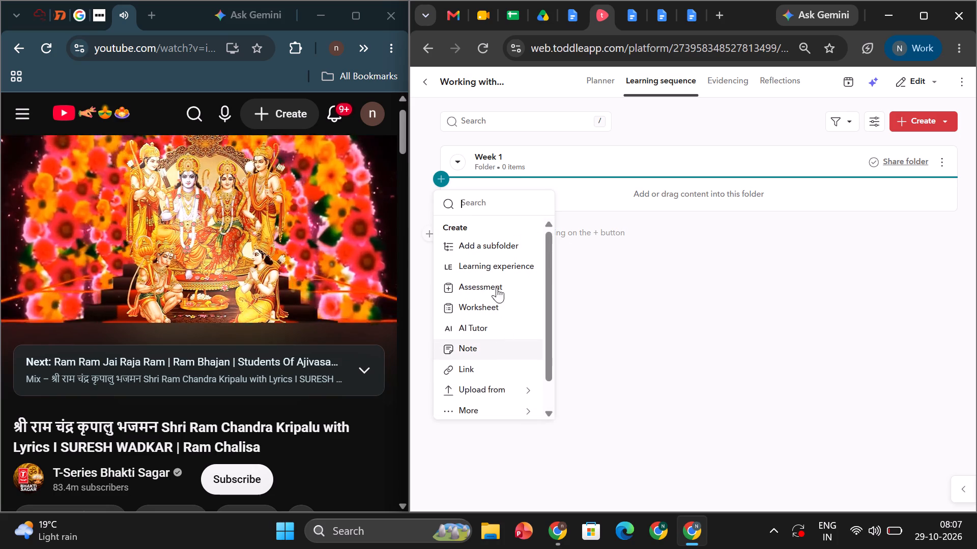
left_click(486, 259)
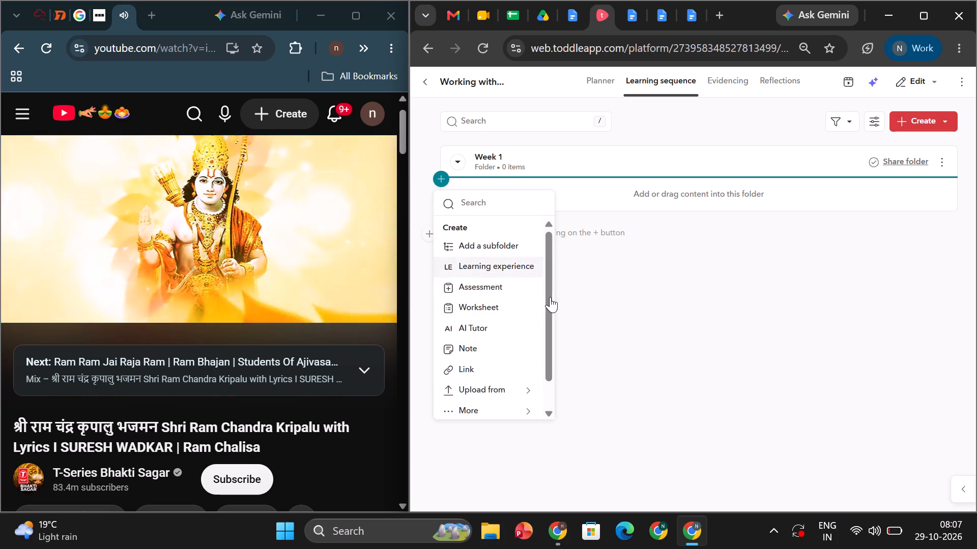
Look through the Week 1 to Week 5 lesson entries in Lesson planner 2026.
left_click(578, 17)
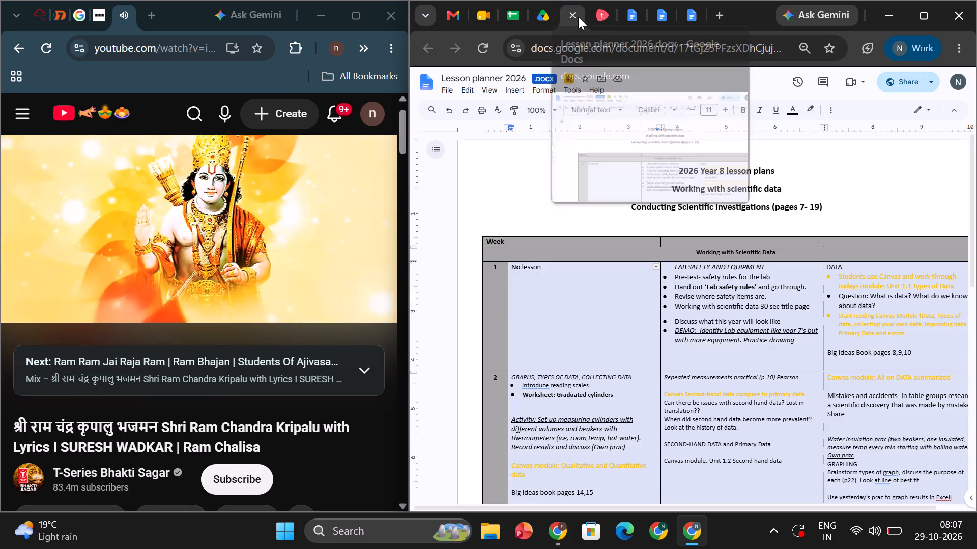
scroll(643, 280, "down", 3)
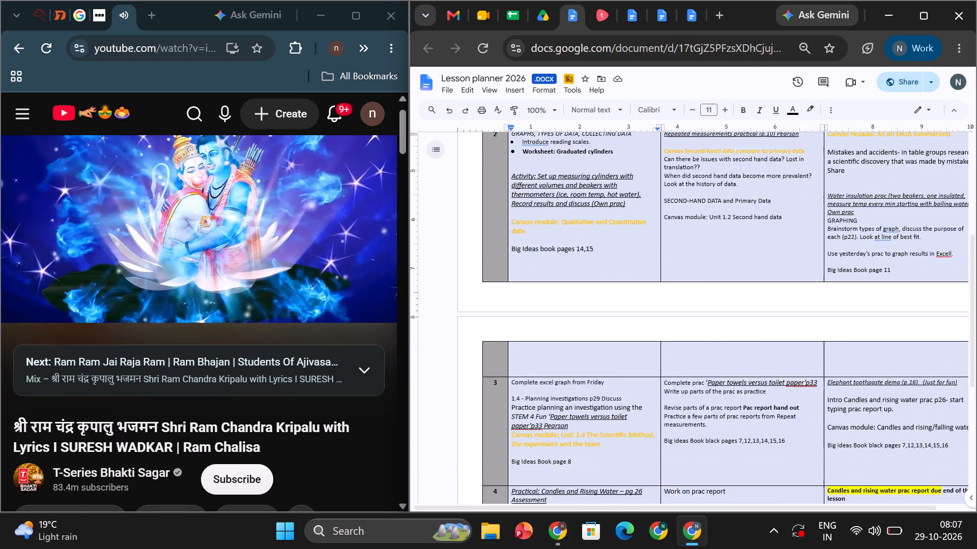
scroll(643, 280, "down", 3)
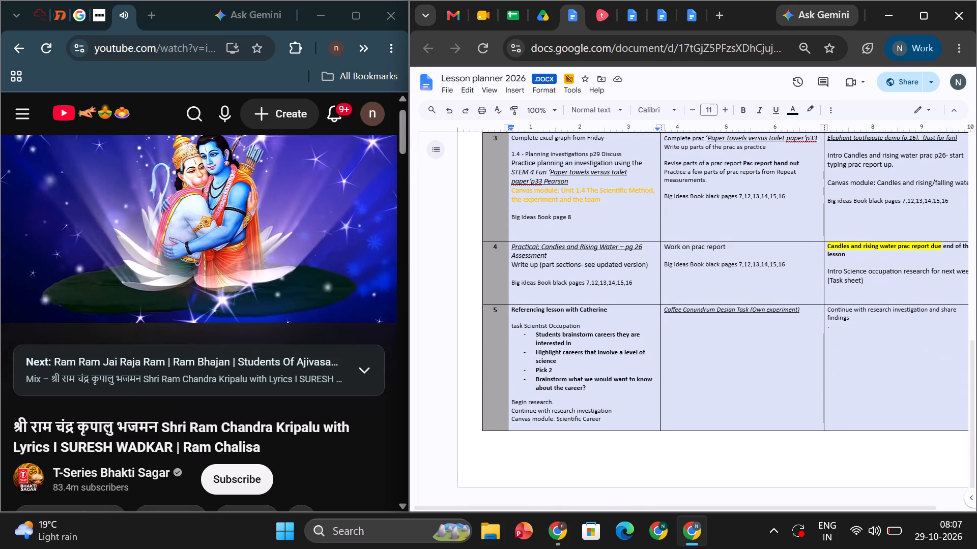
scroll(643, 280, "up", 3)
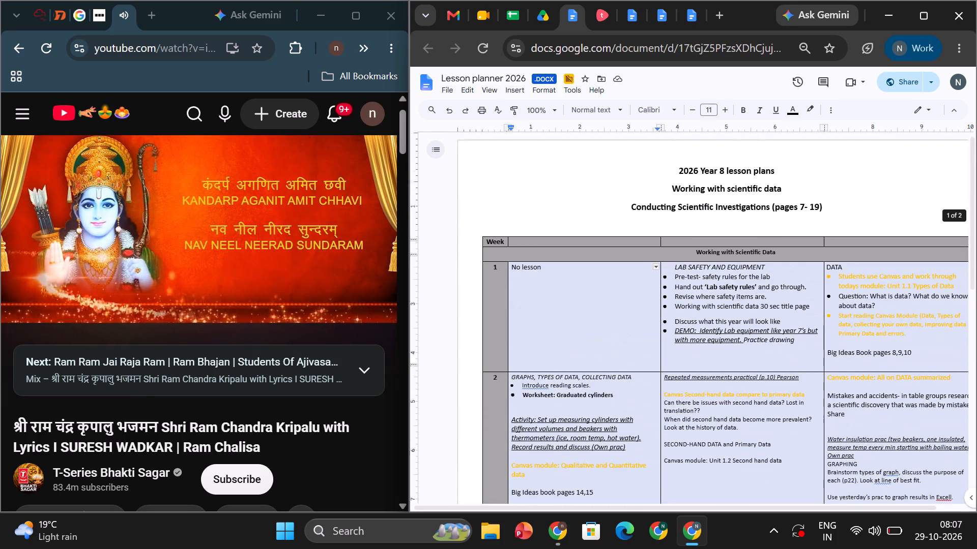
scroll(643, 280, "up", 2)
Close the learning experience assistant and title the new learning experience "Activity 1".
left_click(597, 21)
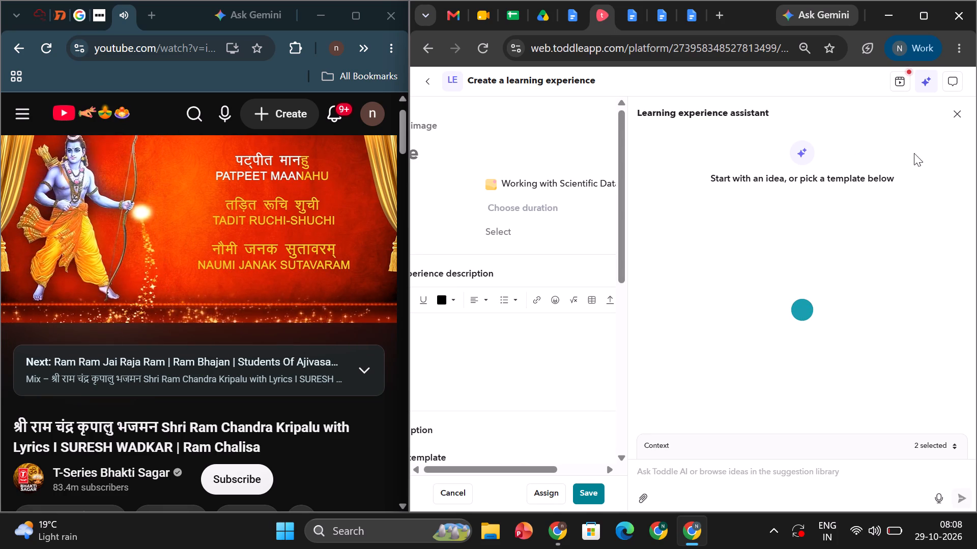
left_click(955, 114)
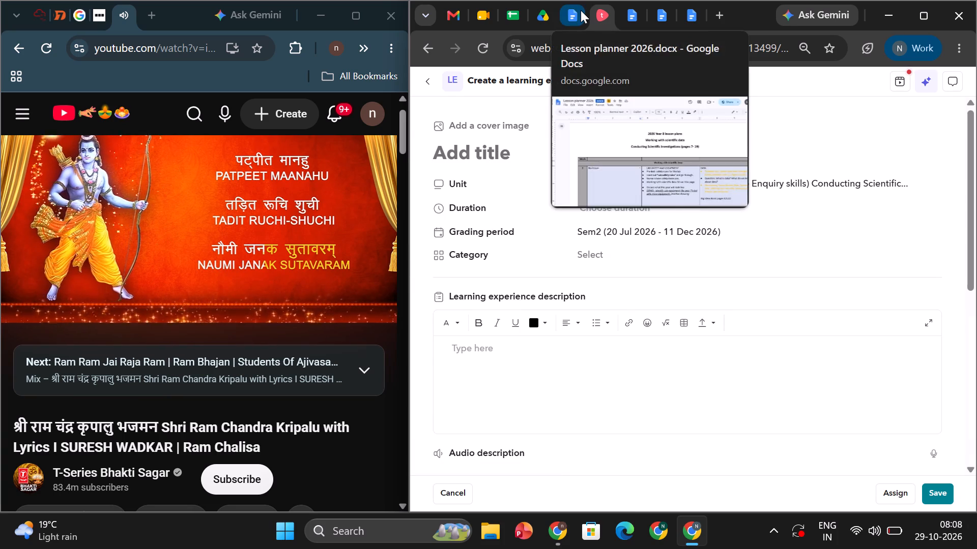
left_click(581, 10)
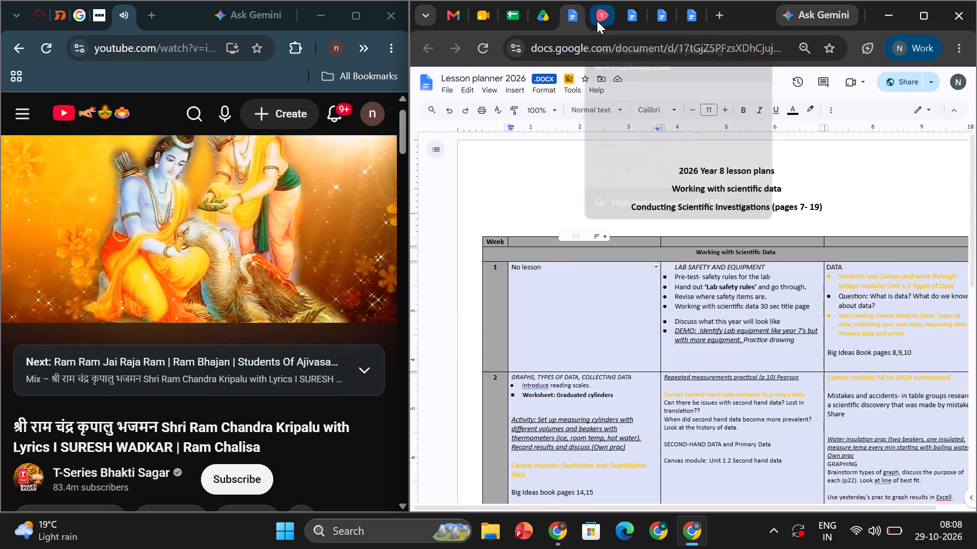
left_click(597, 21)
left_click(449, 160)
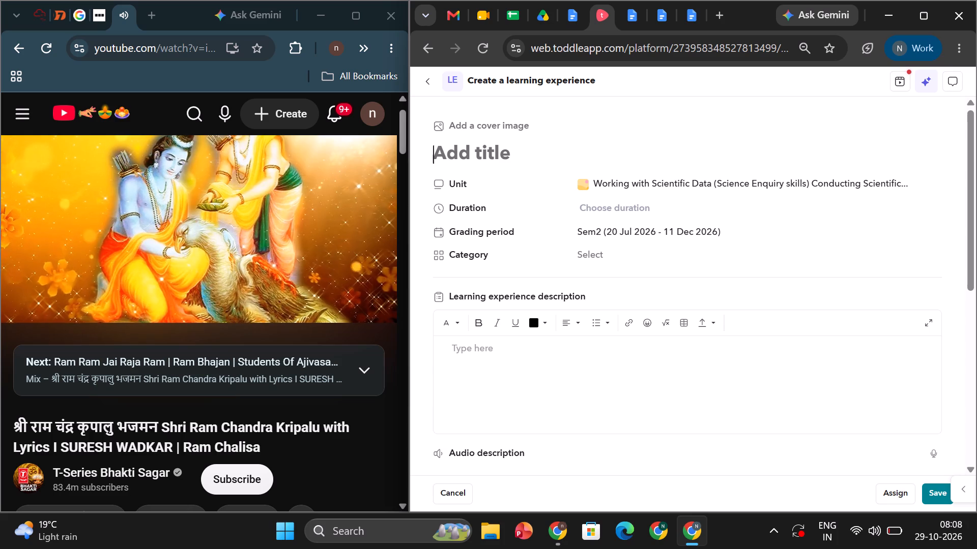
type("ctivity 1")
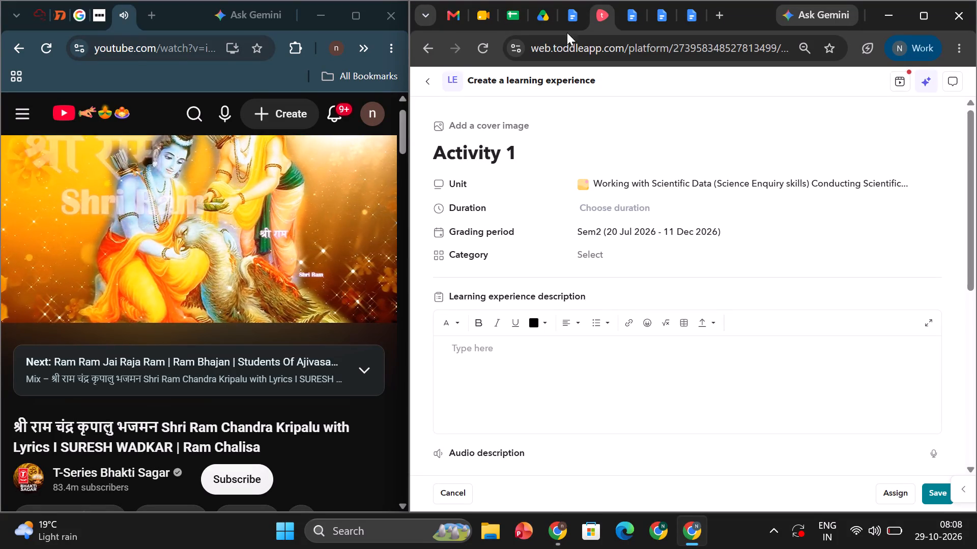
Copy "No lesson" from the planner's first Week 1 cell into Activity 1's description and save the learning experience.
left_click(570, 13)
left_click_drag(557, 273, 510, 267)
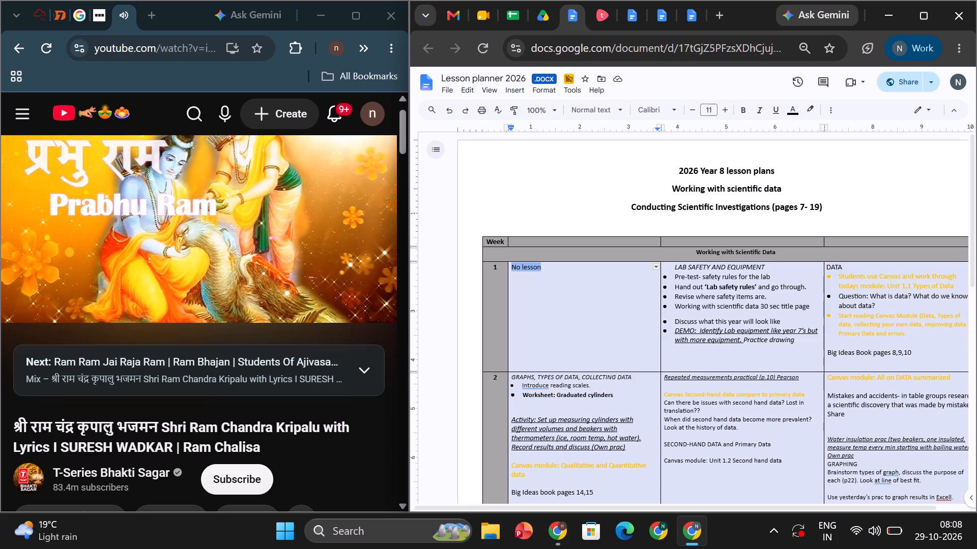
left_click_drag(510, 267, 512, 267)
key("ctrl+c")
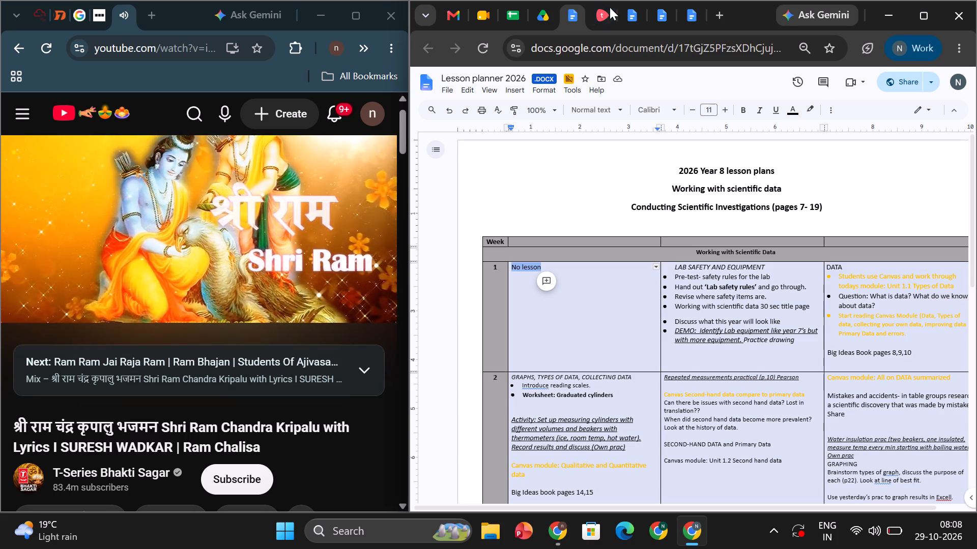
left_click(606, 11)
left_click(497, 355)
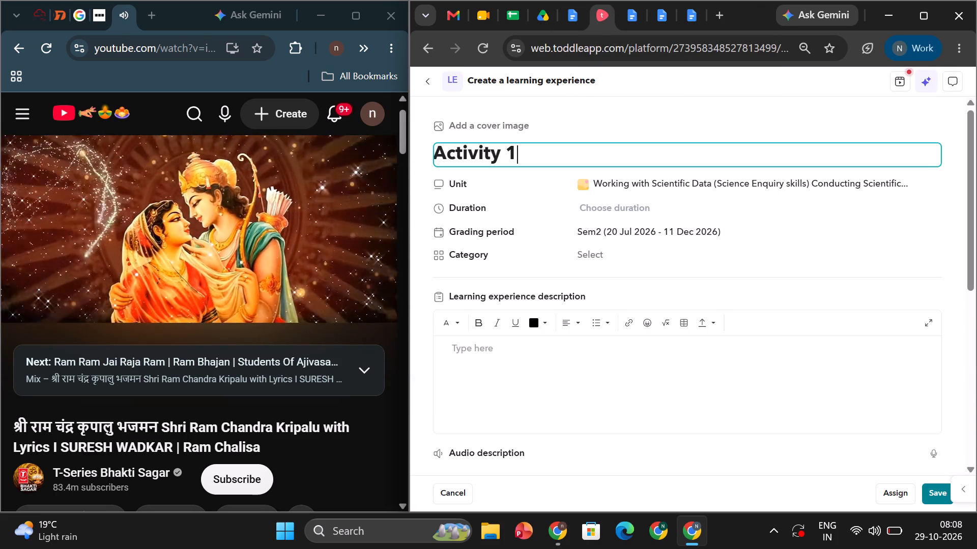
left_click(478, 351)
key("ctrl+v")
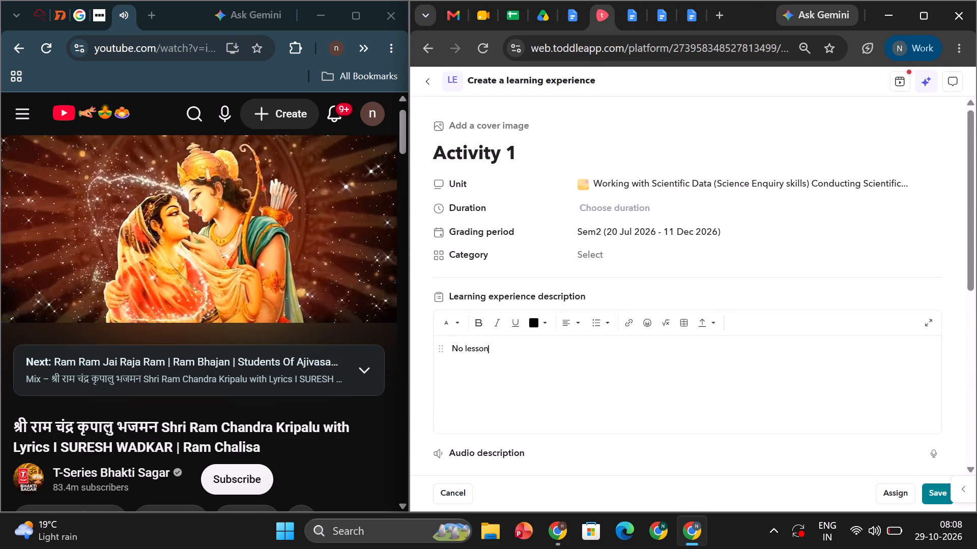
left_click(933, 488)
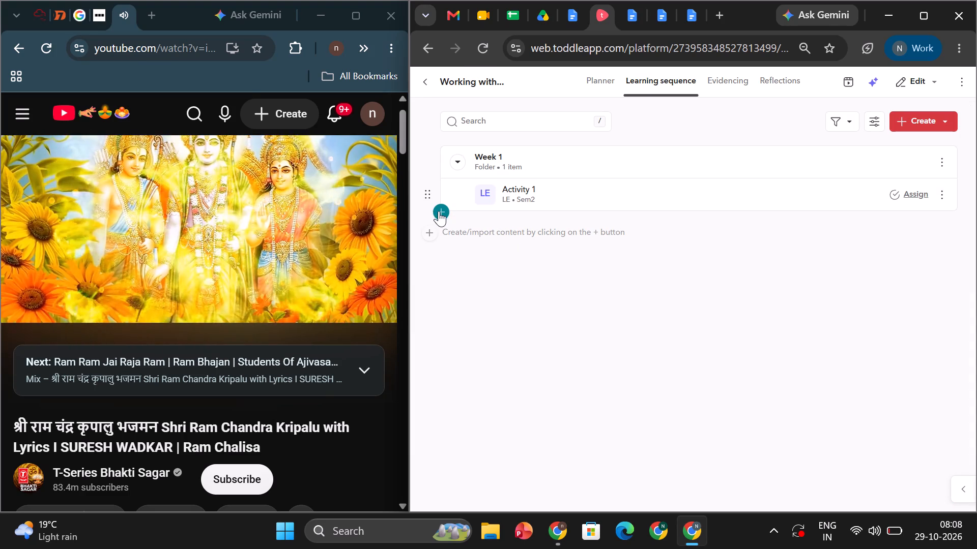
Create another learning experience under Activity 1 in the Week 1 folder, close its assistant, and title it "Activity 2".
left_click(440, 213)
left_click(488, 298)
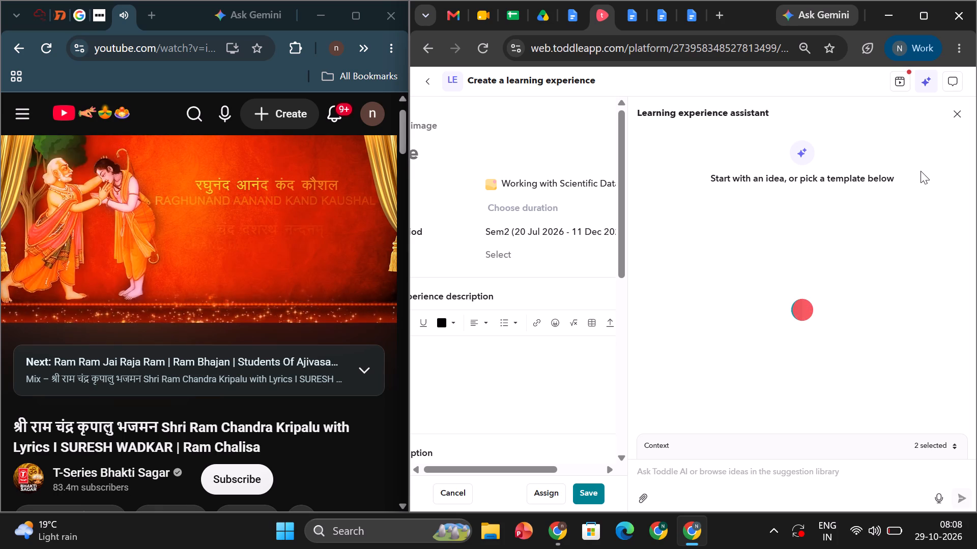
left_click(956, 112)
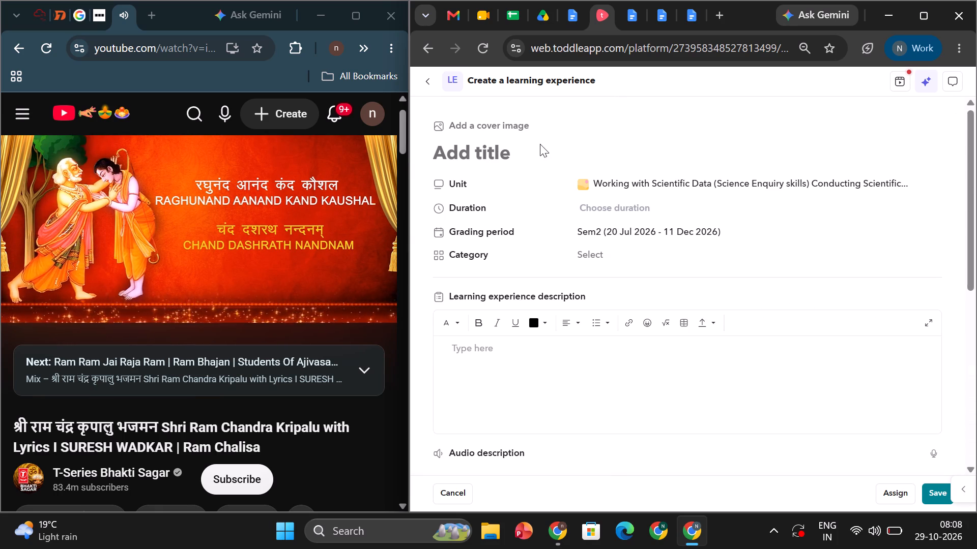
left_click(454, 156)
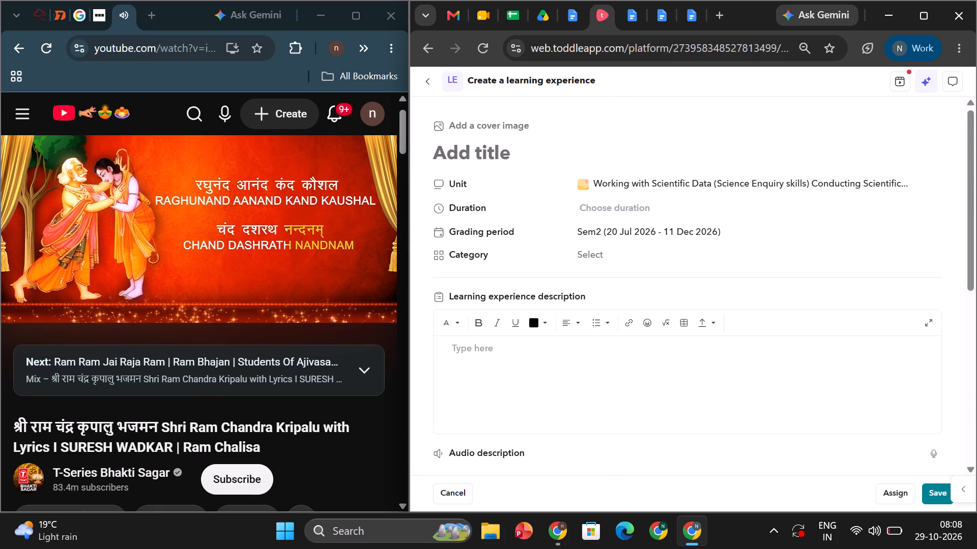
type("ct")
type("ivity 2")
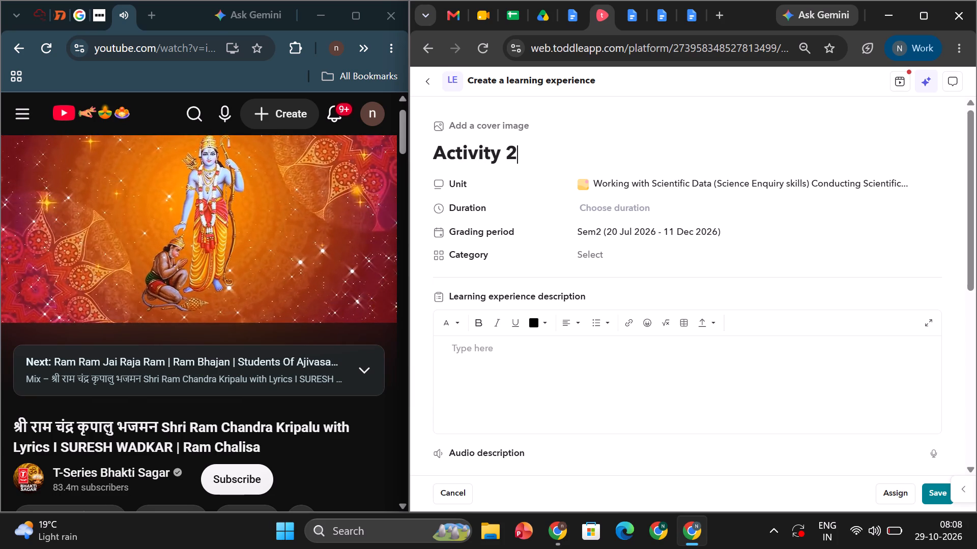
Copy the "LAB SAFETY AND EQUIPMENT" lesson from the planner's Week 1 row into Activity 2's description, remove the leading blank line, and save.
left_click(576, 15)
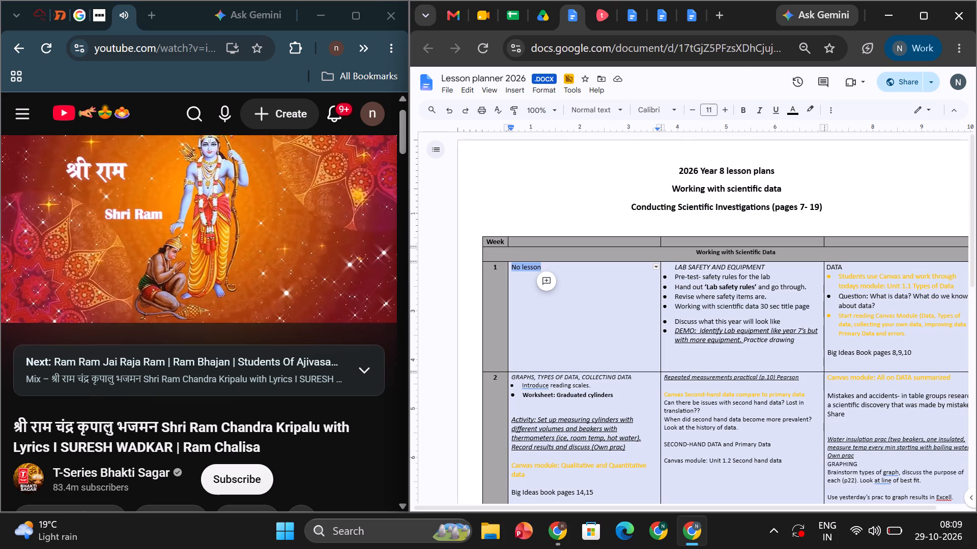
left_click_drag(799, 344, 675, 265)
key("ctrl+c")
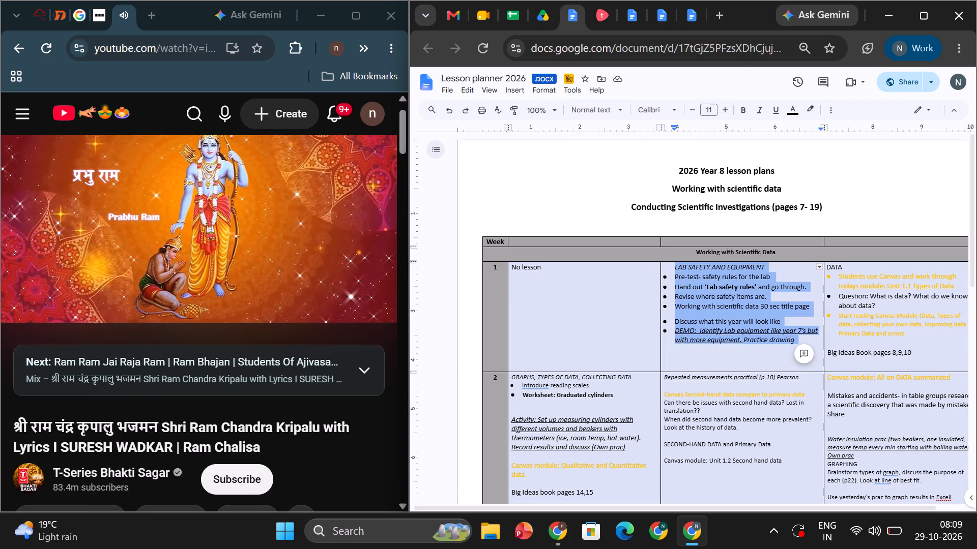
left_click(601, 17)
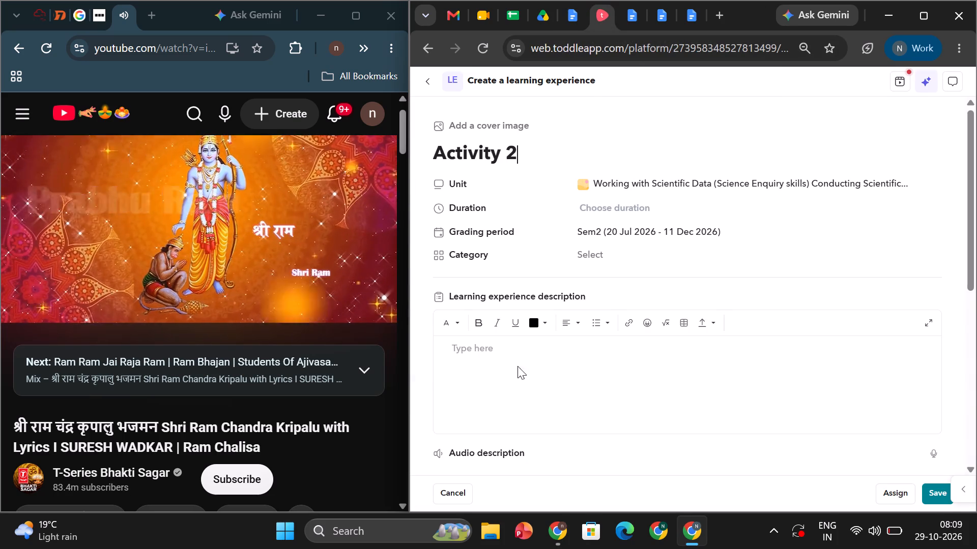
left_click(517, 361)
left_click(495, 360)
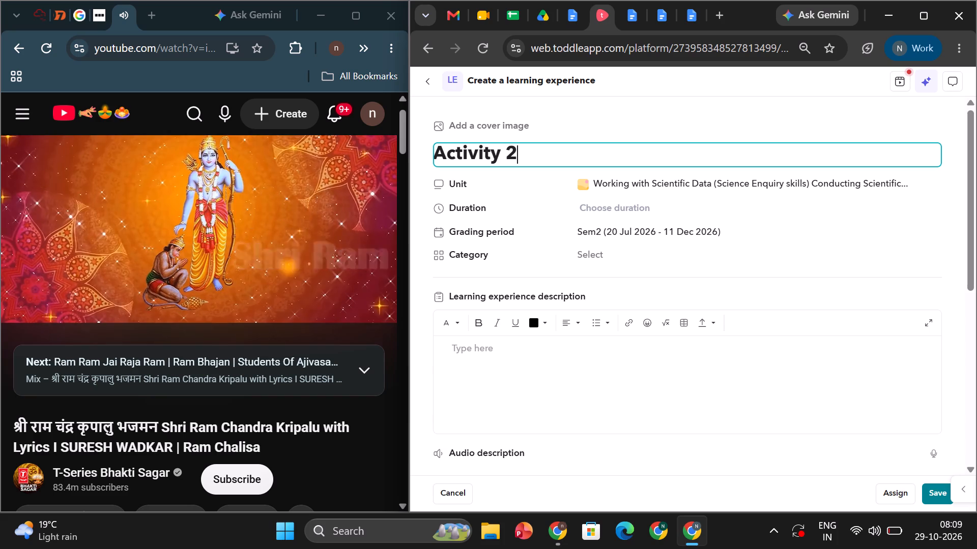
key("ctrl+v")
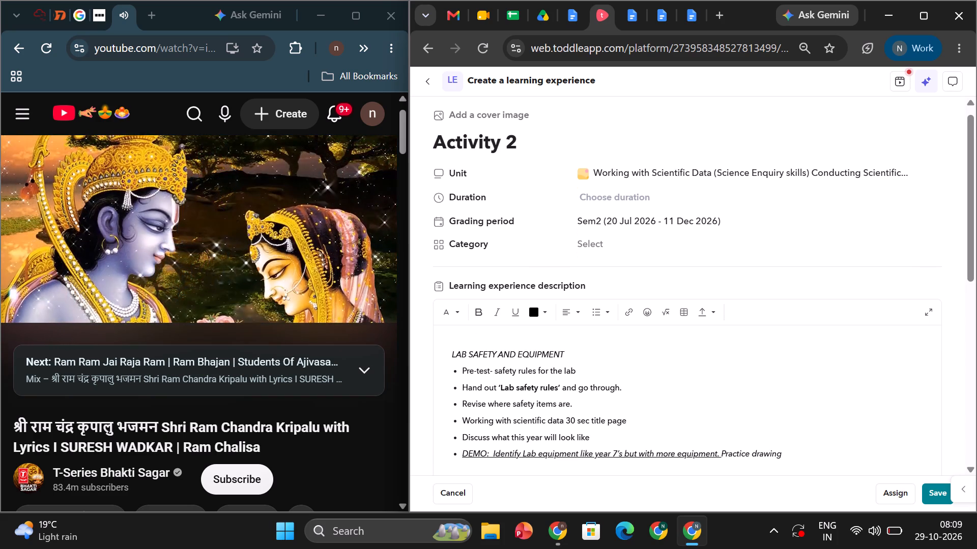
left_click(465, 337)
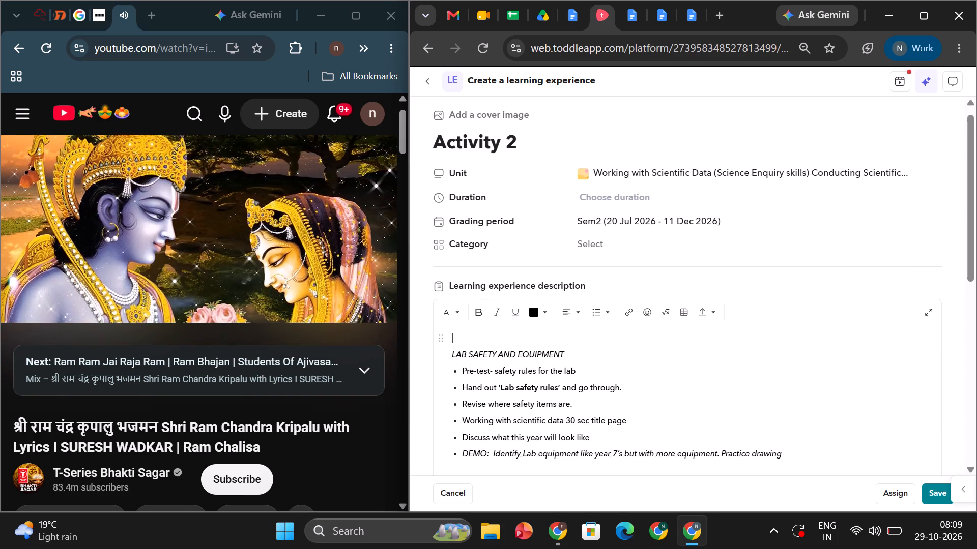
key("BackSpace")
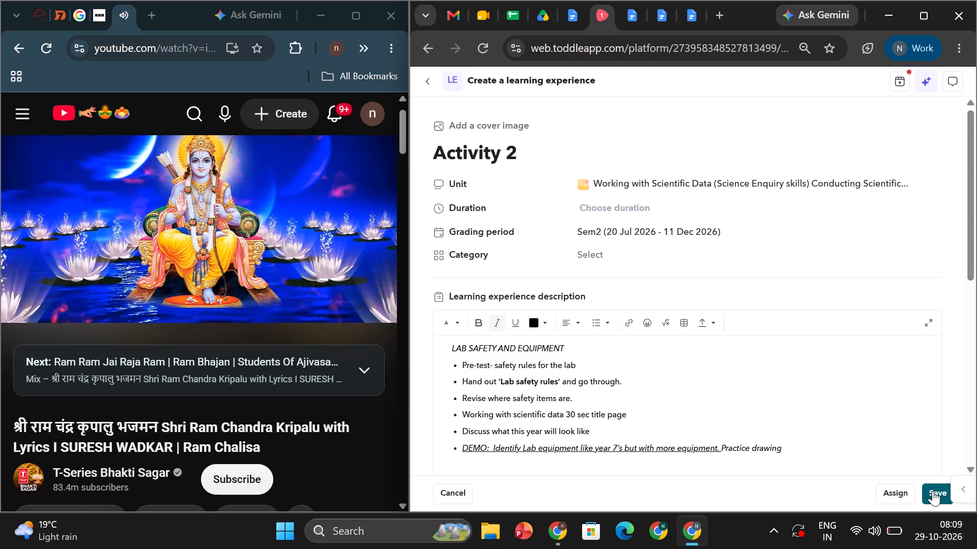
left_click(933, 491)
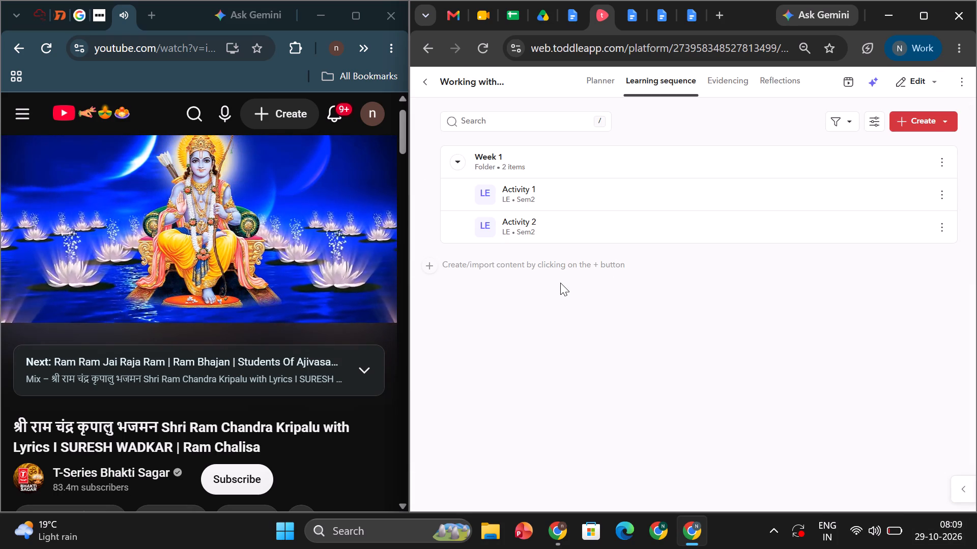
Create another learning experience under Activity 2 in the Week 1 folder, close its assistant, and title it "Activity 3".
left_click(441, 240)
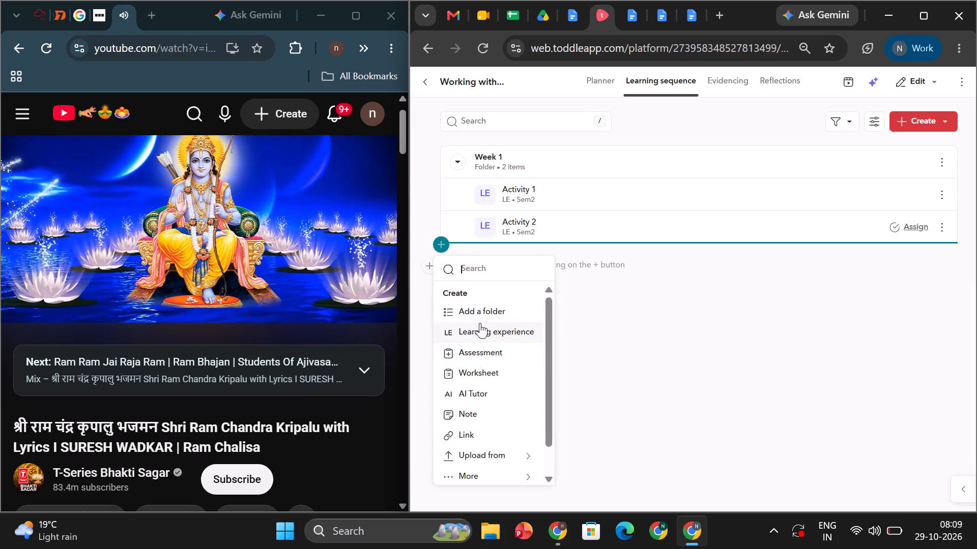
left_click(480, 323)
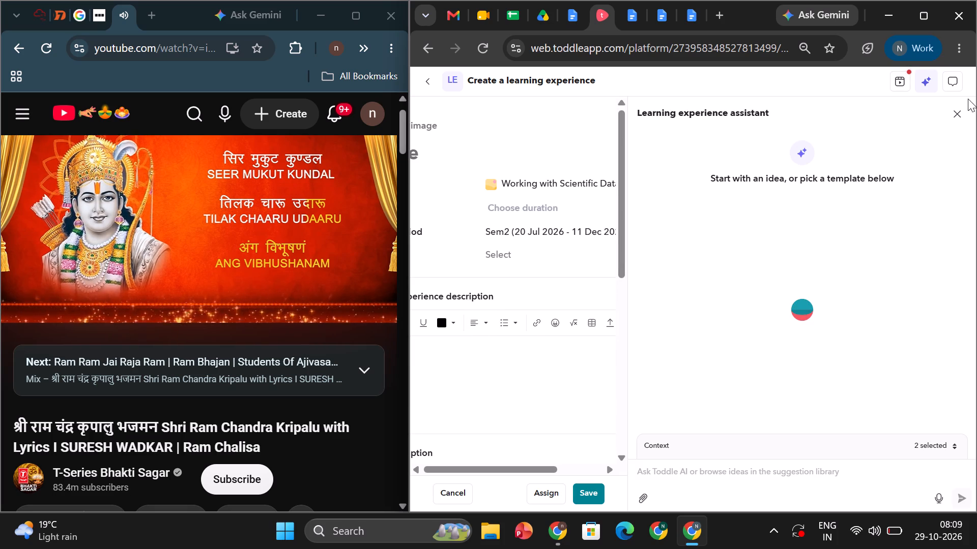
left_click(957, 113)
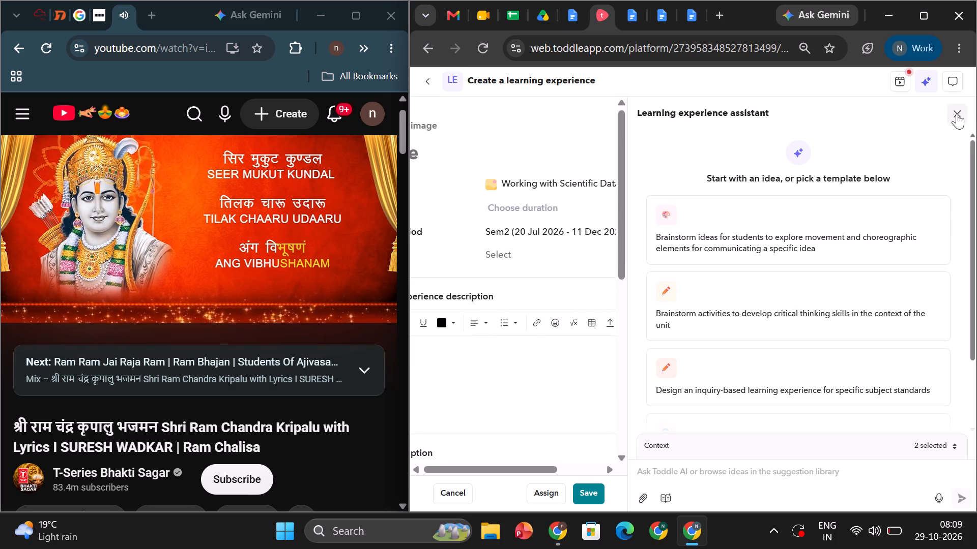
left_click(453, 154)
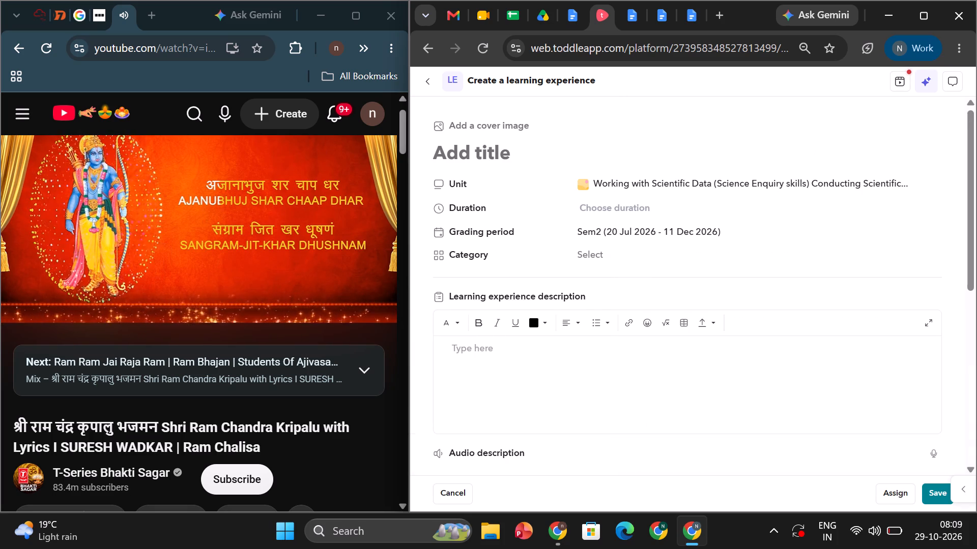
type("ct")
type("ivity")
key("space")
key("3")
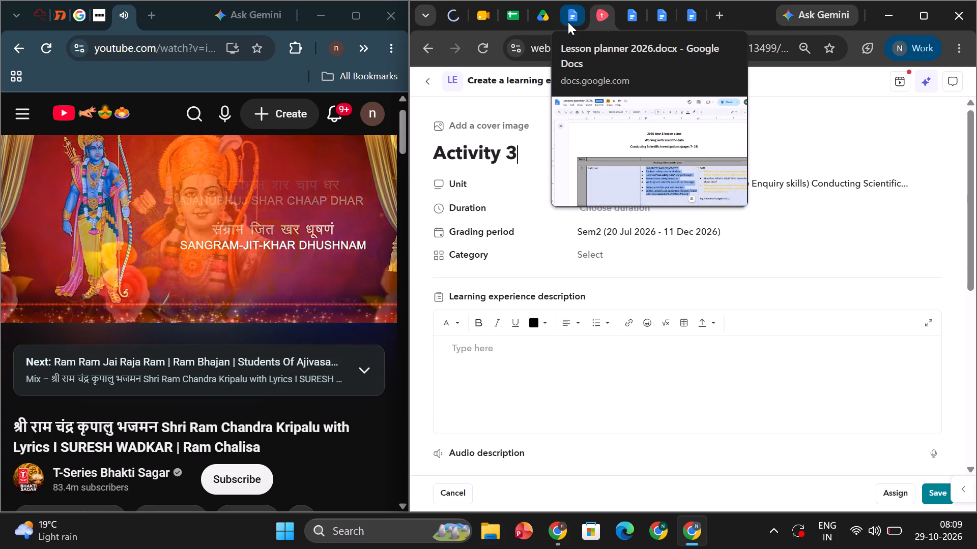
In Lesson planner 2026, copy the whole Week 1 "DATA" lesson, from its heading through "Big Ideas Book pages 8,9,10".
left_click(568, 22)
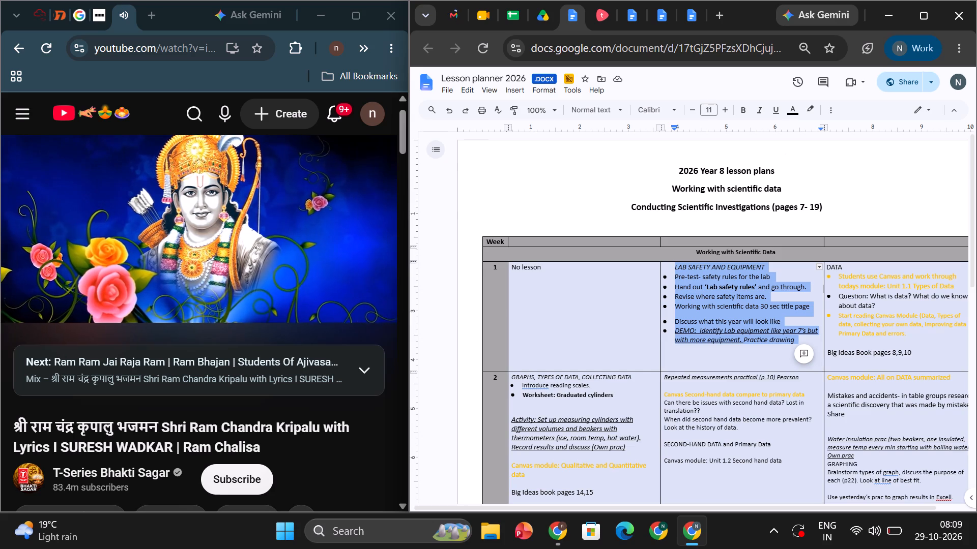
left_click_drag(918, 358, 896, 347)
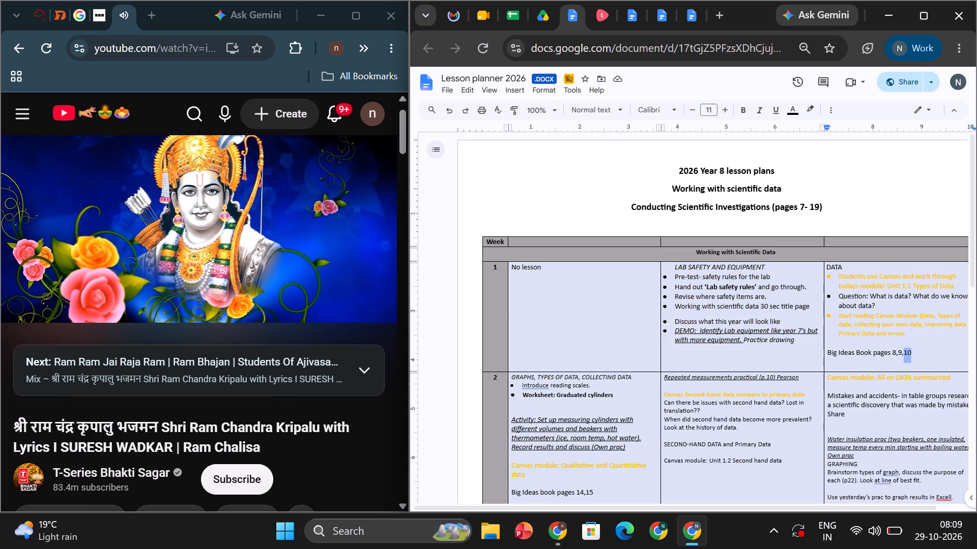
left_click_drag(896, 347, 889, 343)
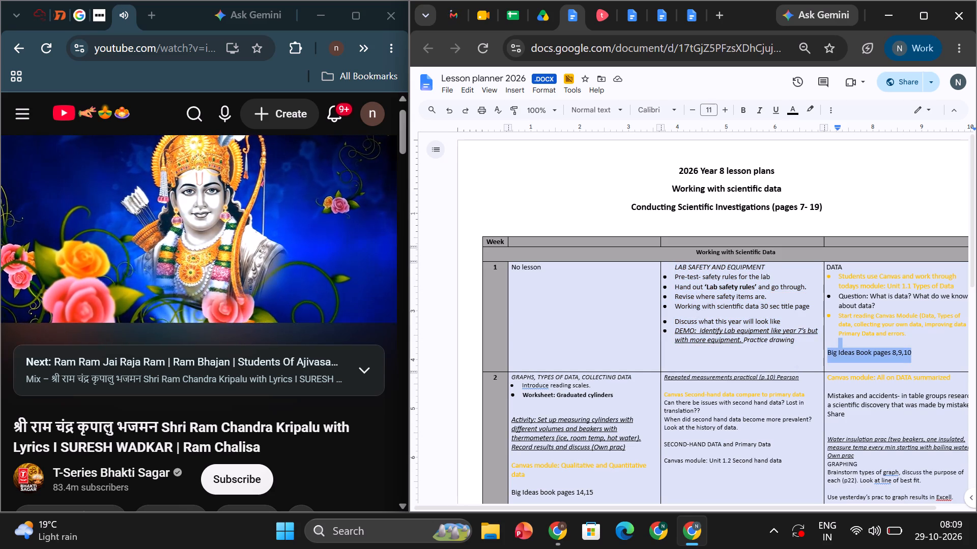
scroll(756, 391, "down", 4)
scroll(756, 391, "up", 2)
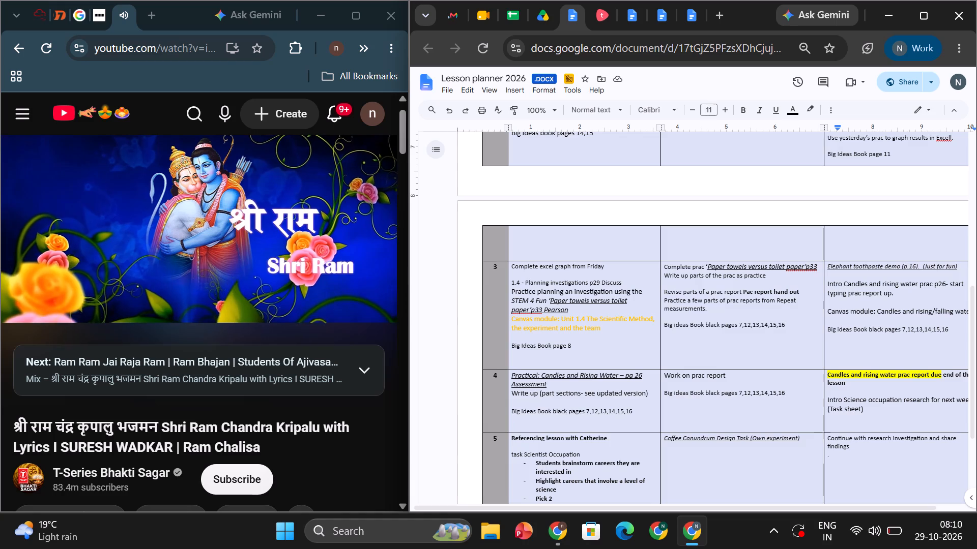
scroll(756, 391, "up", 5)
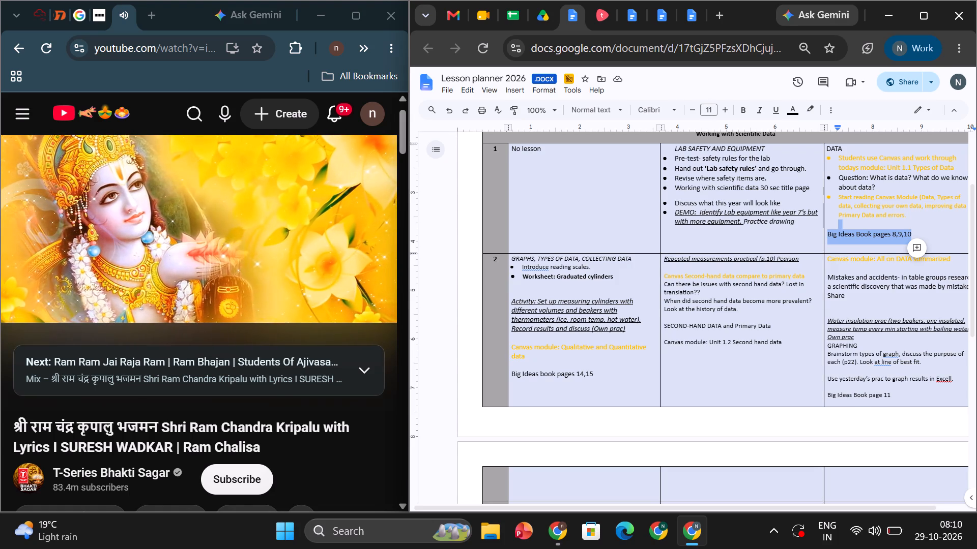
left_click(935, 219)
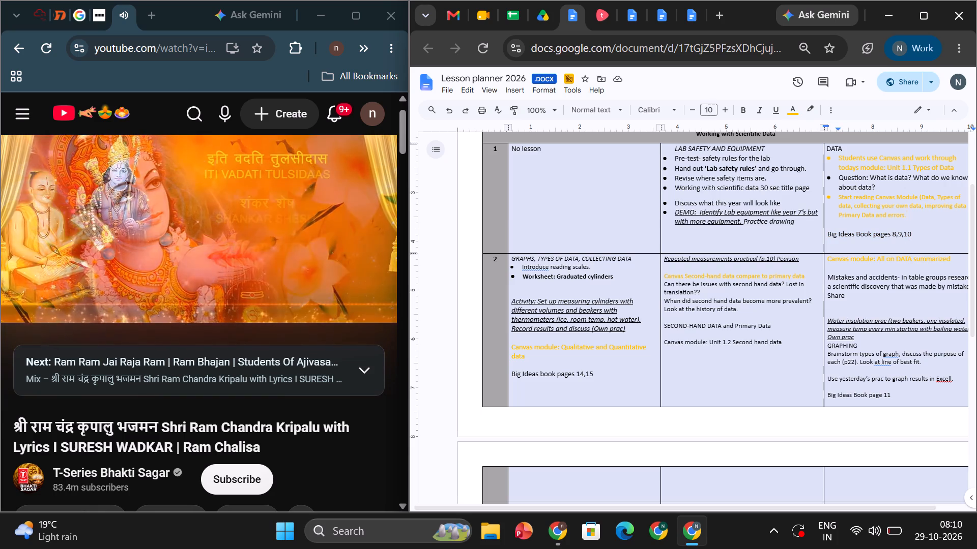
scroll(911, 226, "up", 1)
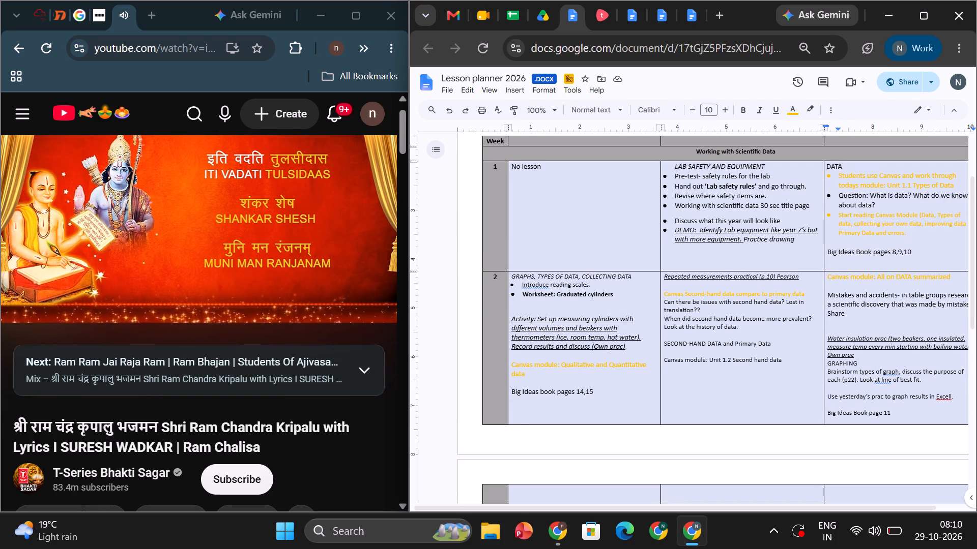
left_click_drag(914, 256, 823, 166)
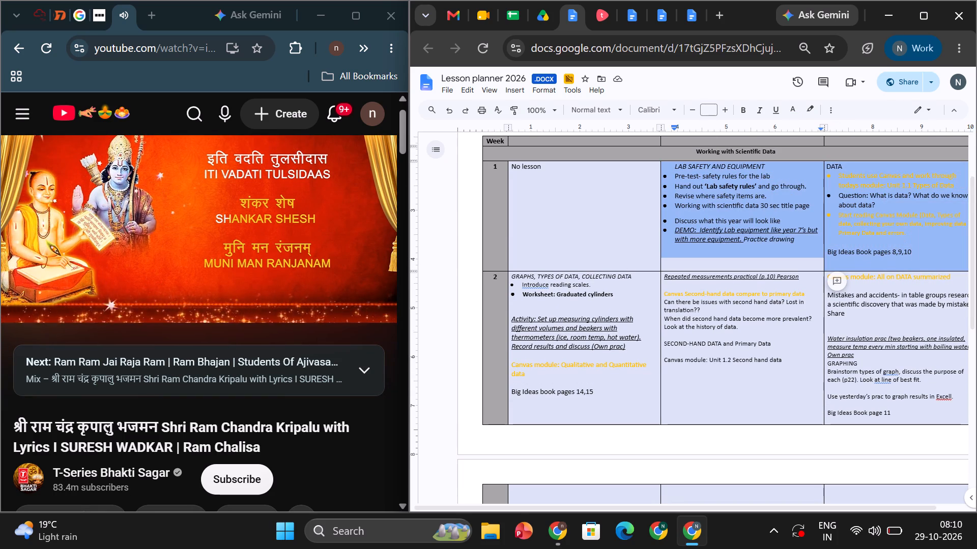
left_click(881, 265)
left_click_drag(921, 255, 846, 157)
left_click(848, 180)
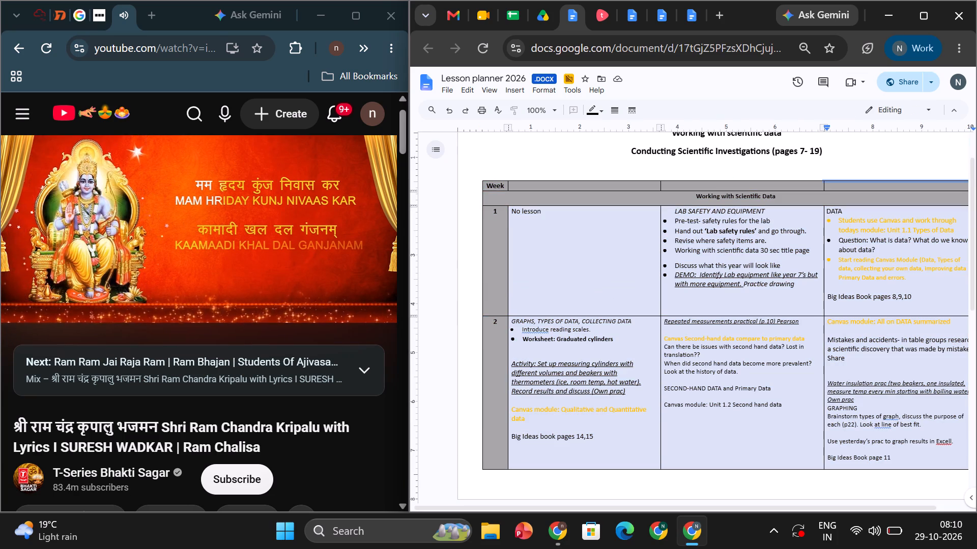
left_click_drag(826, 212, 875, 274)
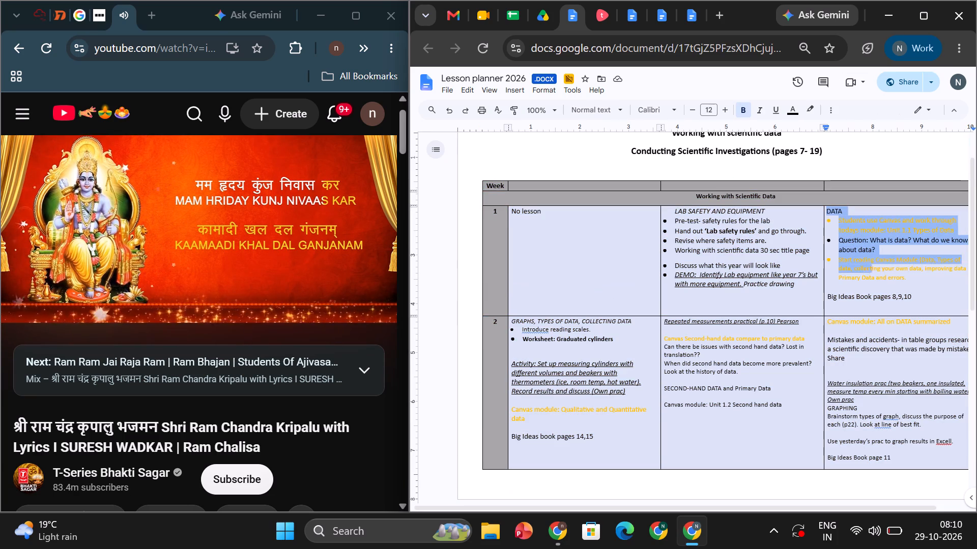
left_click_drag(875, 274, 913, 296)
key("ctrl+c")
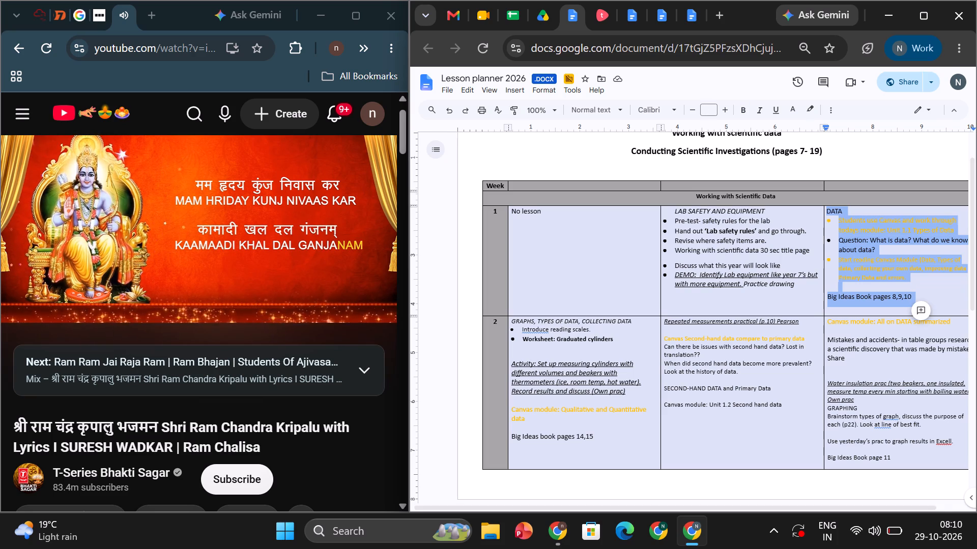
Paste the copied "DATA" lesson into Activity 3's description in Toddle and delete the surplus blank lines above and within it.
left_click(610, 16)
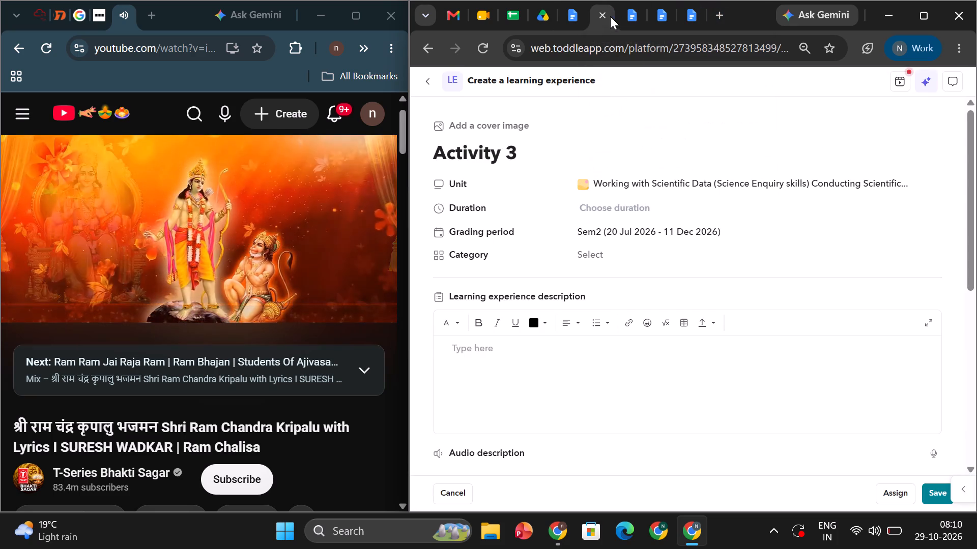
left_click(499, 347)
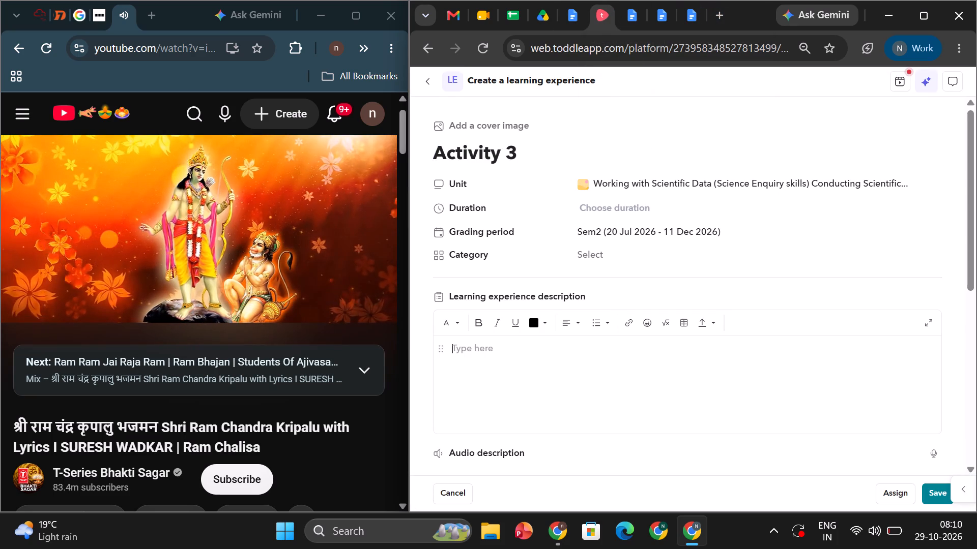
key("ctrl+v")
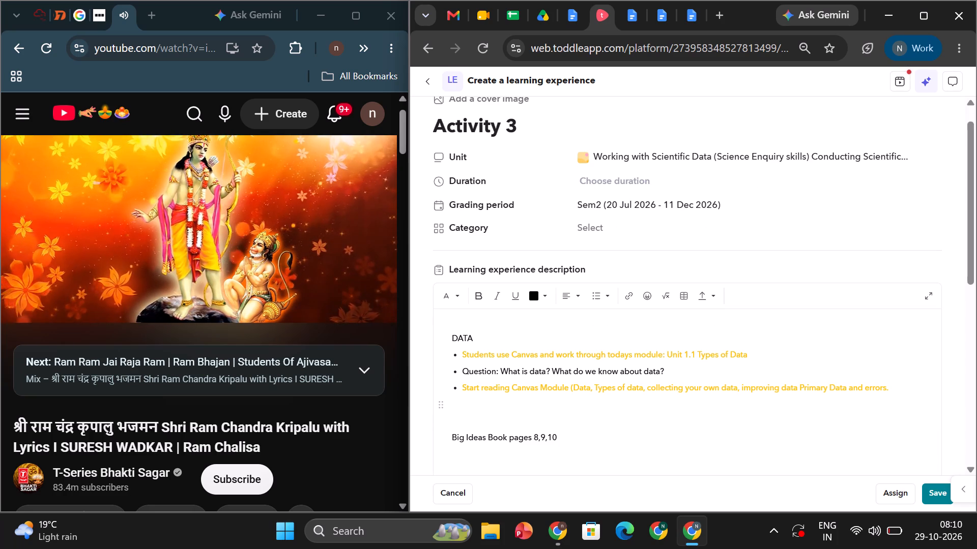
key("BackSpace")
key("BackSpace")
key("Up")
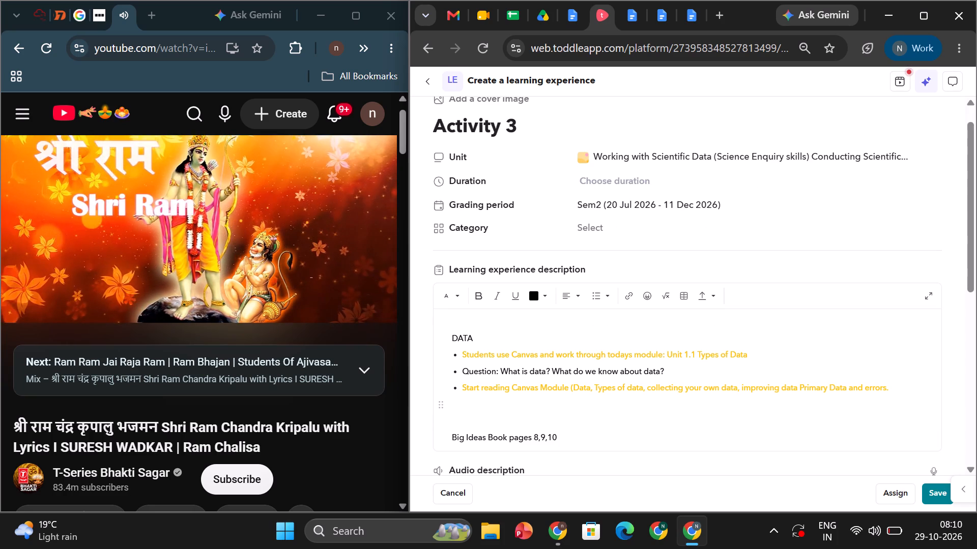
key("BackSpace")
key("Up")
key("Up")
key("Up")
key("Up")
key("Up")
key("Up")
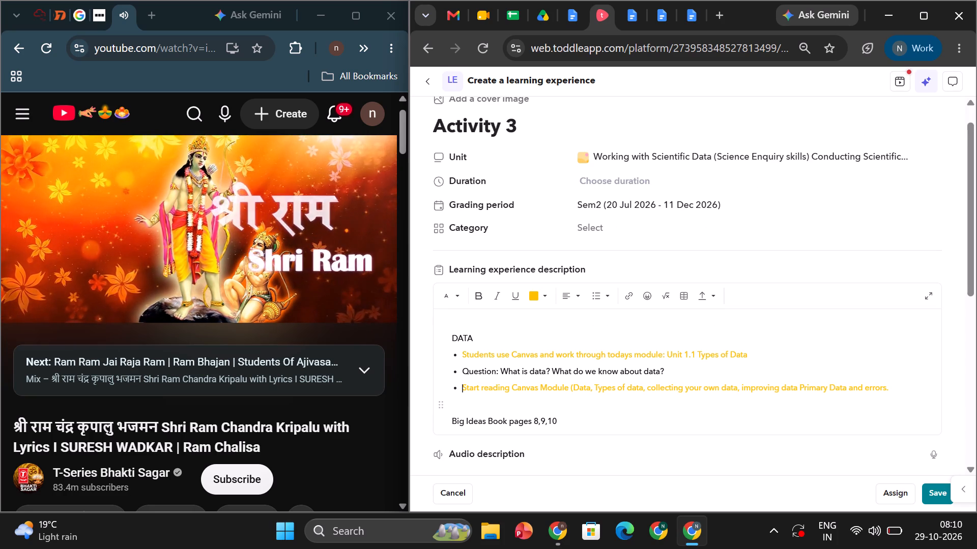
key("Up")
key("BackSpace")
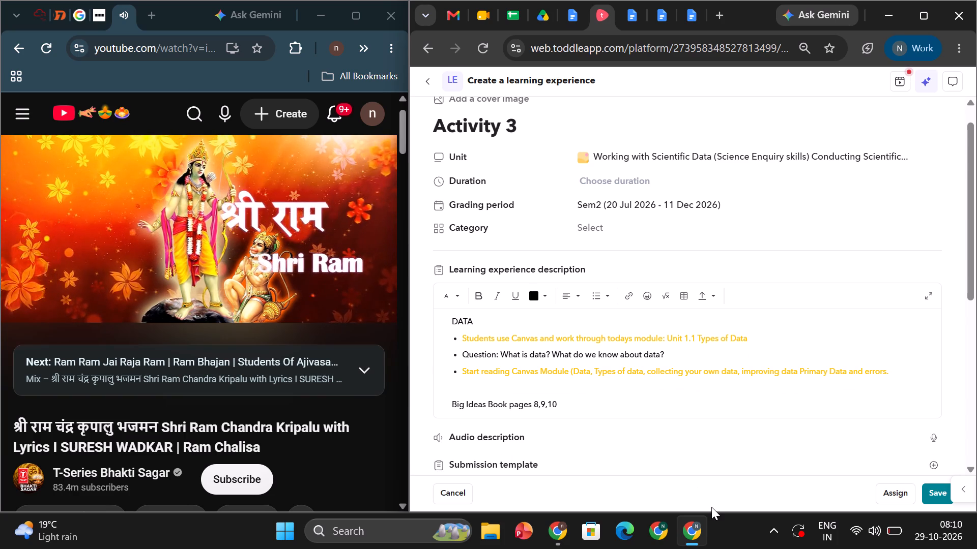
scroll(736, 377, "down", 2)
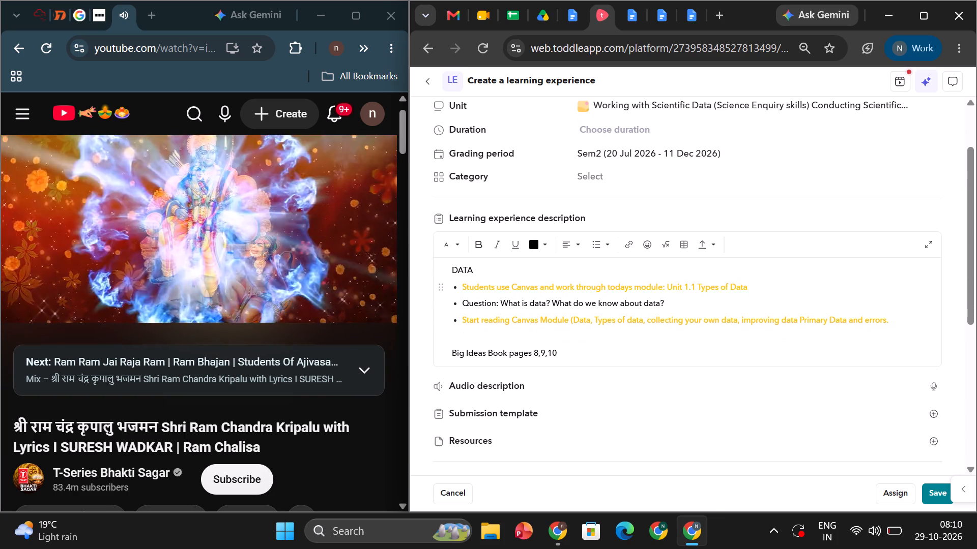
Save Activity 3 with its "DATA" description in the Week 1 folder.
scroll(736, 377, "down", 1)
left_click(929, 493)
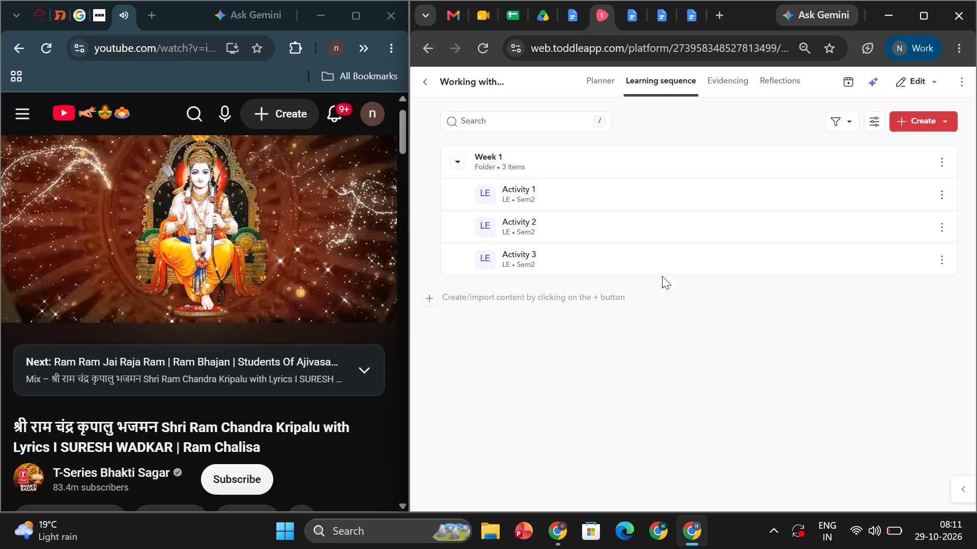
Add a new folder named "Week 2" below the Week 1 folder in the learning sequence.
left_click(427, 295)
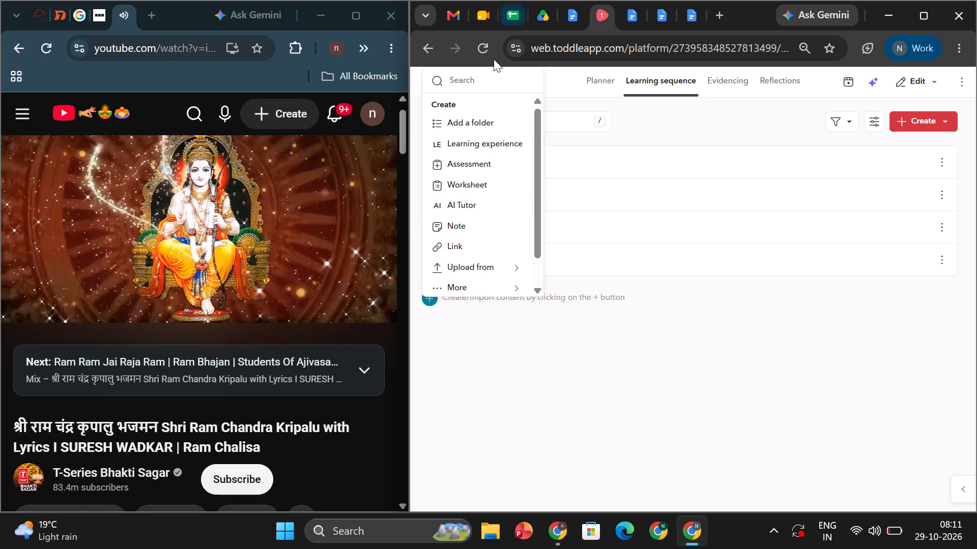
left_click(479, 121)
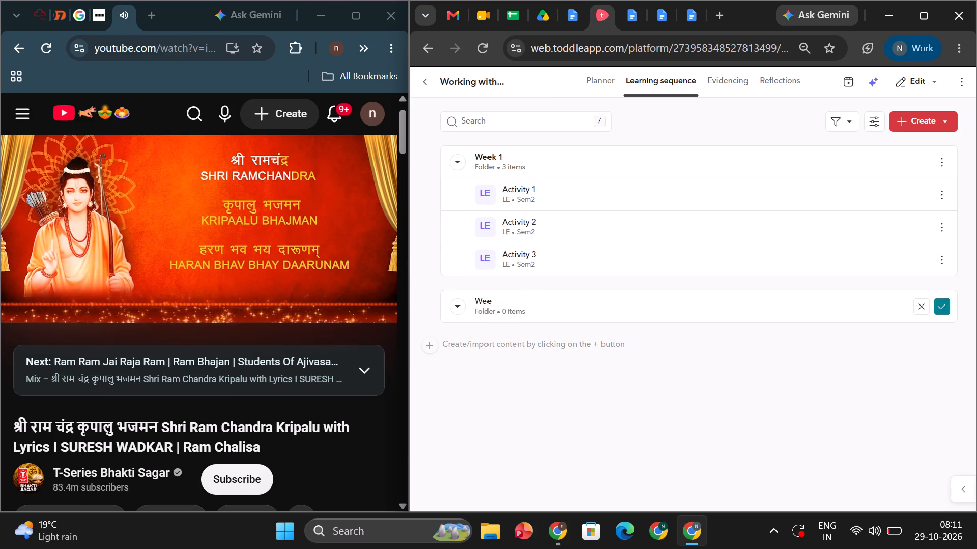
type("k2")
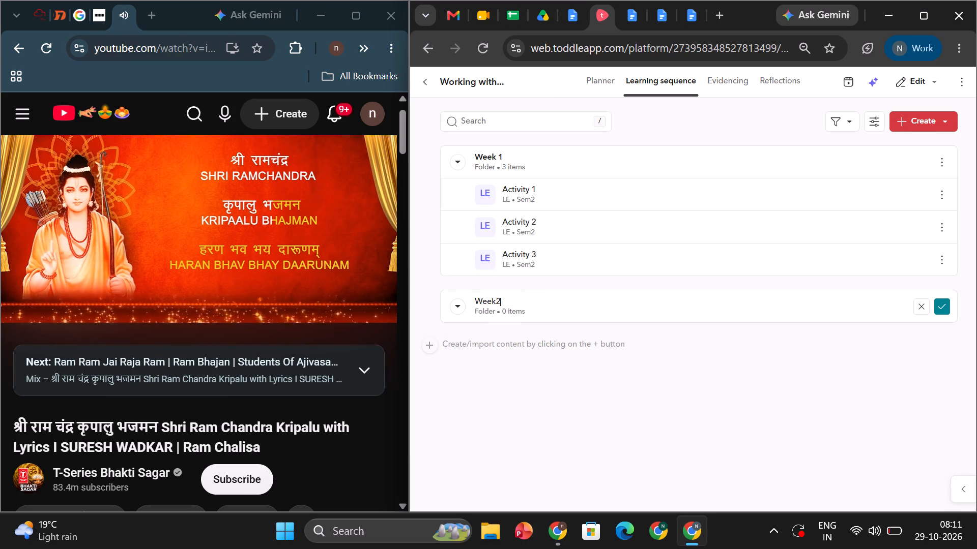
key("BackSpace")
key("space")
type("2")
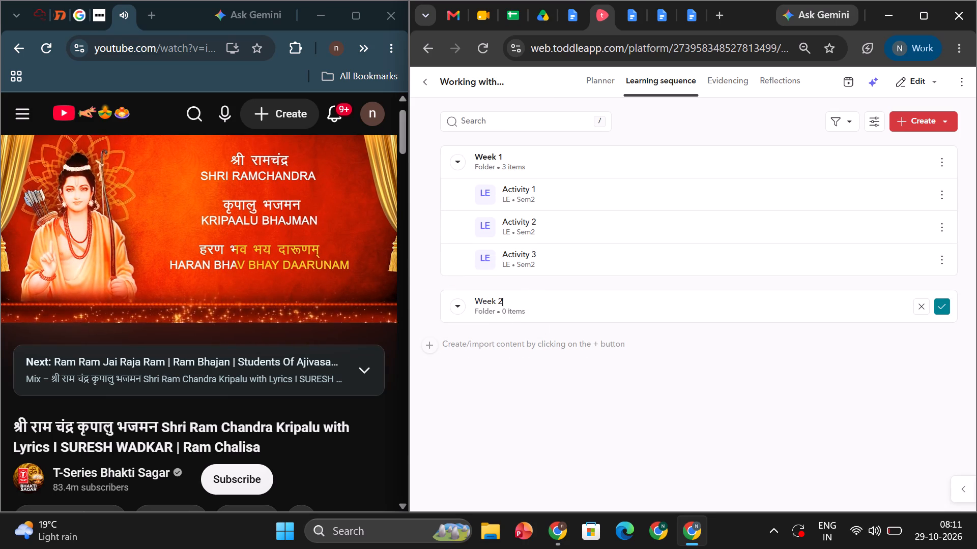
key("Return")
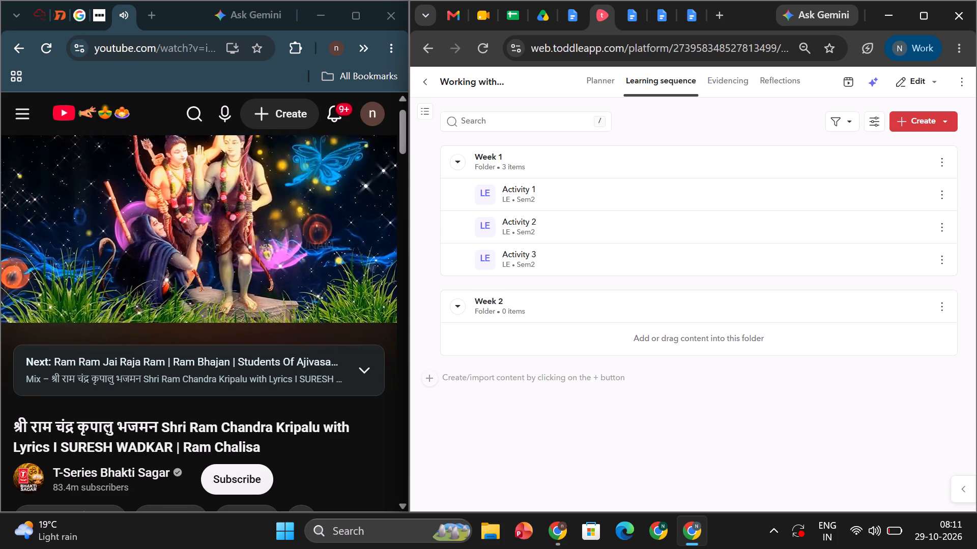
Create a learning experience inside the Week 2 folder, close its assistant, and title it "Activity 1".
left_click(474, 346)
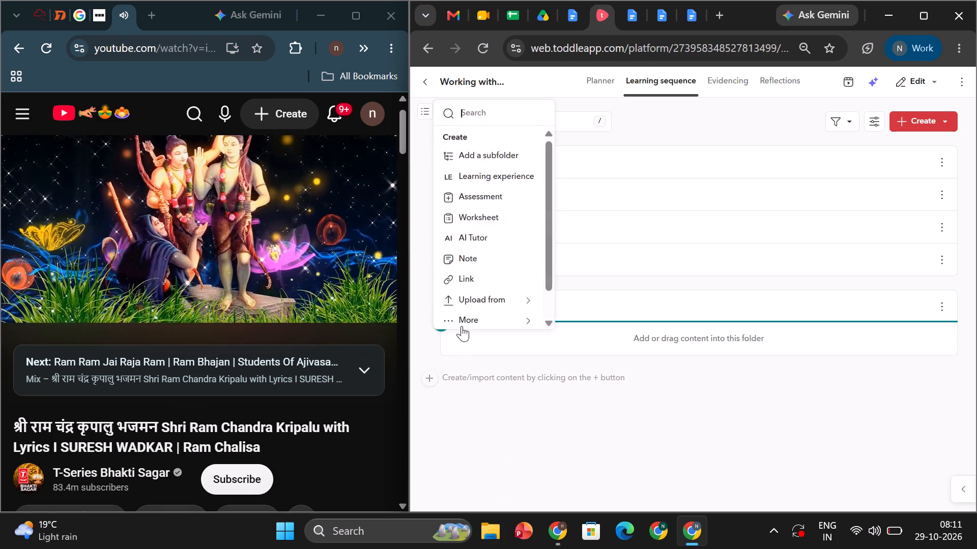
left_click(481, 179)
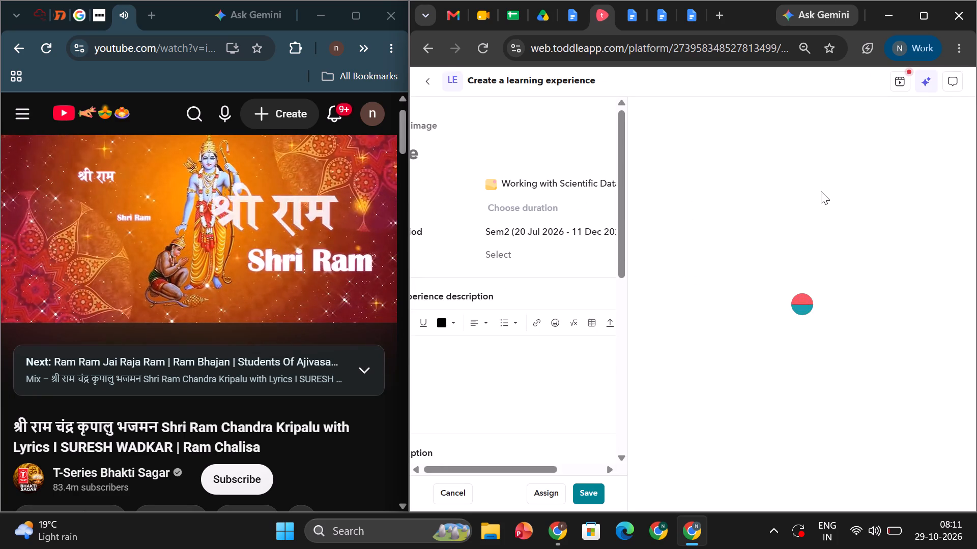
left_click(960, 110)
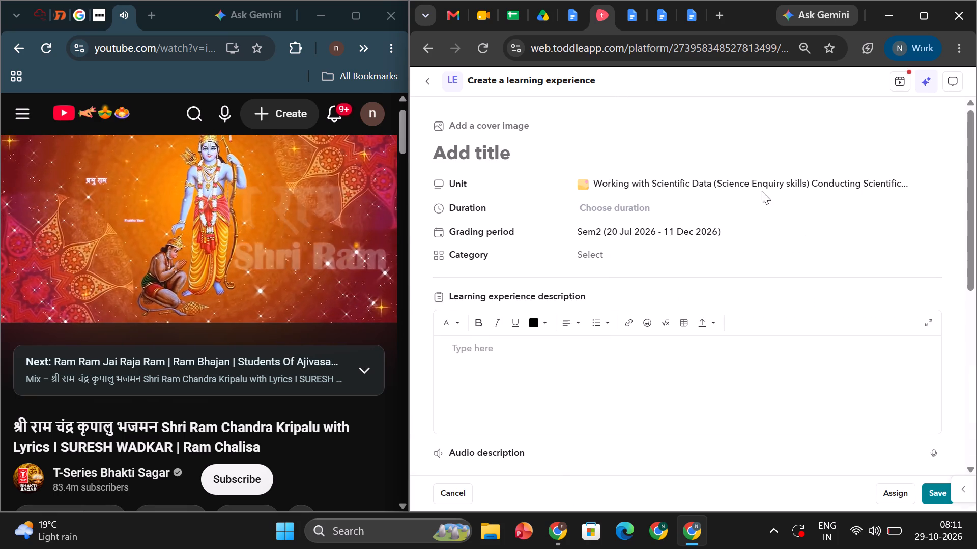
left_click(445, 158)
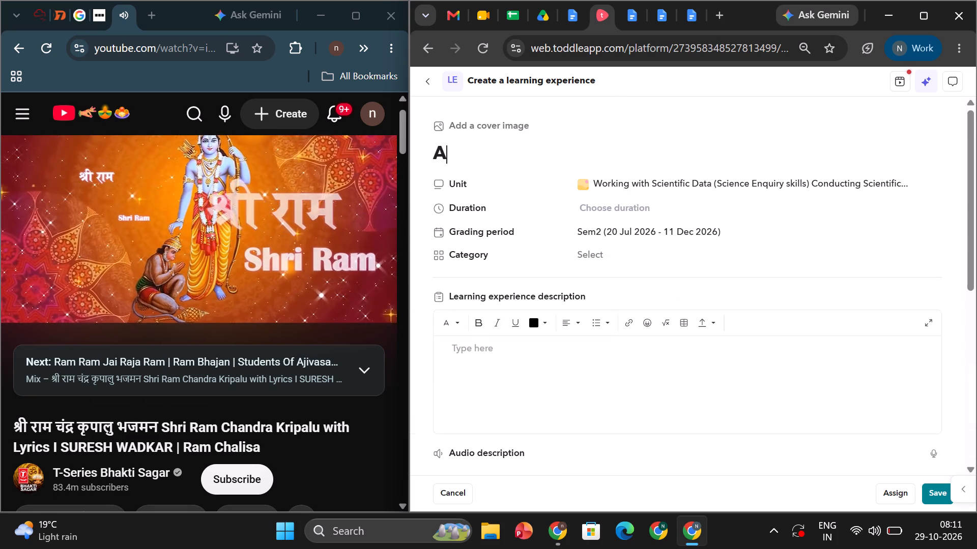
type("tivit")
key("space")
key("BackSpace")
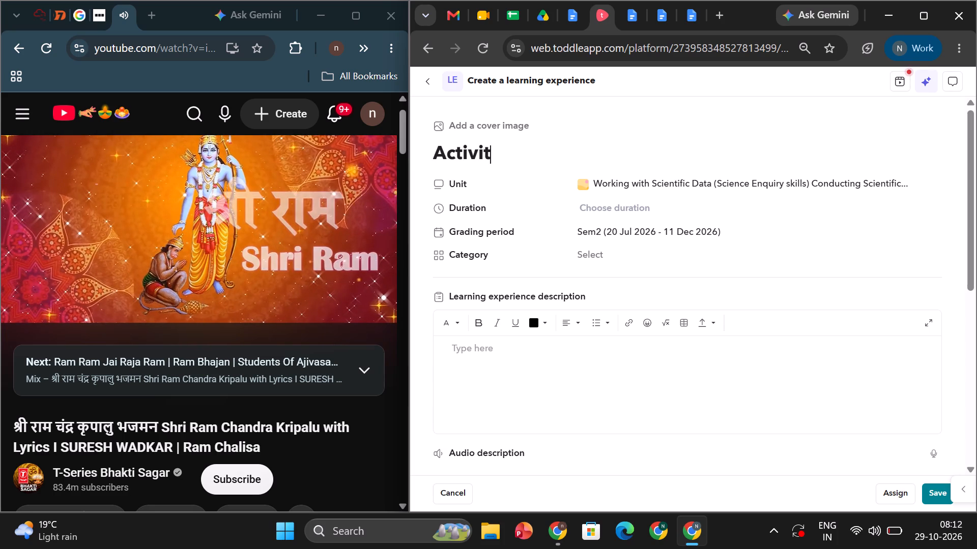
type("y 1")
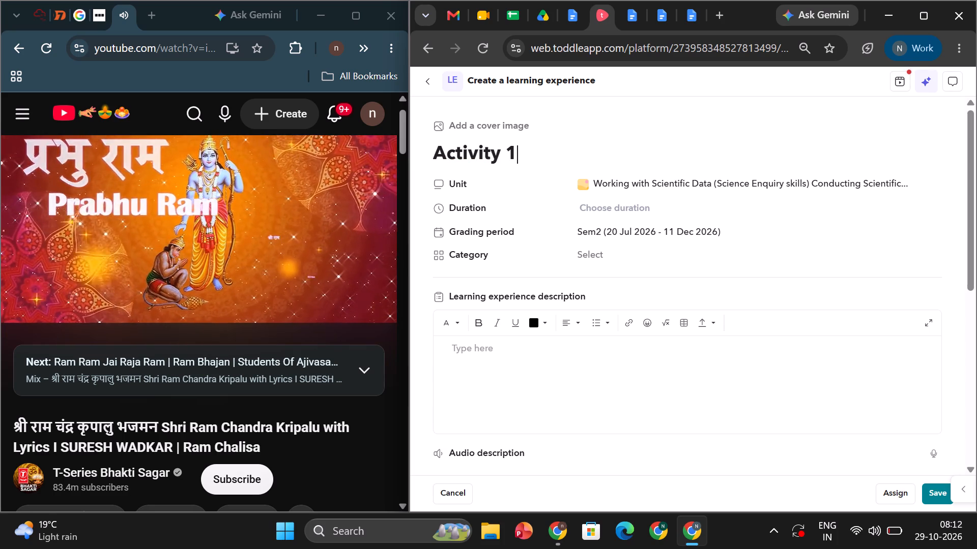
key("Return")
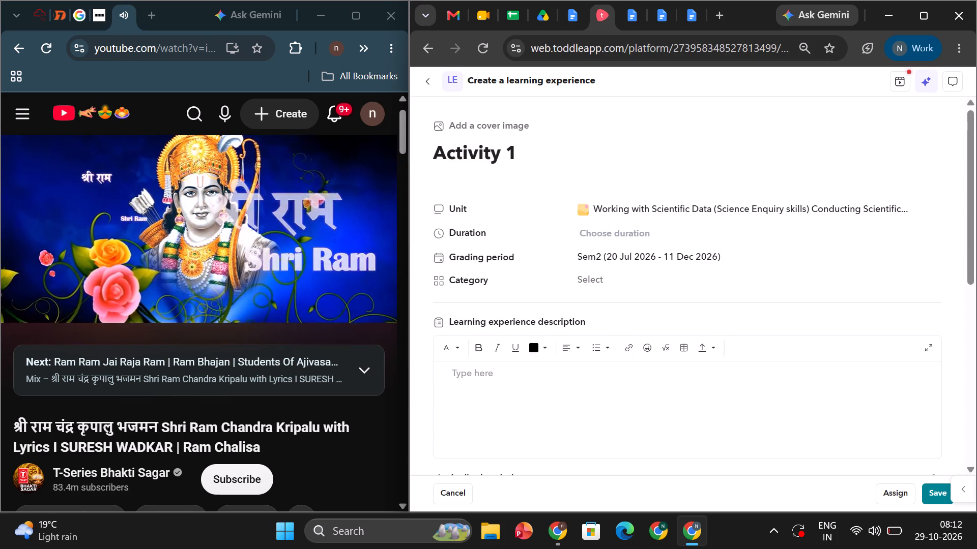
key("BackSpace")
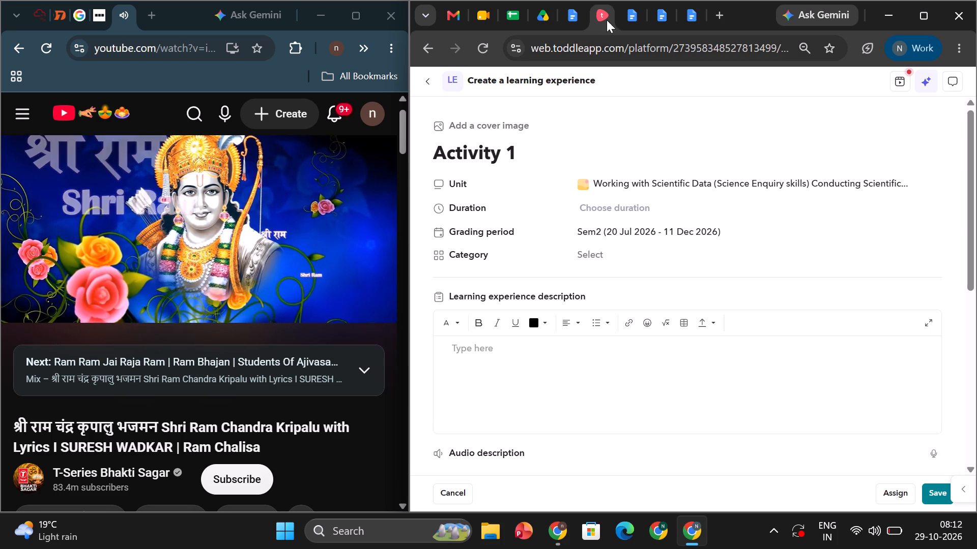
Switch to Lesson planner 2026 and bring the Week 2 row into view.
left_click(570, 8)
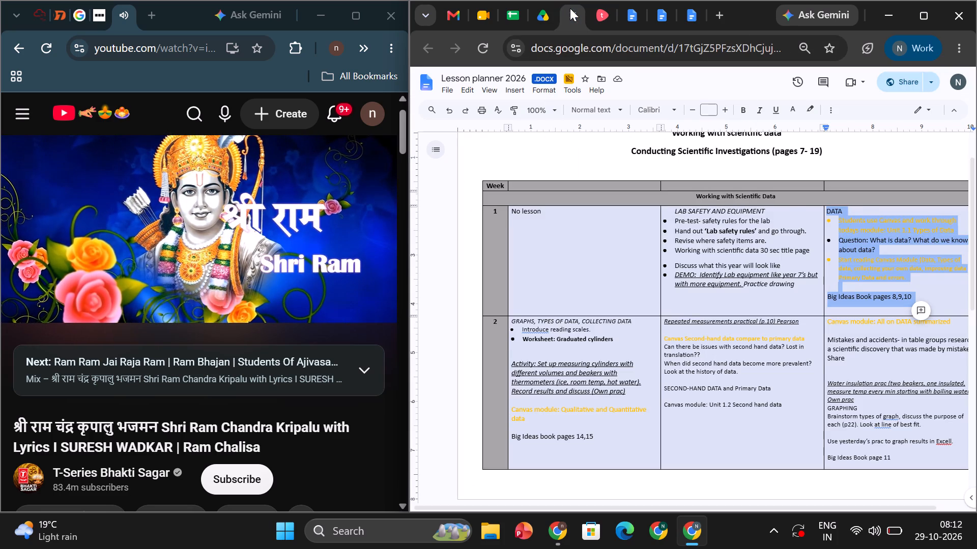
scroll(595, 314, "down", 1)
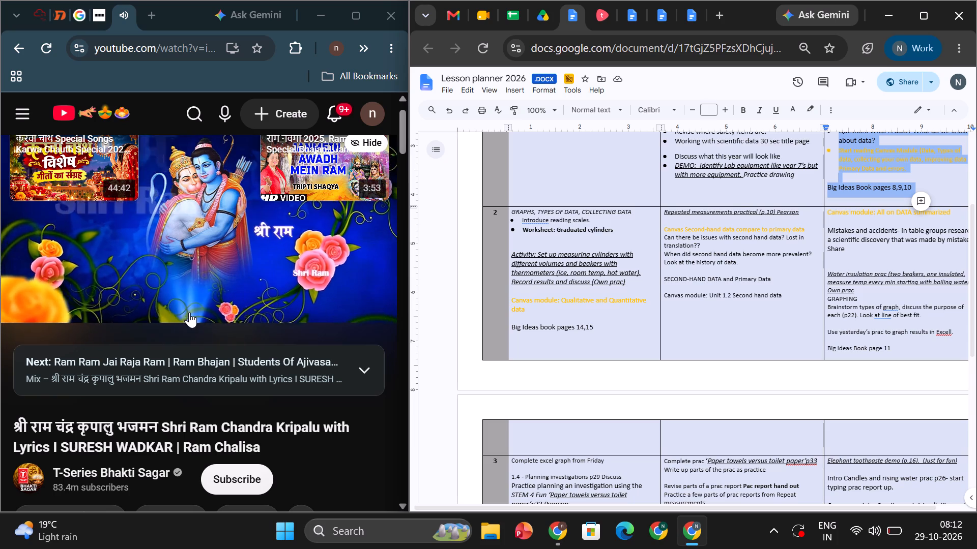
In YouTube, play the "Shree Hanuman Chalisa Original Video" from the suggested videos and skip its advertisement.
scroll(189, 312, "down", 5)
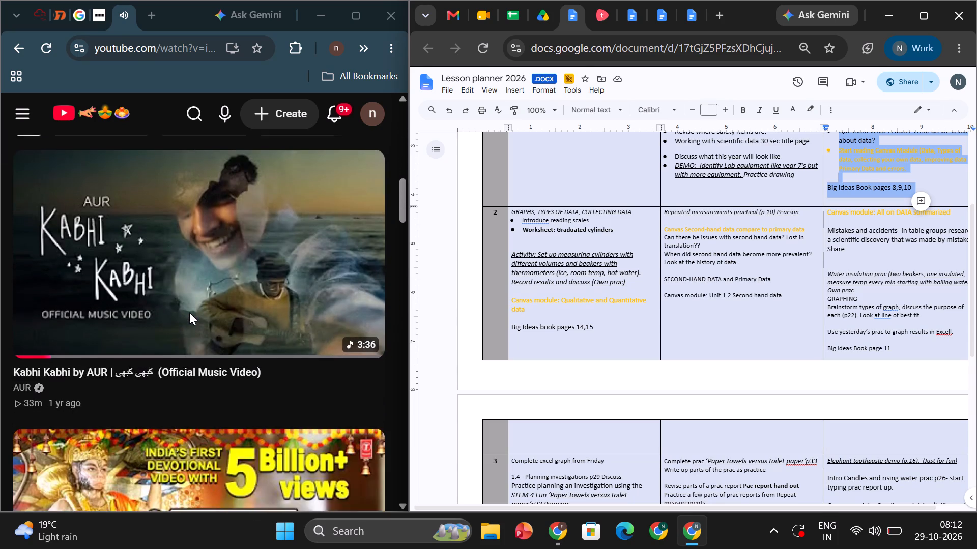
scroll(189, 312, "down", 3)
left_click(183, 354)
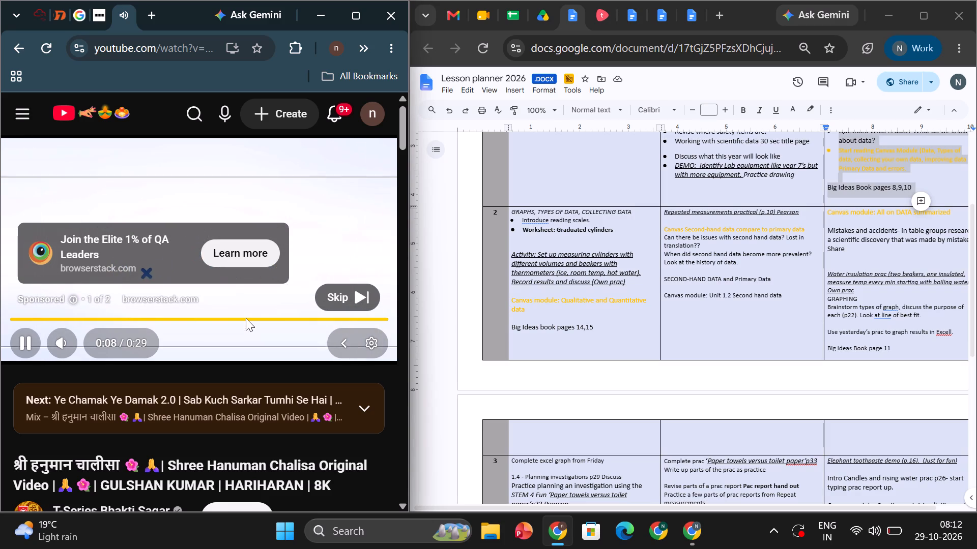
left_click(321, 296)
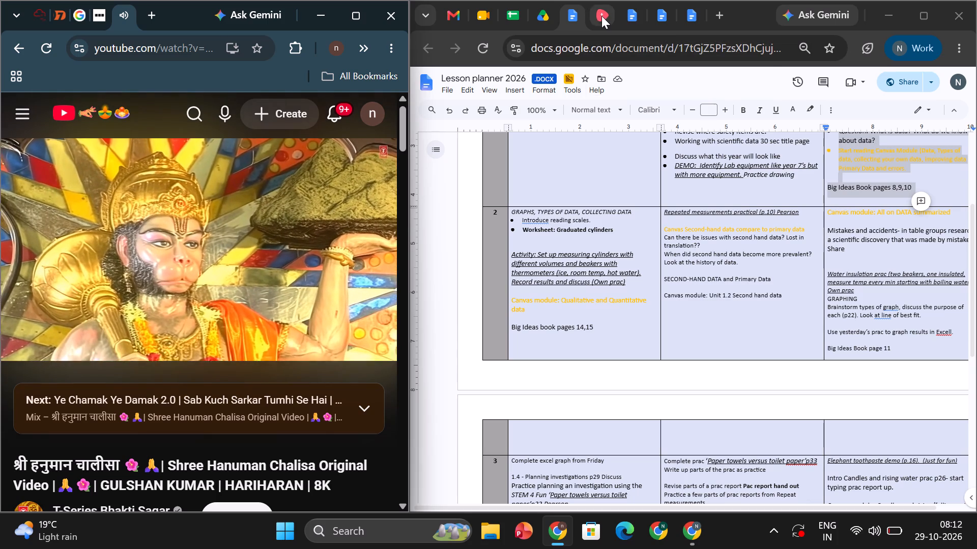
In Lesson planner 2026, copy the first Week 2 lesson, from "GRAPHS, TYPES OF DATA, COLLECTING DATA" through "Big Ideas book pages 14,15".
left_click(600, 16)
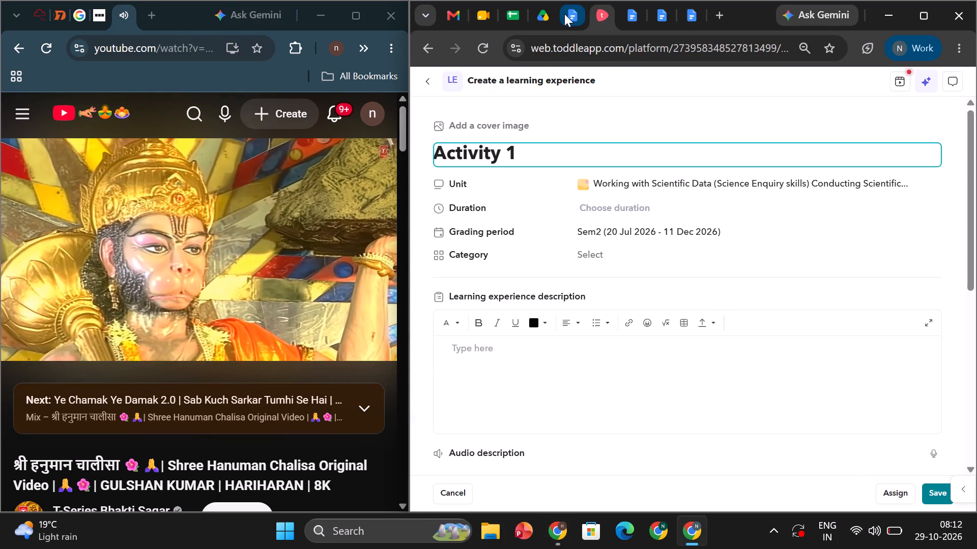
left_click(564, 15)
left_click_drag(599, 338, 538, 324)
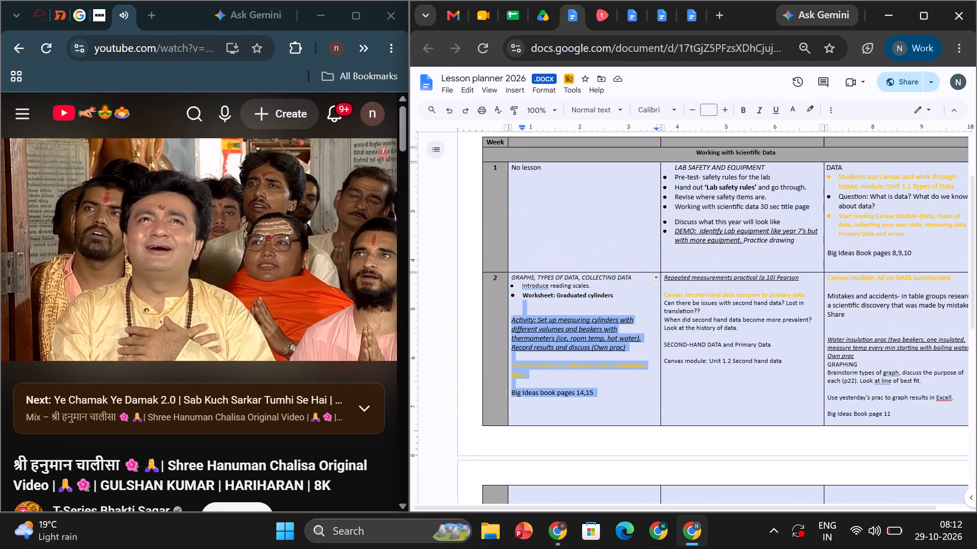
left_click_drag(538, 324, 509, 285)
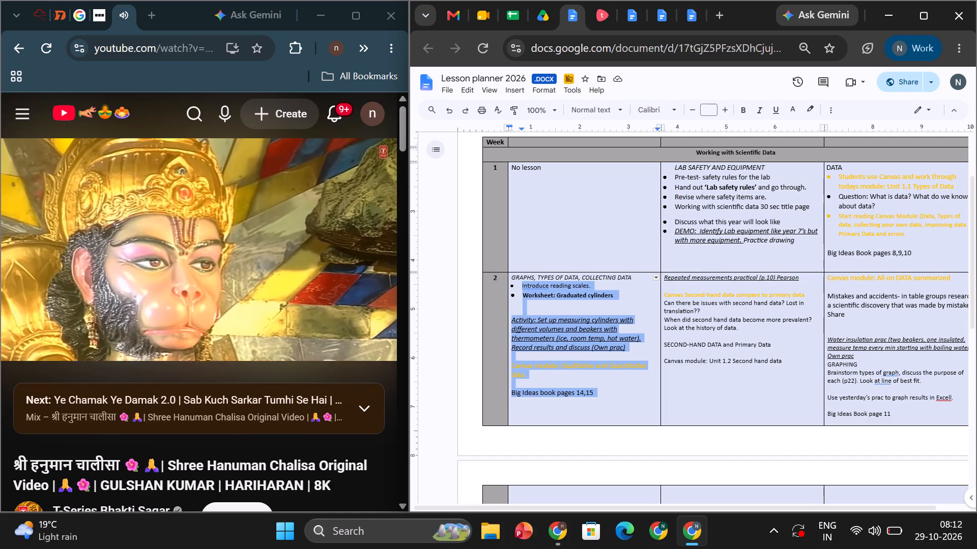
left_click(553, 243)
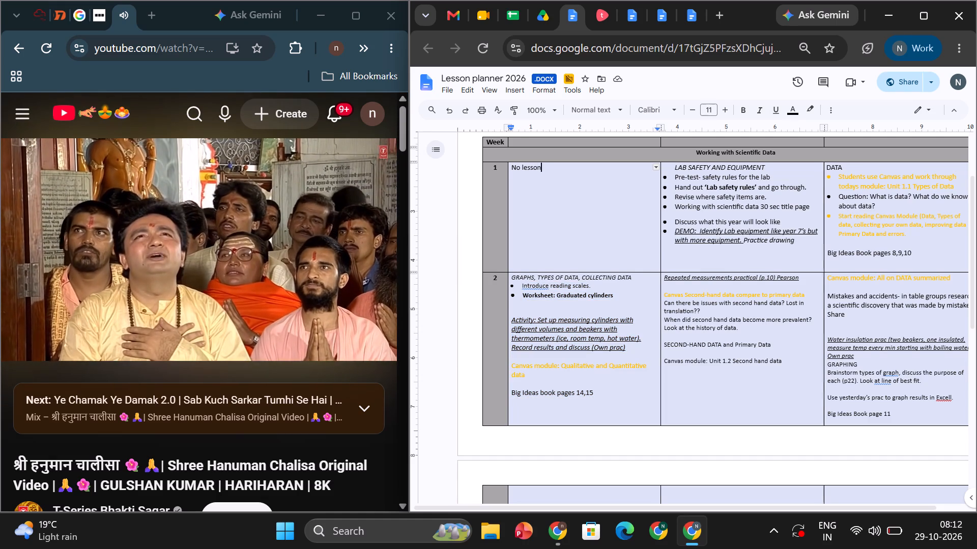
left_click_drag(512, 278, 595, 394)
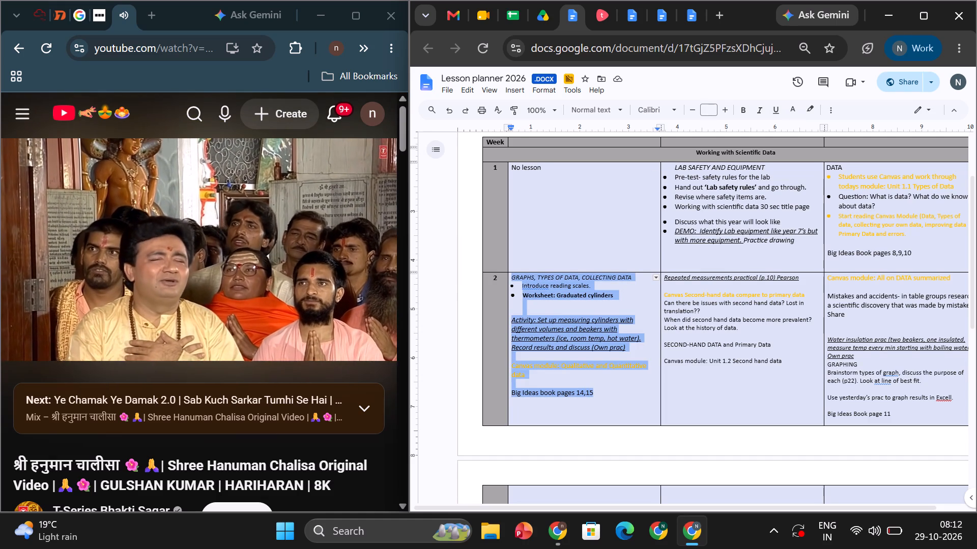
key("ctrl+c")
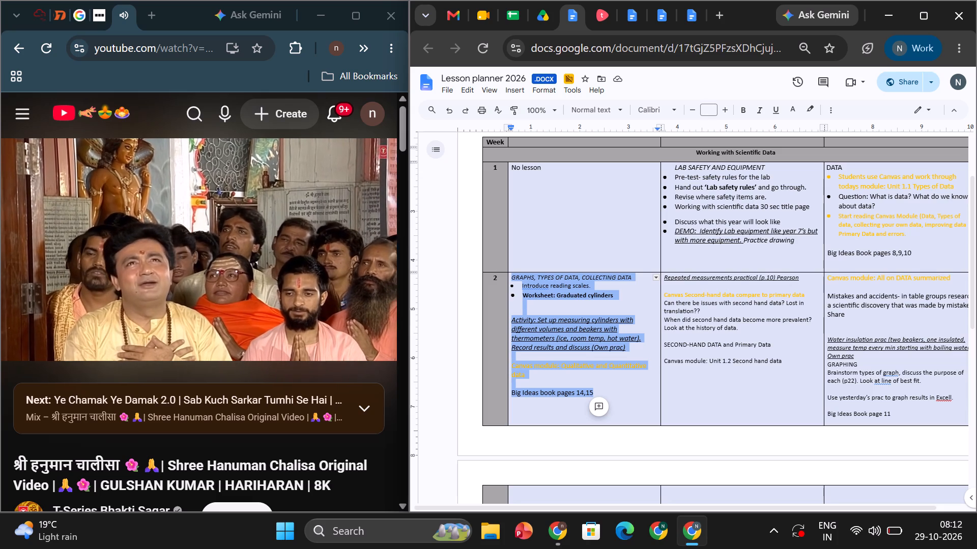
Paste the copied "GRAPHS, TYPES OF DATA, COLLECTING DATA" lesson into the description of Week 2's Activity 1 in Toddle.
left_click(598, 17)
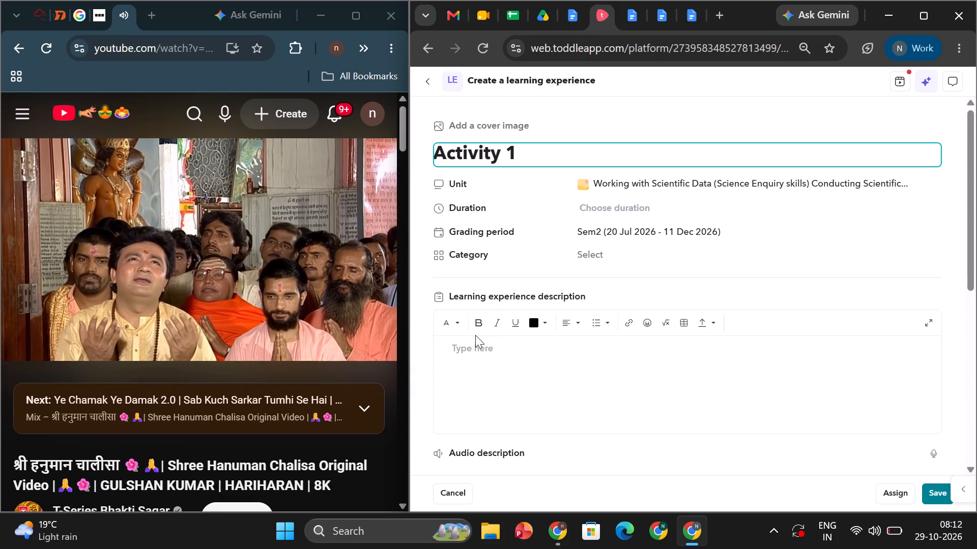
left_click(480, 364)
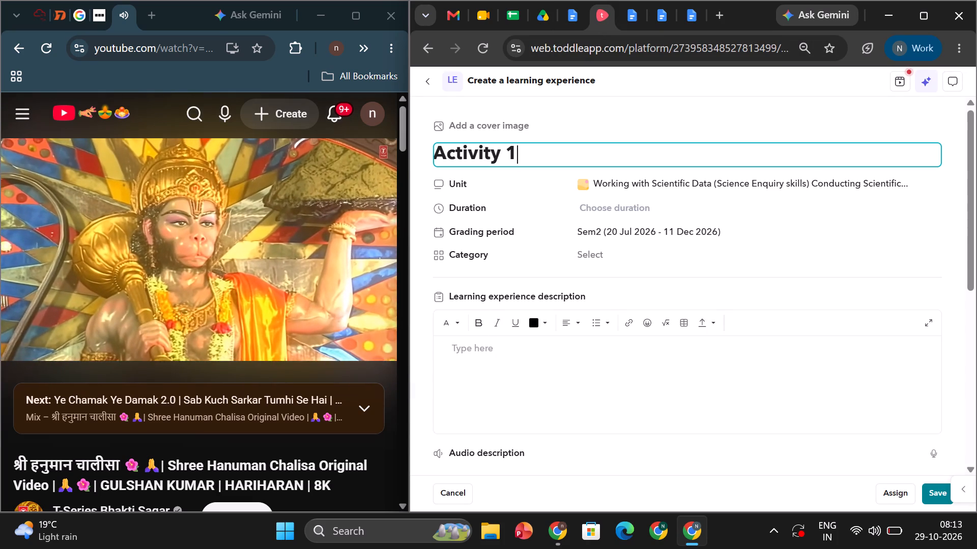
left_click(471, 361)
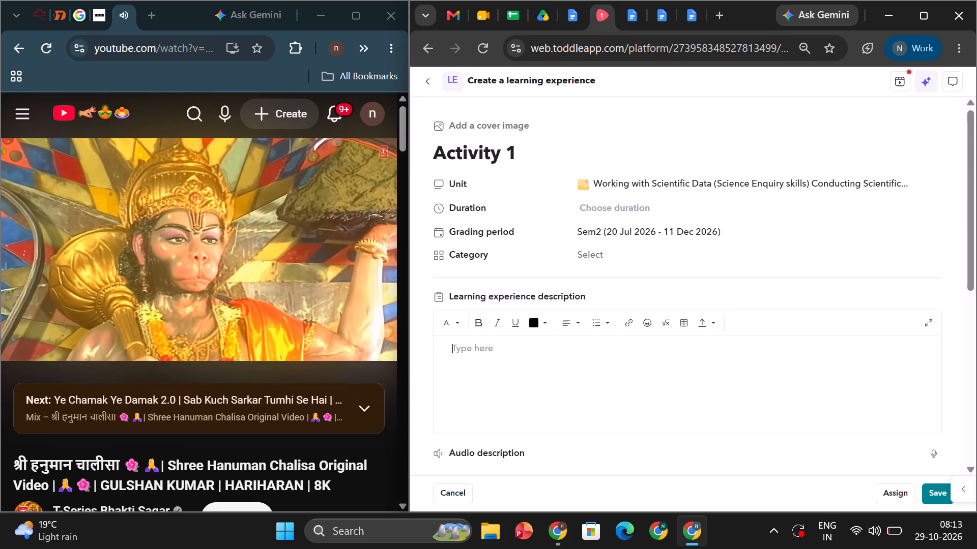
key("ctrl+v")
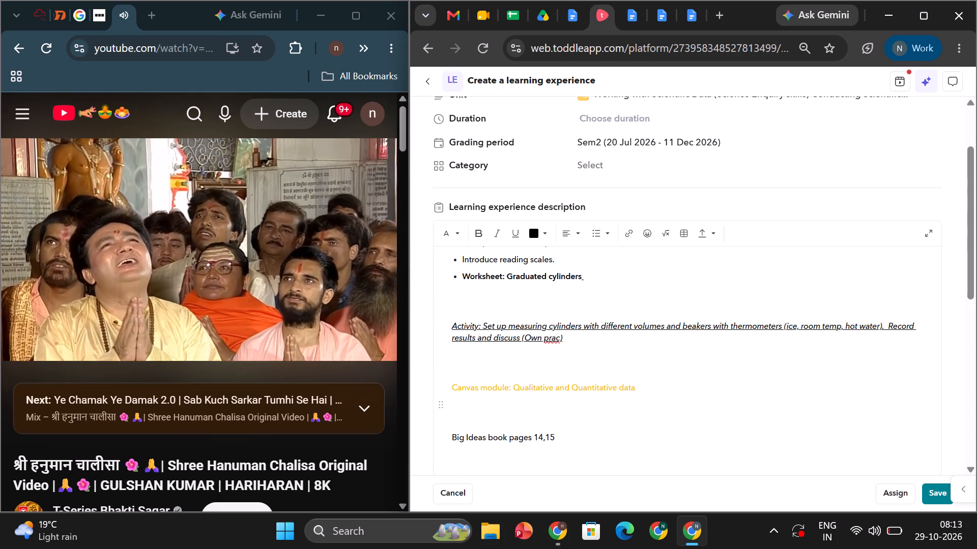
Delete the surplus blank lines above, within and below the pasted lesson, and save Week 2's Activity 1.
key("BackSpace")
key("Up")
key("Up")
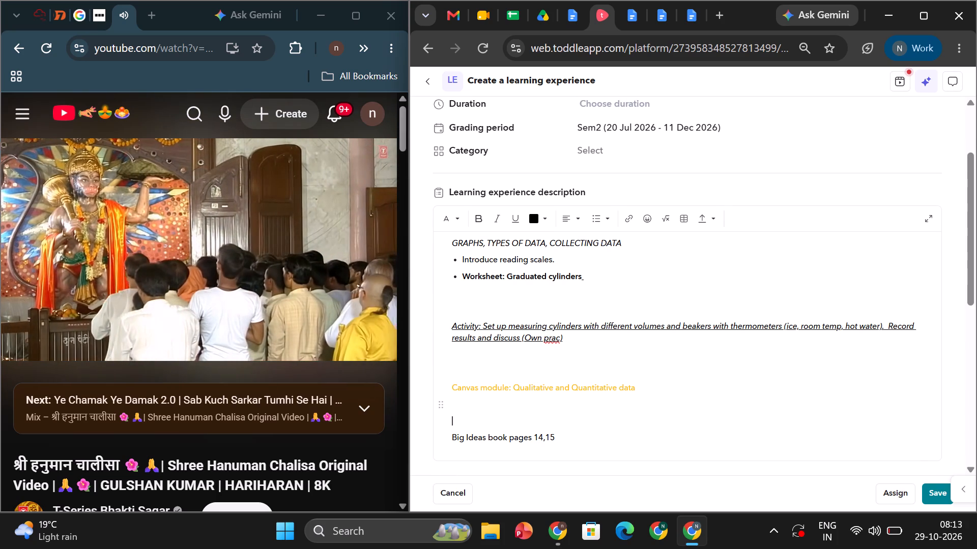
key("BackSpace")
key("Up")
key("Up")
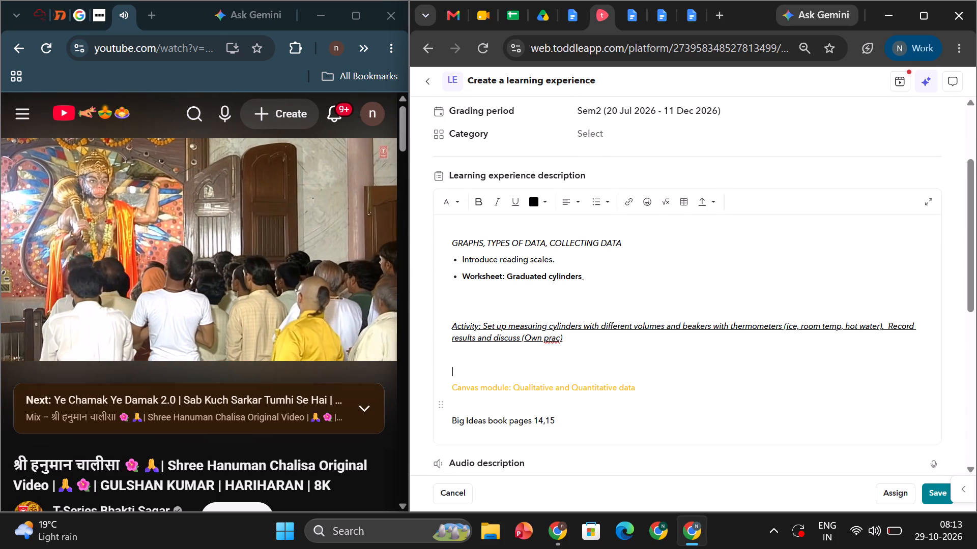
key("BackSpace")
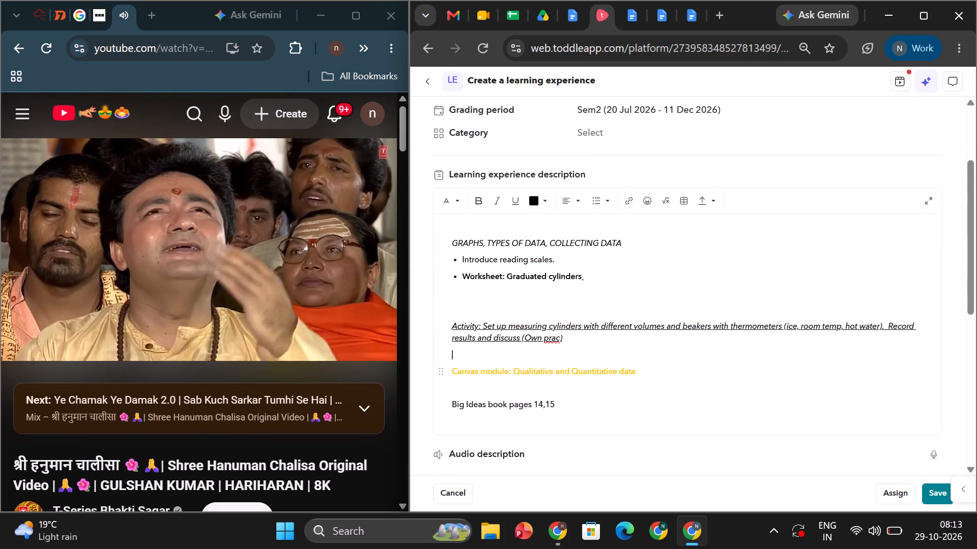
left_click(473, 308)
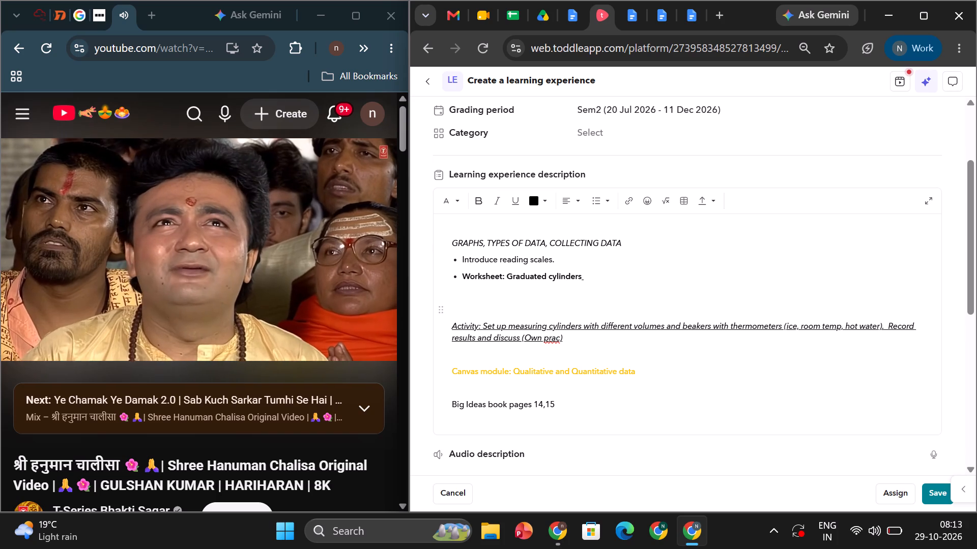
key("BackSpace")
key("Up")
key("Up")
key("Up")
key("Up")
key("Up")
key("Up")
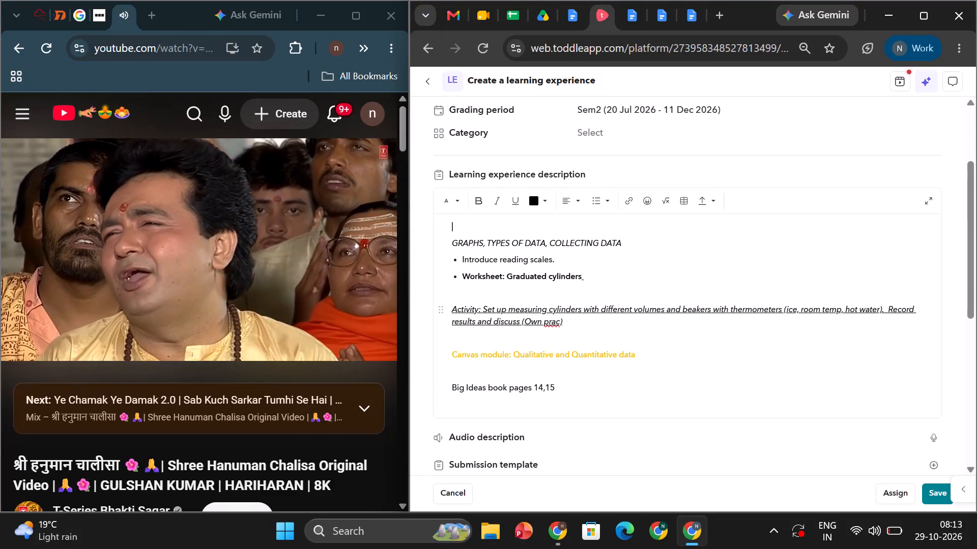
key("Up")
key("Up")
key("BackSpace")
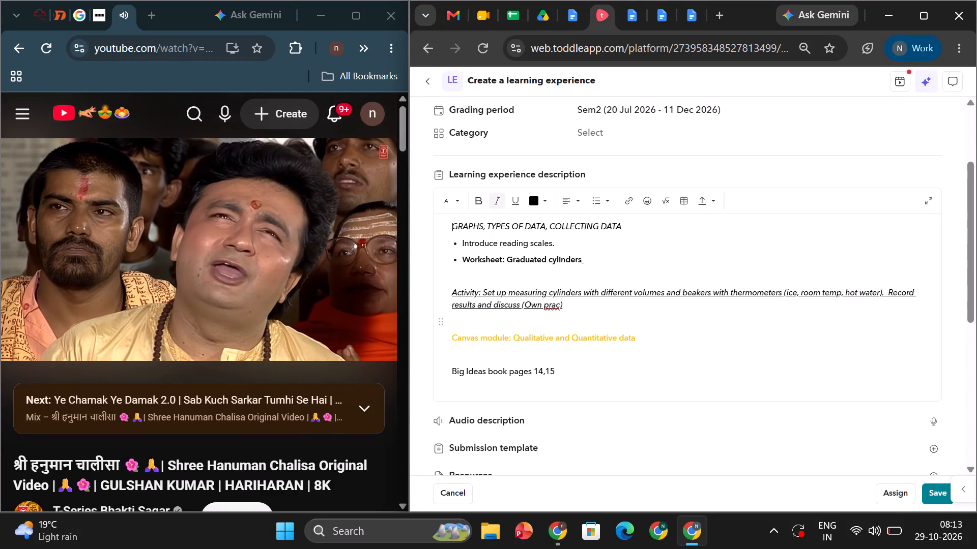
left_click(929, 493)
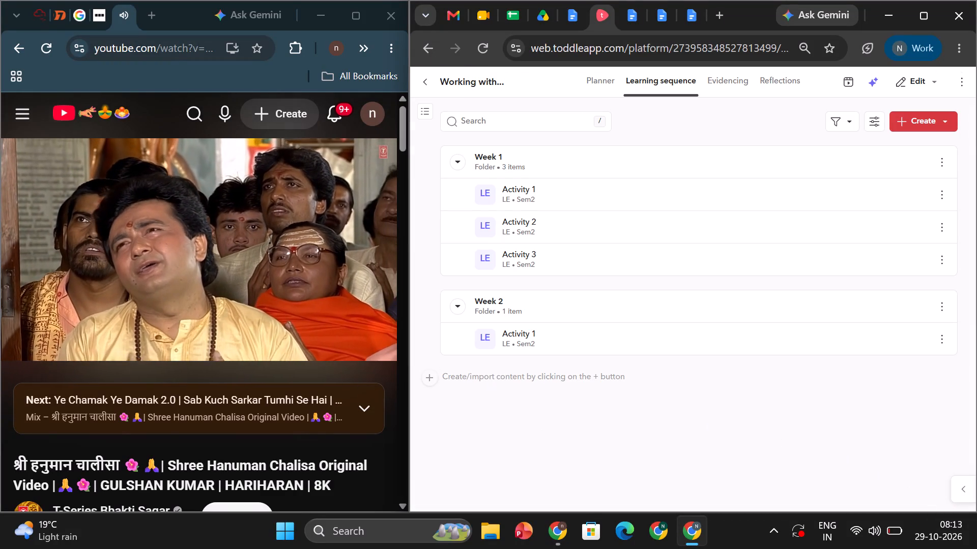
Start another learning experience under Activity 1 in the Week 2 folder and close its assistant.
left_click(441, 354)
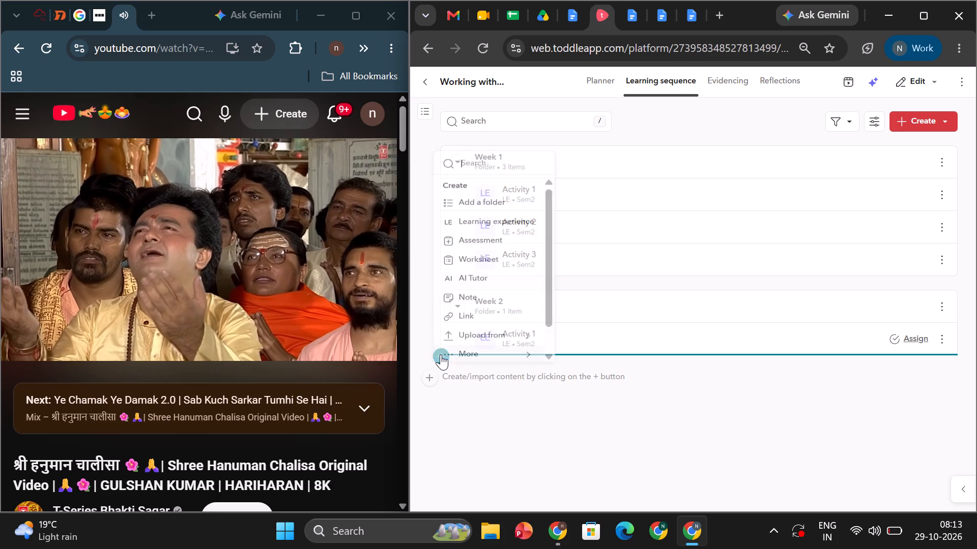
left_click(474, 213)
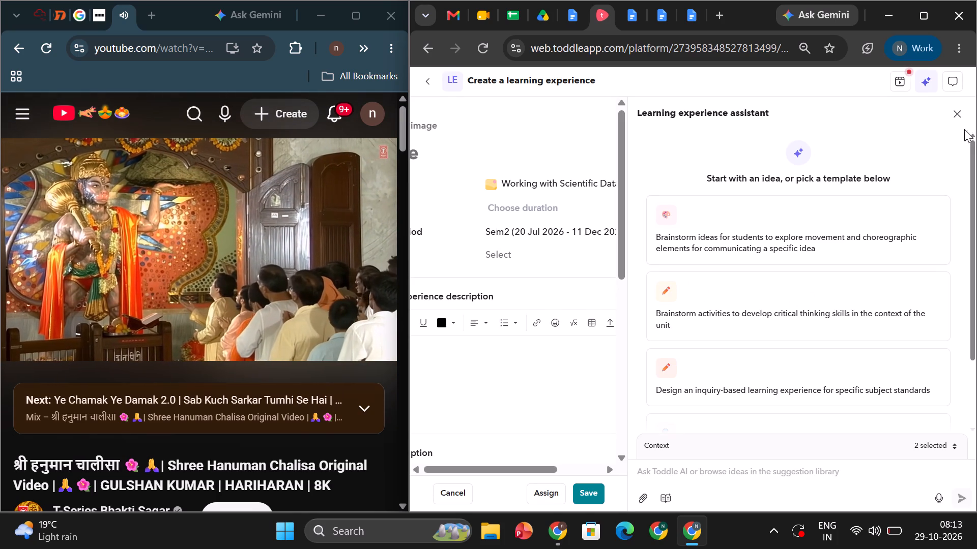
left_click(956, 111)
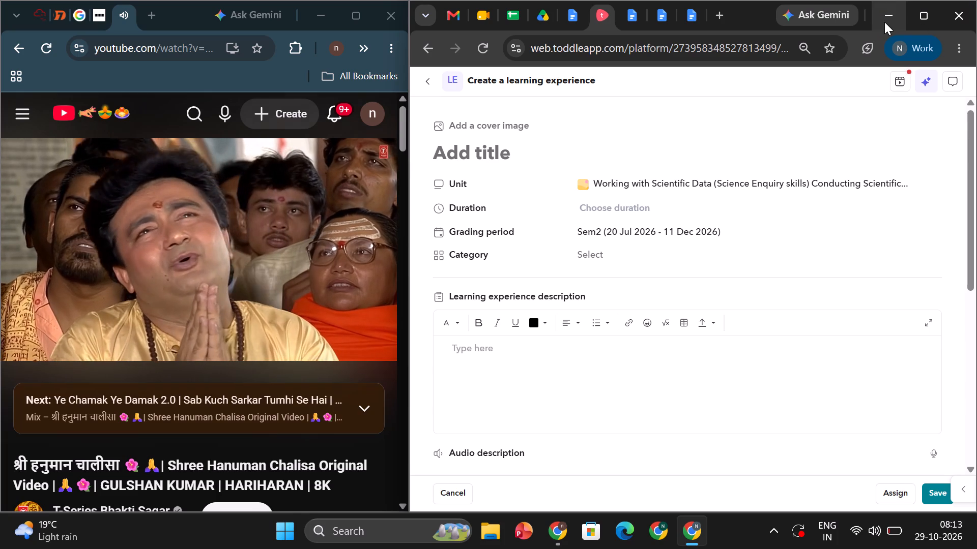
Minimise the browser window containing Toddle.
left_click(884, 22)
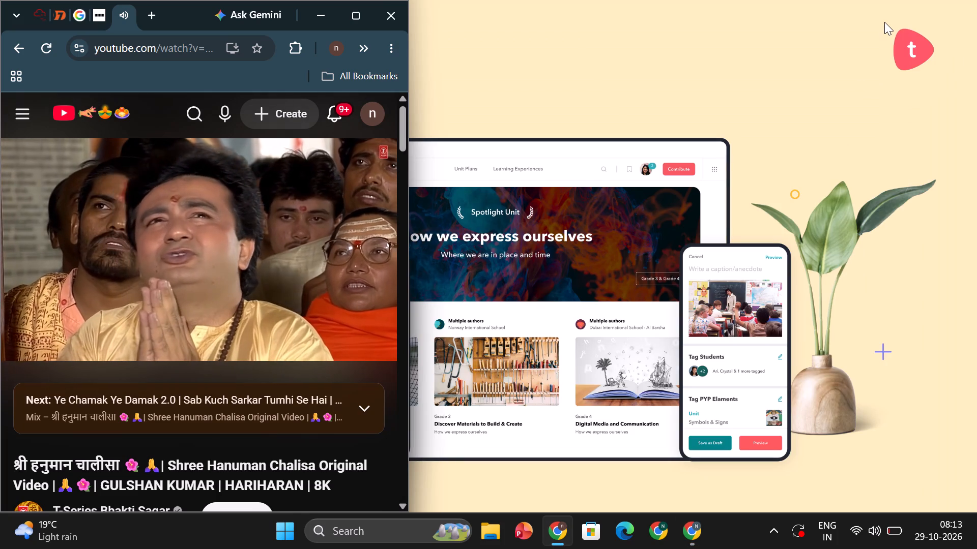
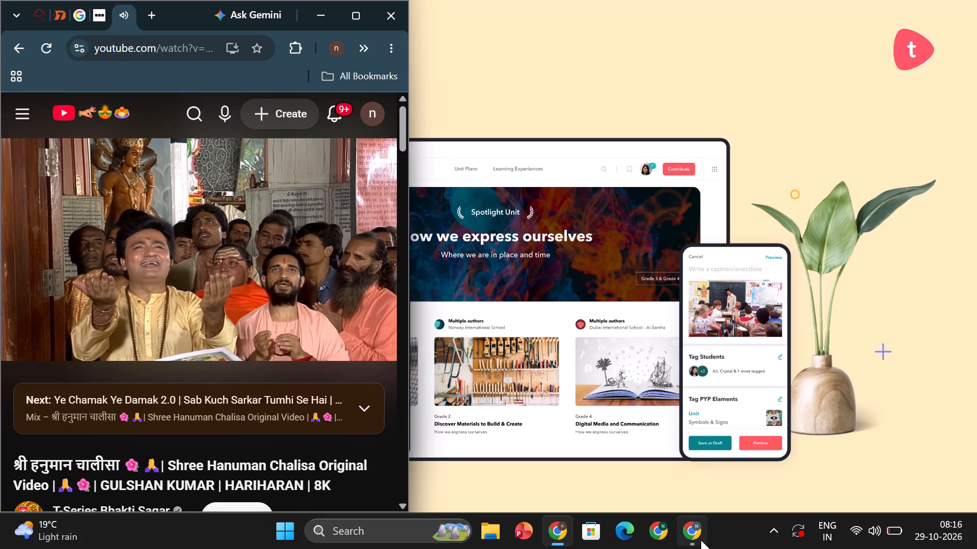
Restore the Toddle window and discard the untitled learning experience.
left_click(699, 539)
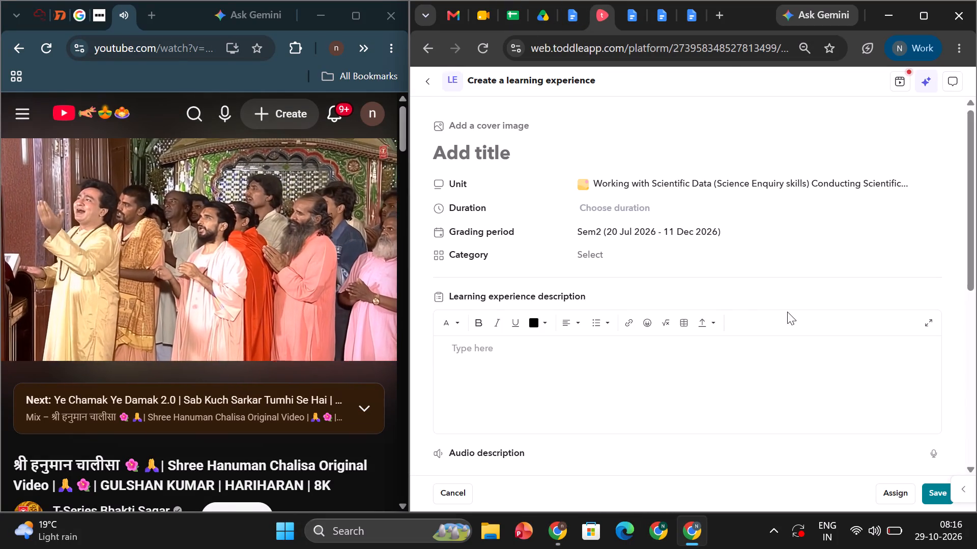
left_click(941, 490)
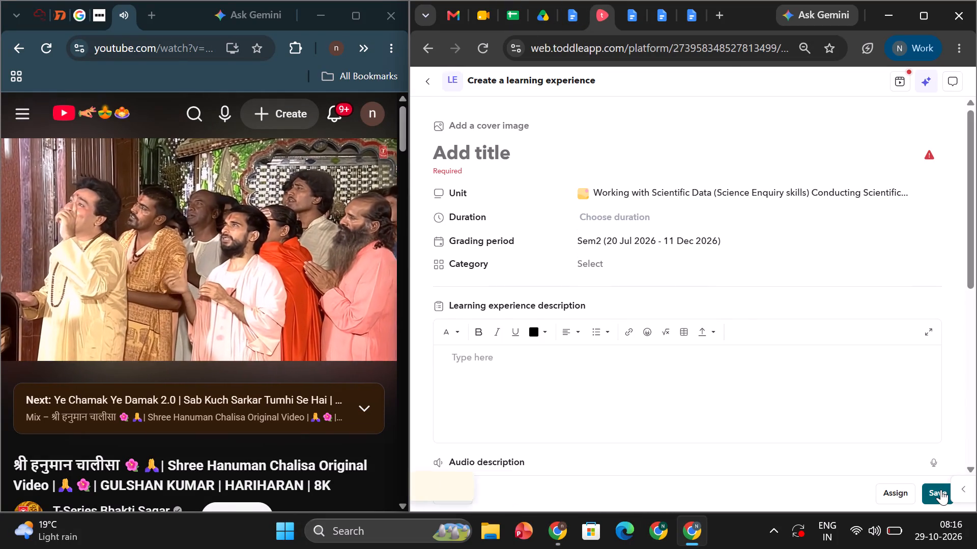
left_click(428, 85)
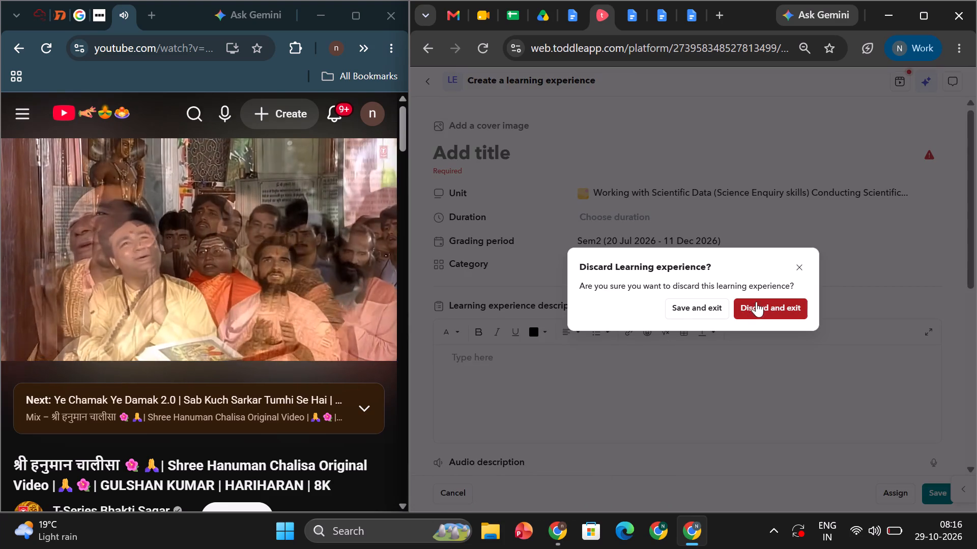
left_click(756, 309)
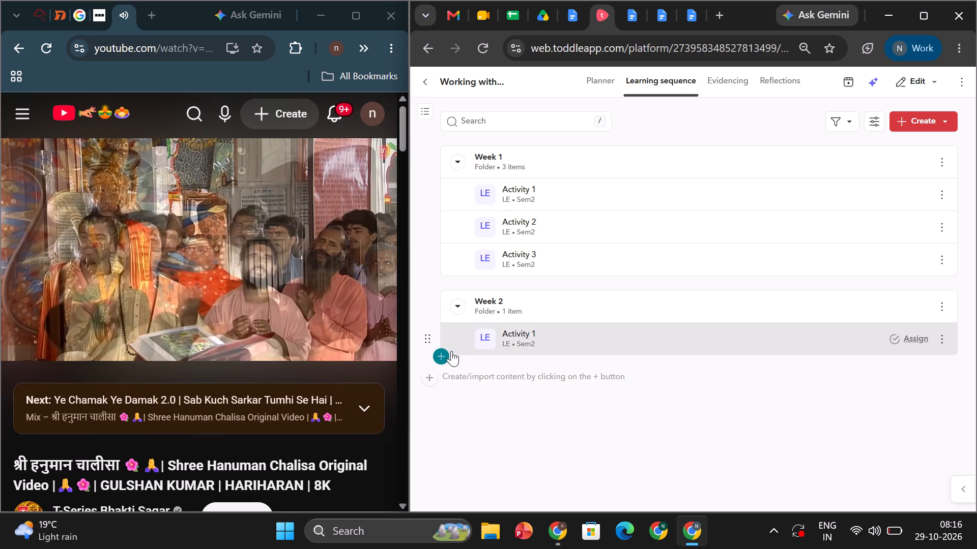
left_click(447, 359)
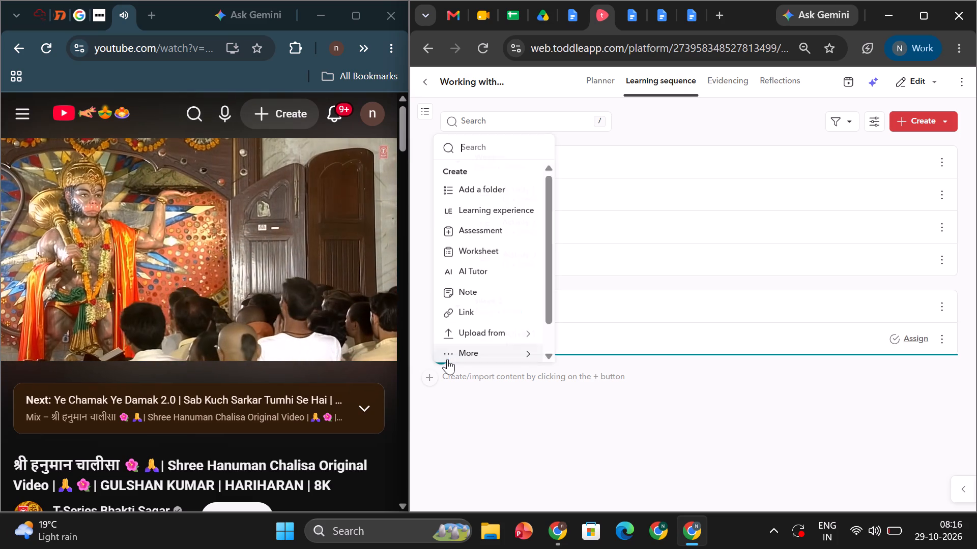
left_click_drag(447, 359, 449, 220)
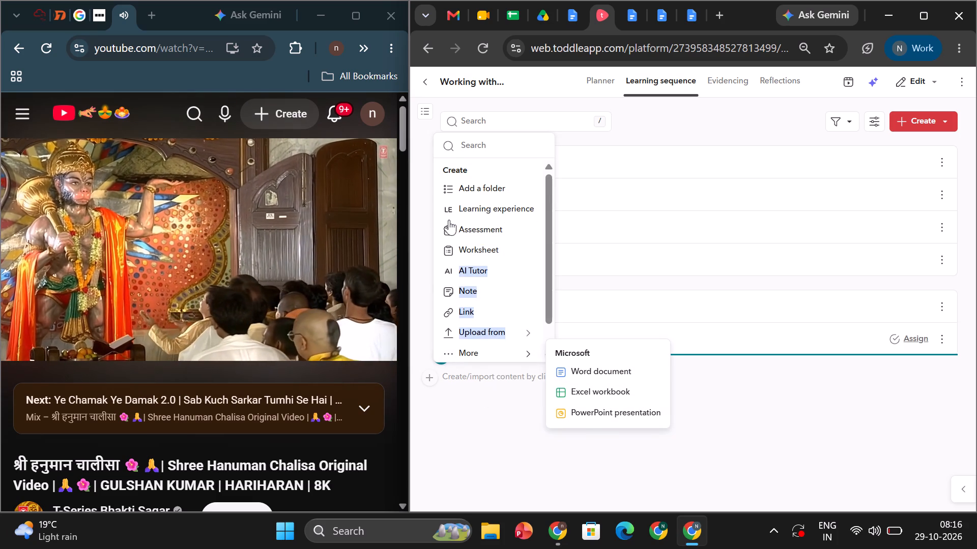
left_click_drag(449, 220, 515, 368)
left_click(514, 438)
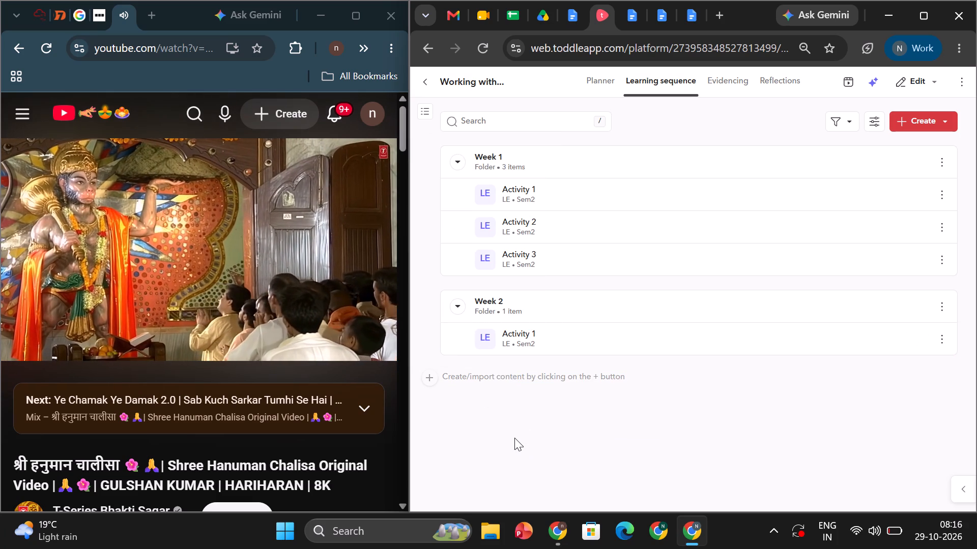
Start a learning experience under Activity 1 in the Week 2 folder, close its assistant and title it "Activity 2".
left_click(441, 355)
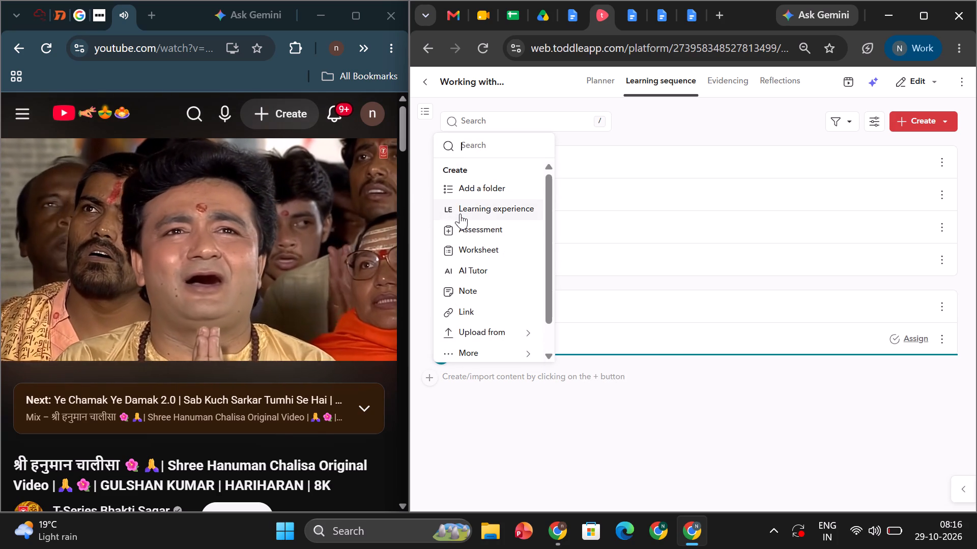
left_click(460, 213)
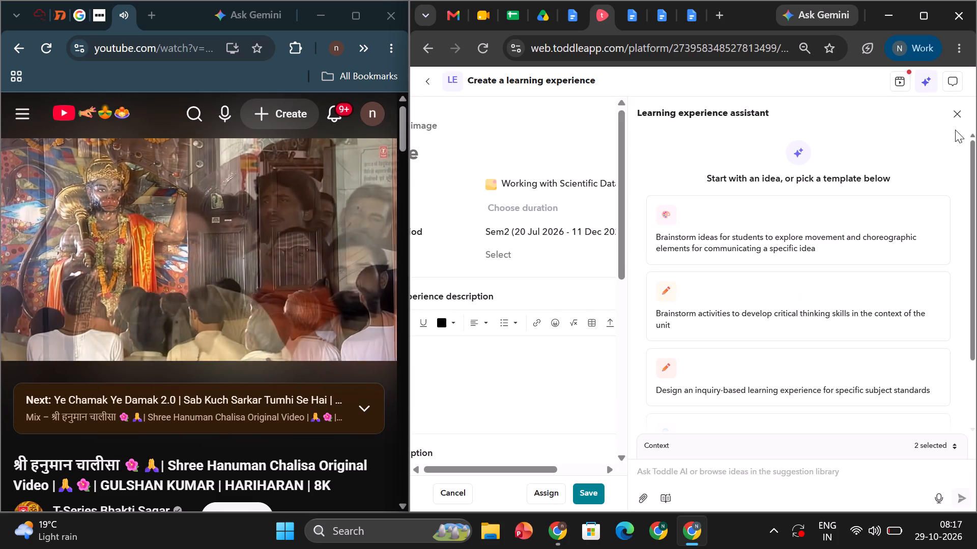
left_click(961, 111)
left_click(961, 111)
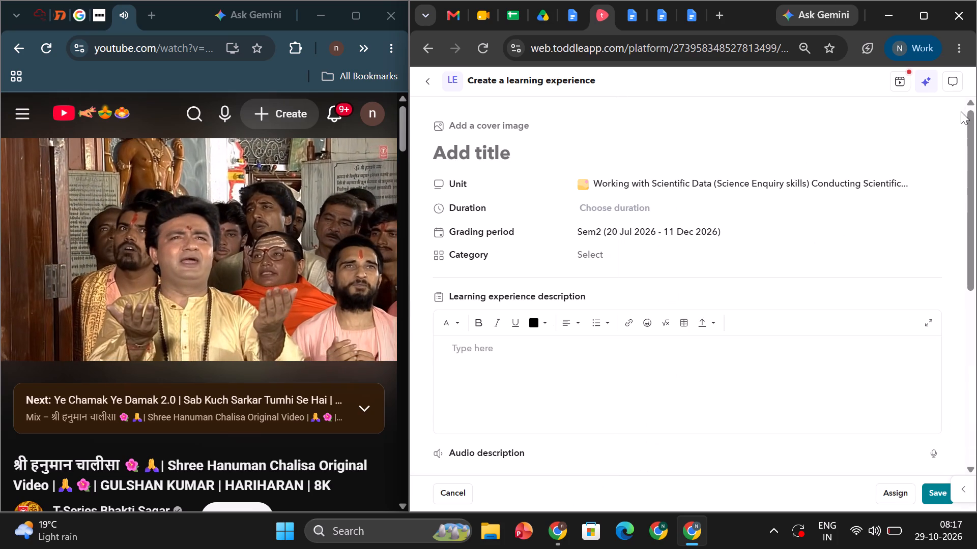
double_click(458, 149)
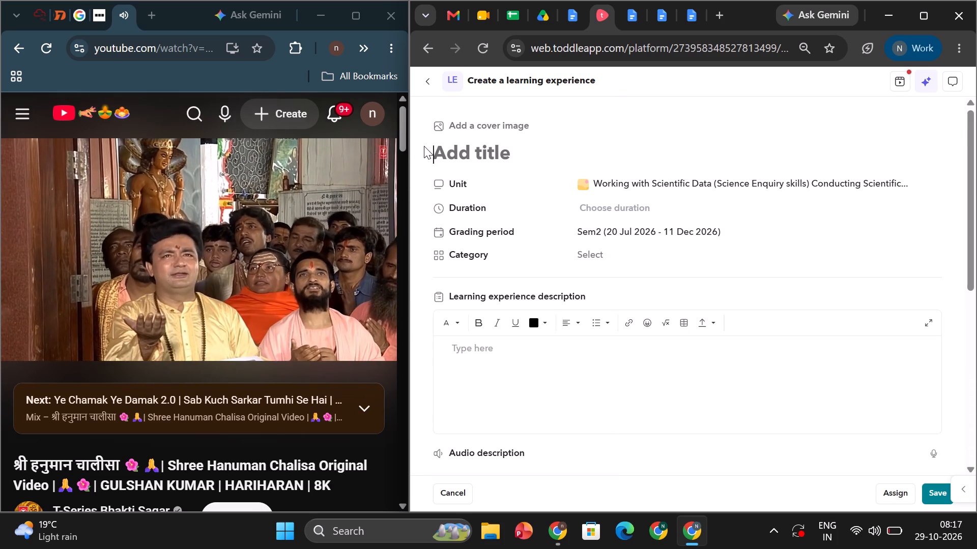
type("tivity 2")
key("Return")
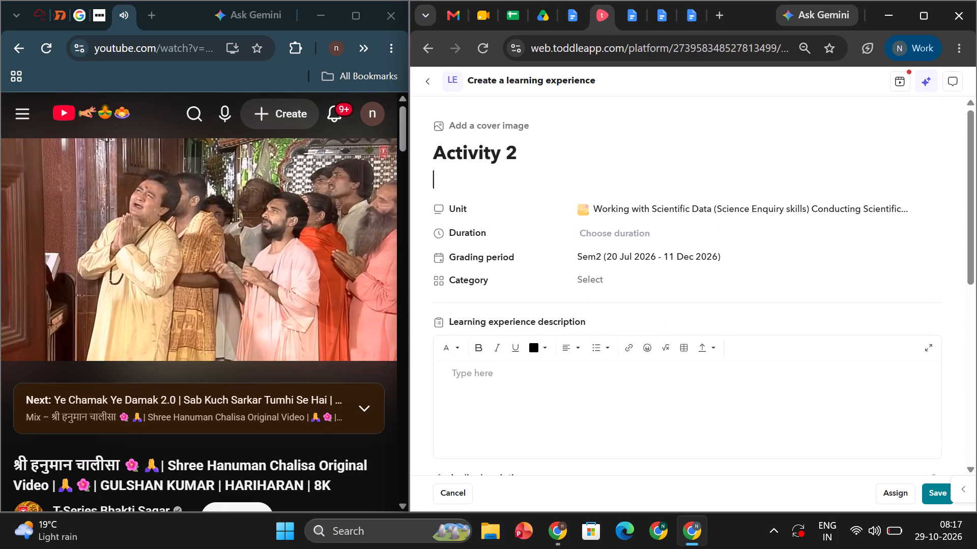
key("BackSpace")
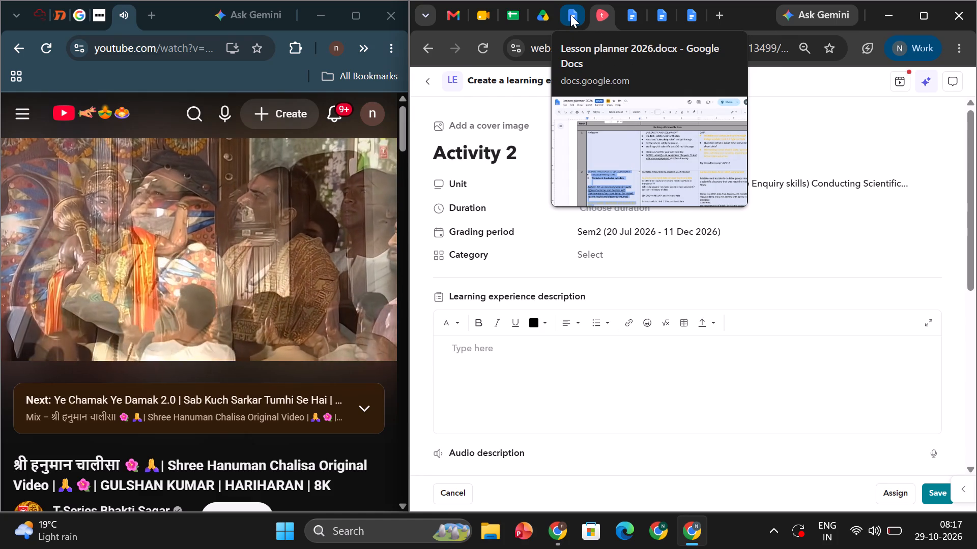
Copy Week 2's "Repeated measurements practical (p.10) Pearson" lesson, through "Canvas module: Unit 1.2 Second hand data", from Lesson planner 2026.
left_click(570, 15)
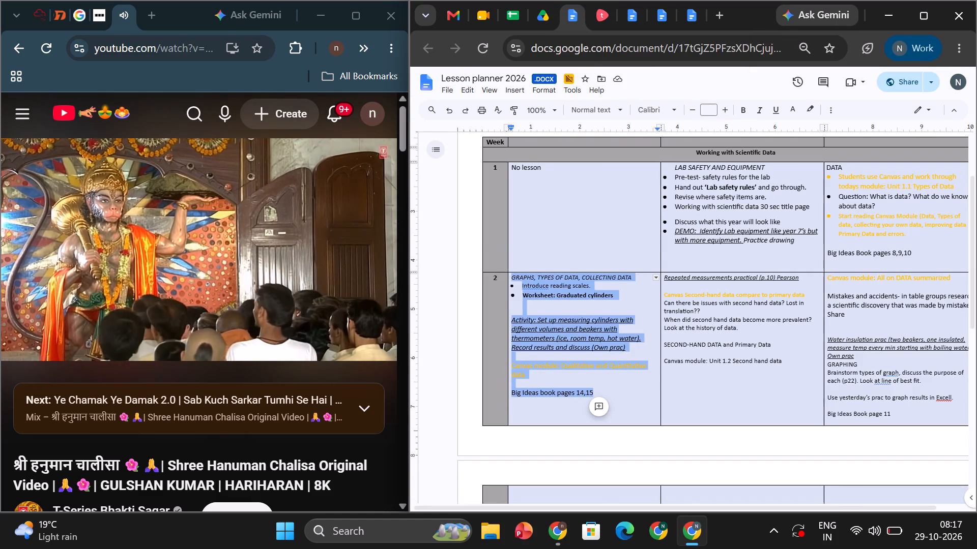
scroll(794, 364, "left", 1)
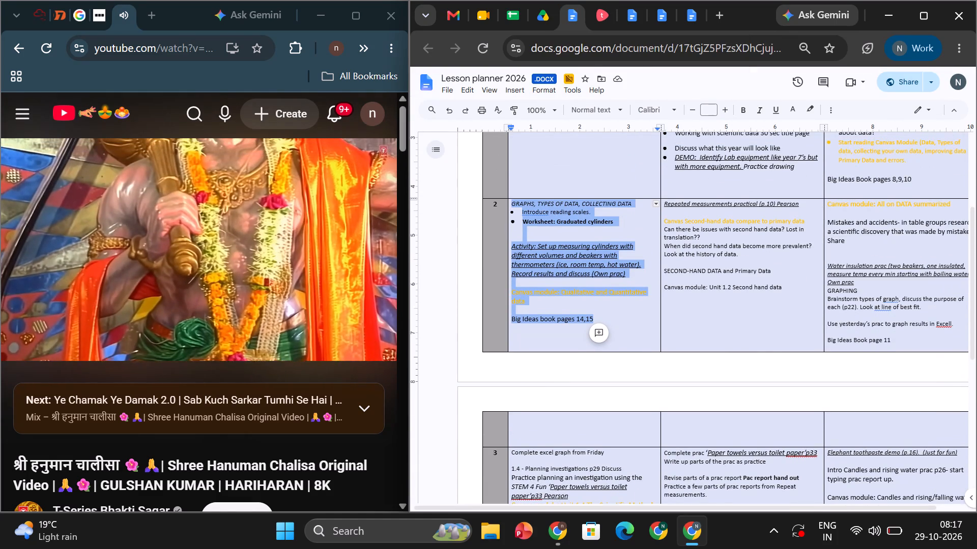
left_click_drag(792, 293, 683, 228)
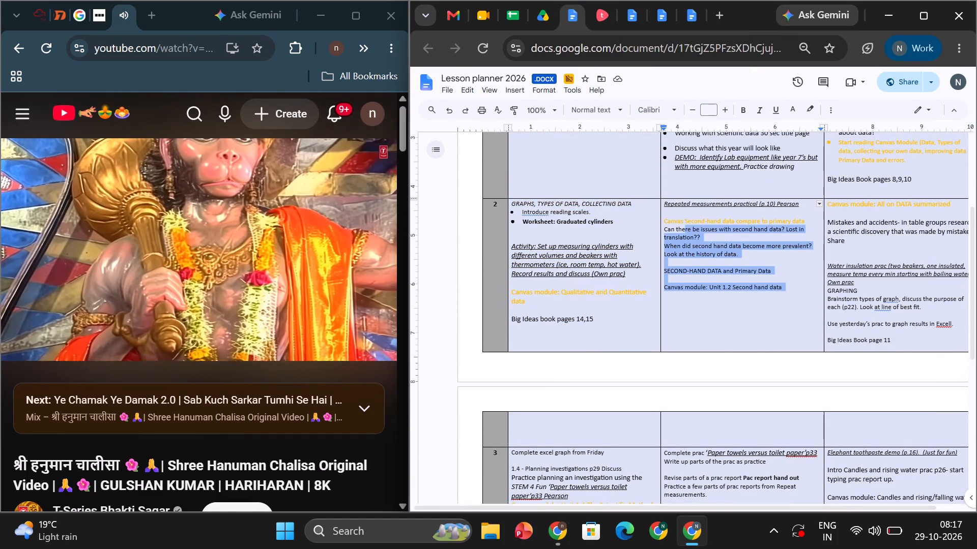
left_click_drag(683, 228, 662, 208)
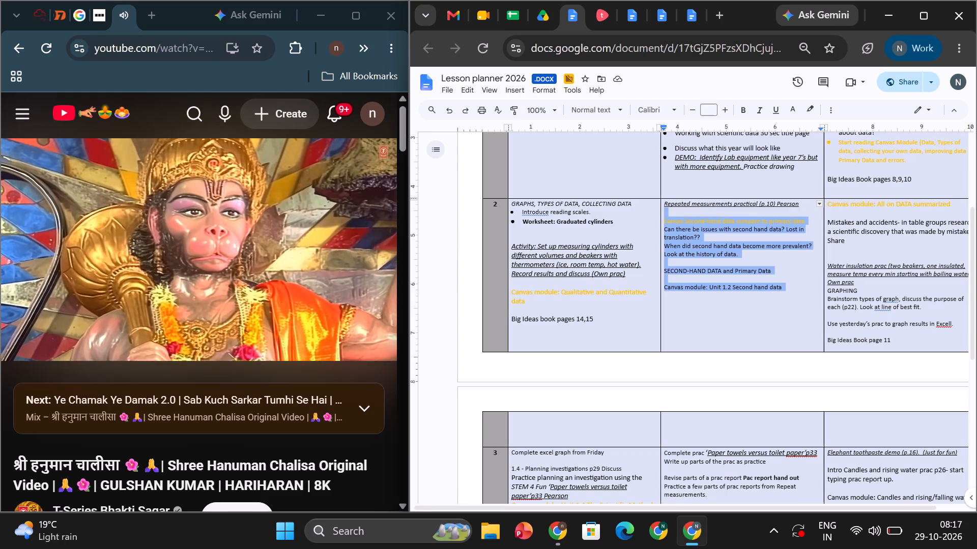
left_click_drag(662, 208, 664, 205)
key("ctrl+c")
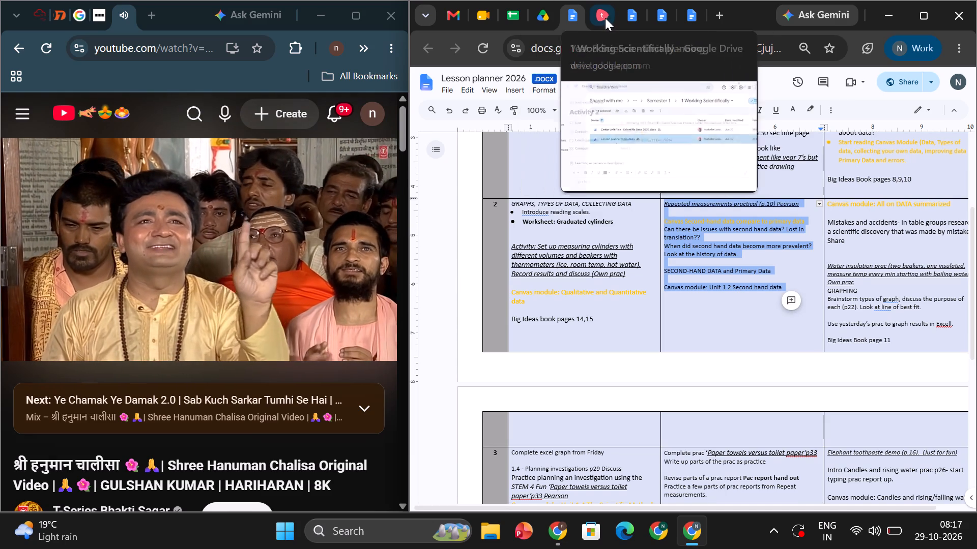
Paste the copied "Repeated measurements practical" lesson into the description of Week 2's Activity 2 in Toddle and save it.
left_click(601, 15)
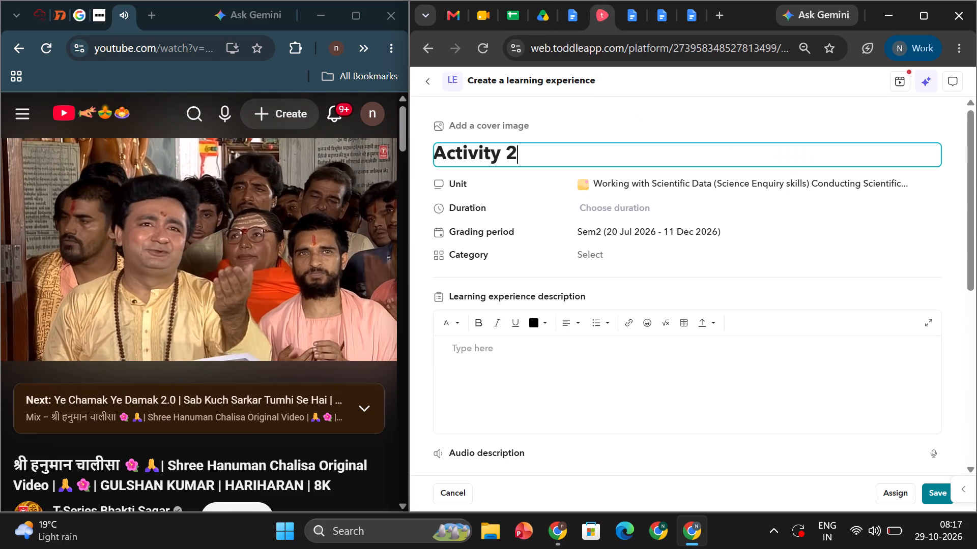
left_click(557, 346)
left_click(548, 374)
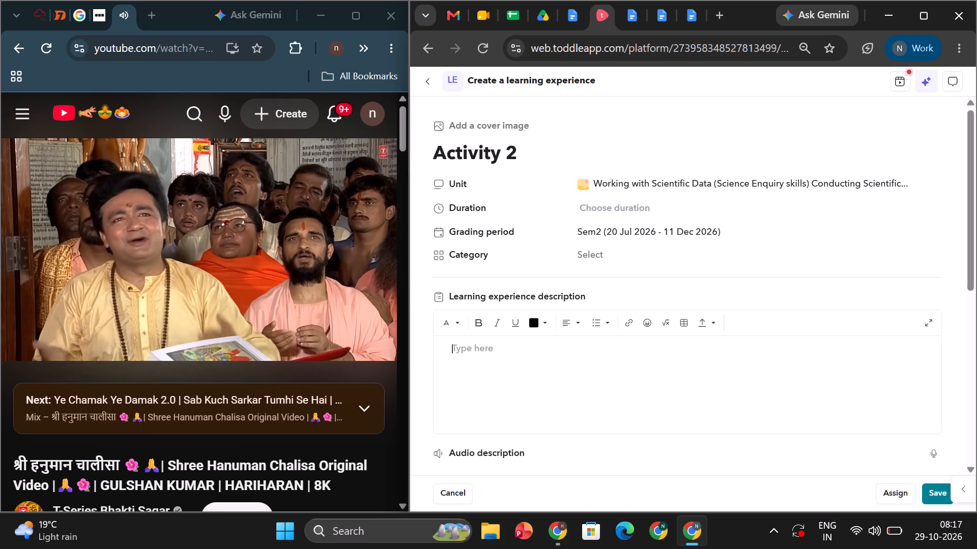
key("ctrl+v")
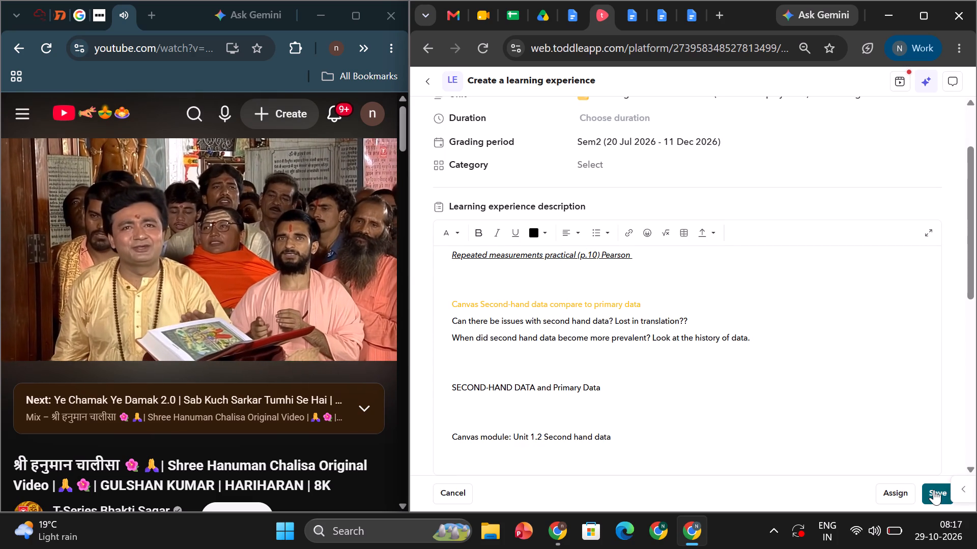
left_click(934, 490)
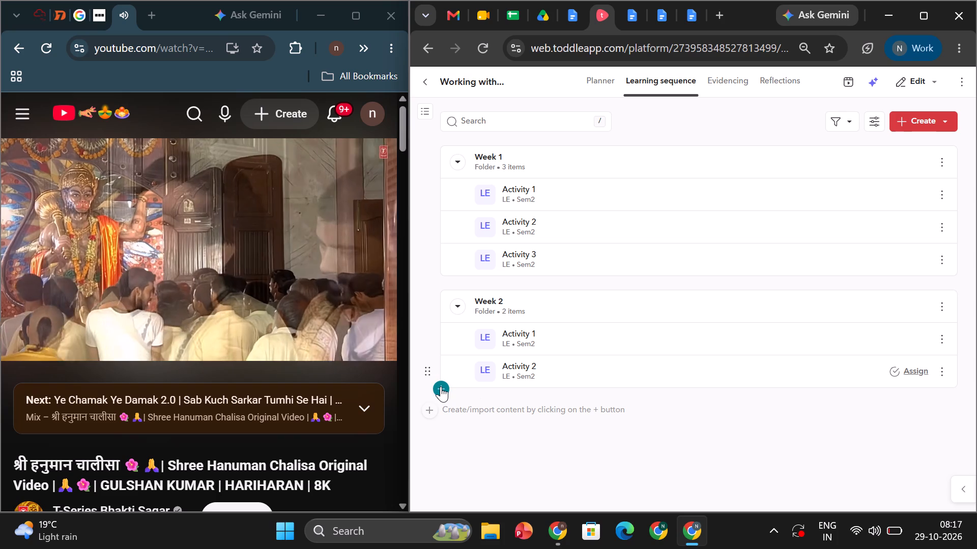
Start a learning experience under Activity 2 in the Week 2 folder, close its assistant and title it "Activity 3".
left_click(441, 386)
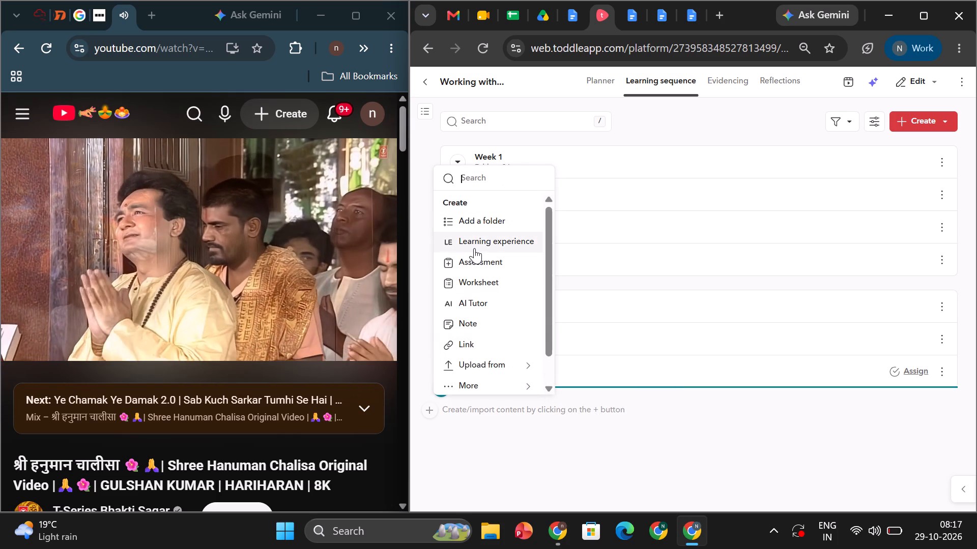
left_click(474, 247)
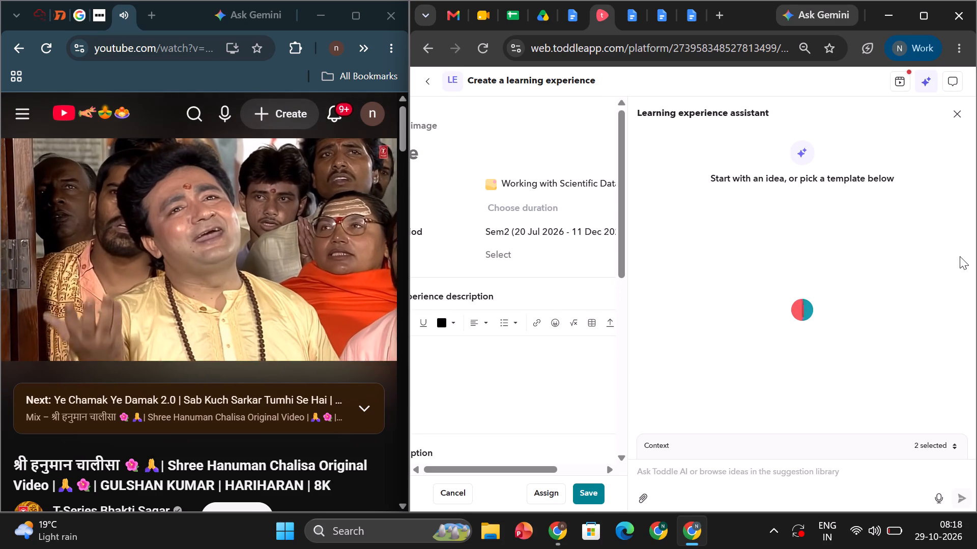
left_click(963, 121)
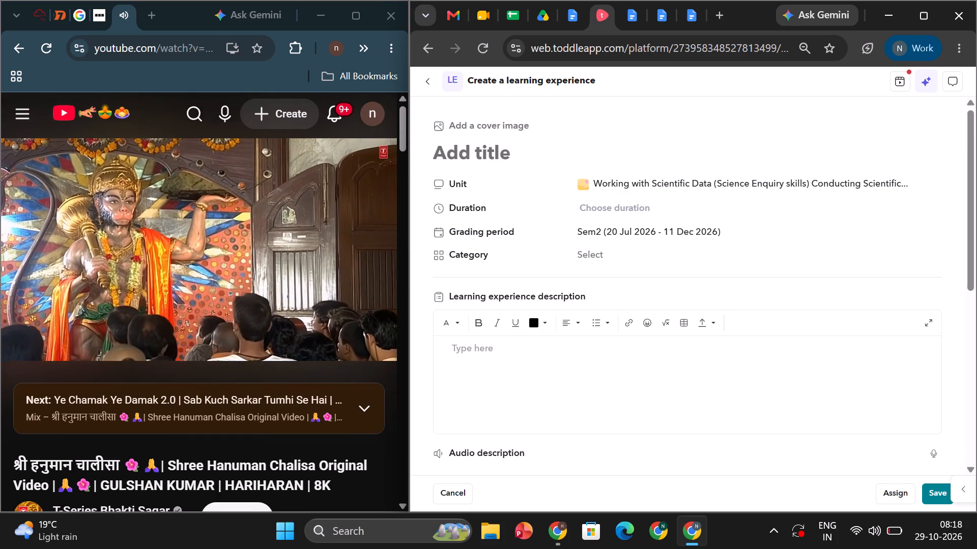
left_click(475, 155)
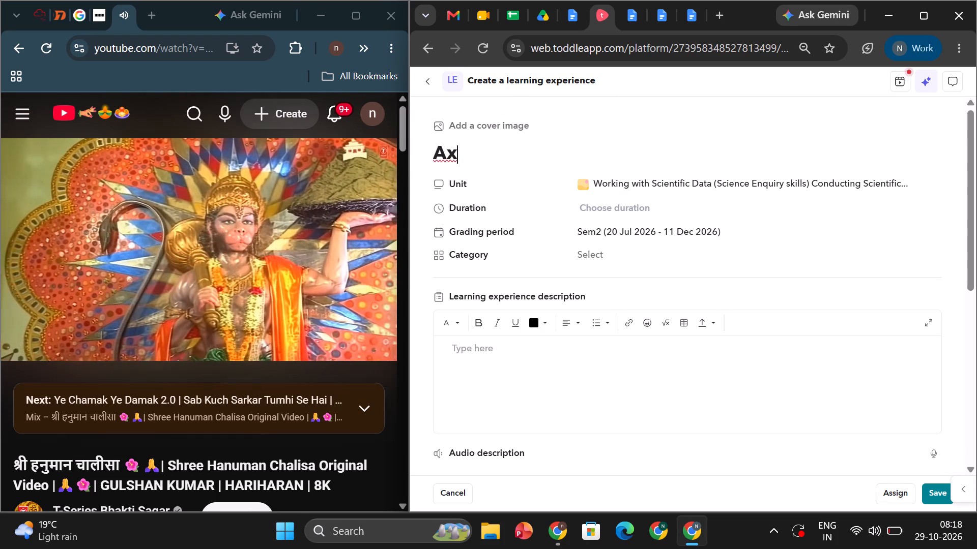
key("BackSpace")
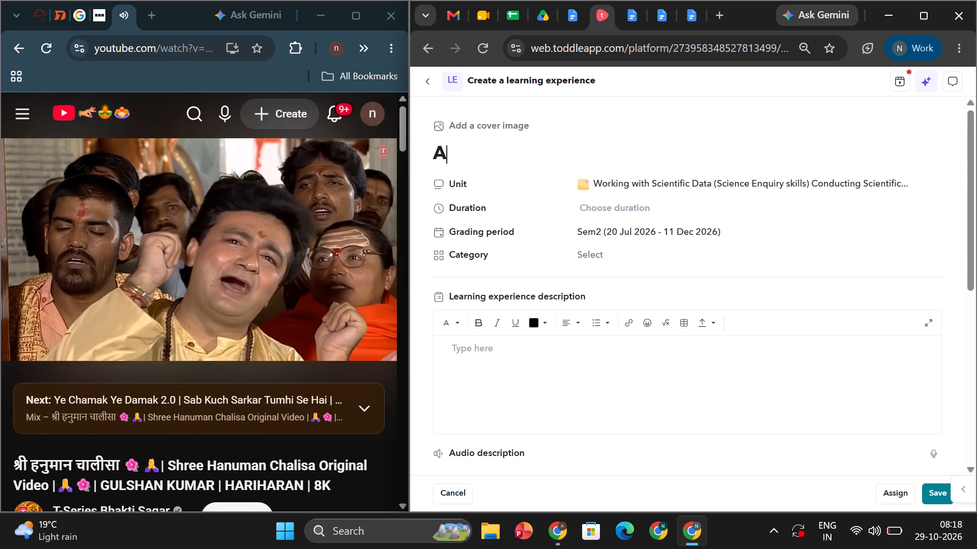
type("cti")
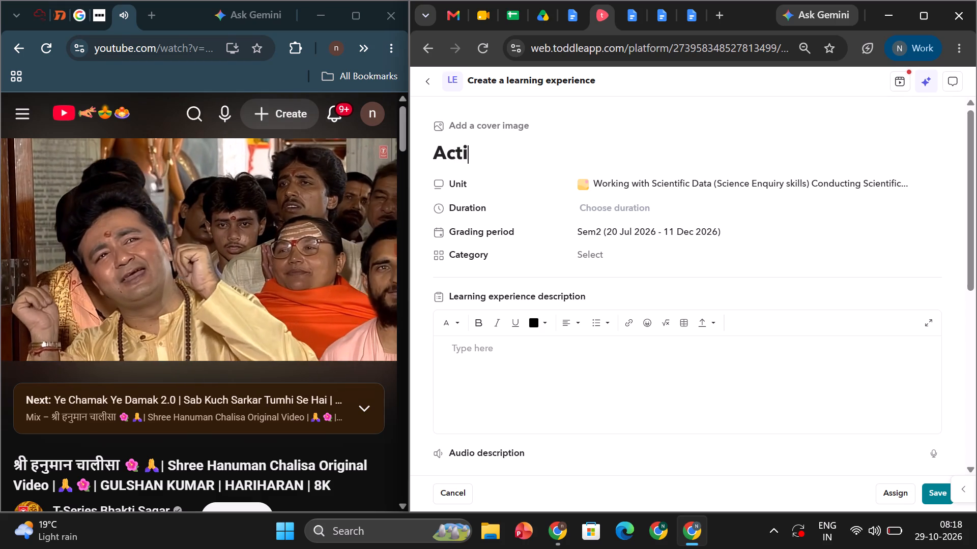
type("vity")
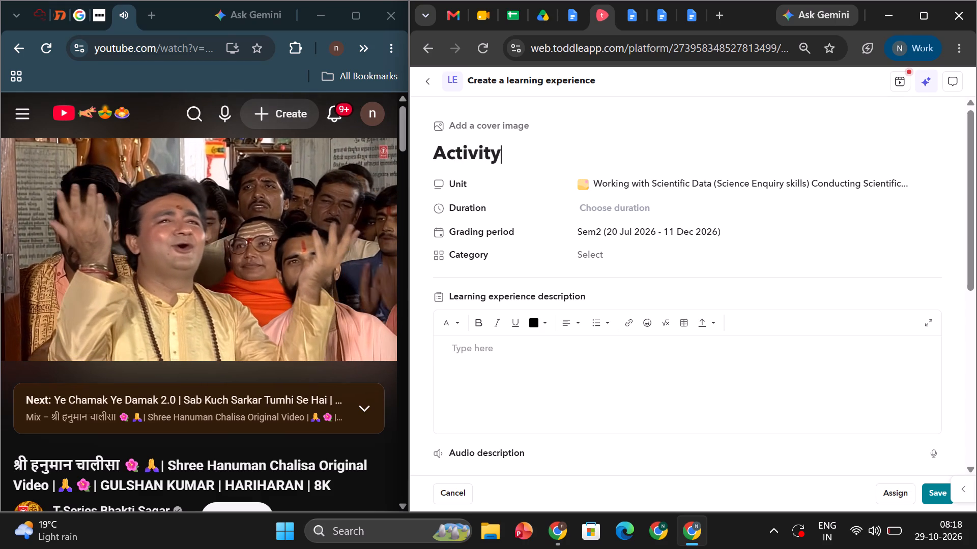
key("space")
key("3")
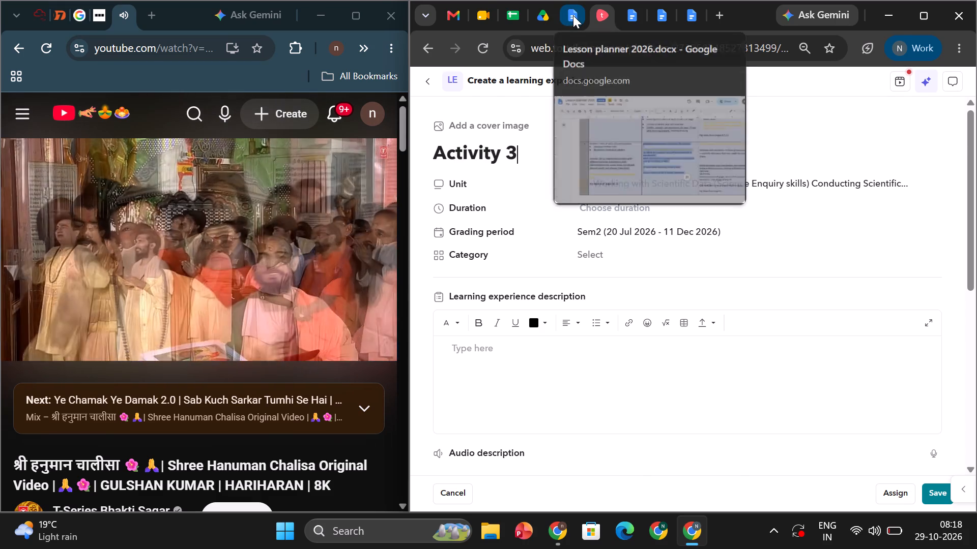
Copy Week 2's "Canvas module: All on DATA summarized" lesson, through "Big Ideas Book page 11", from Lesson planner 2026.
left_click(573, 15)
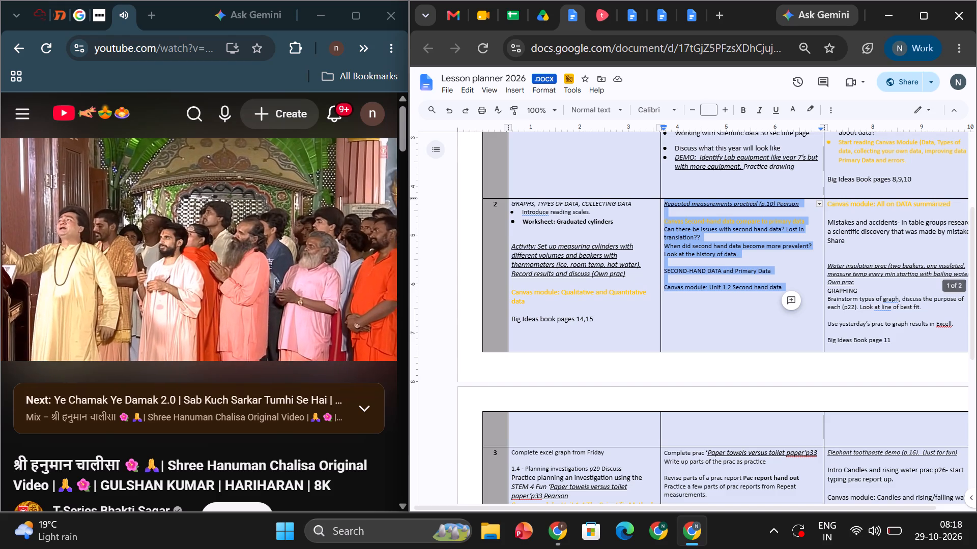
left_click_drag(897, 339, 839, 301)
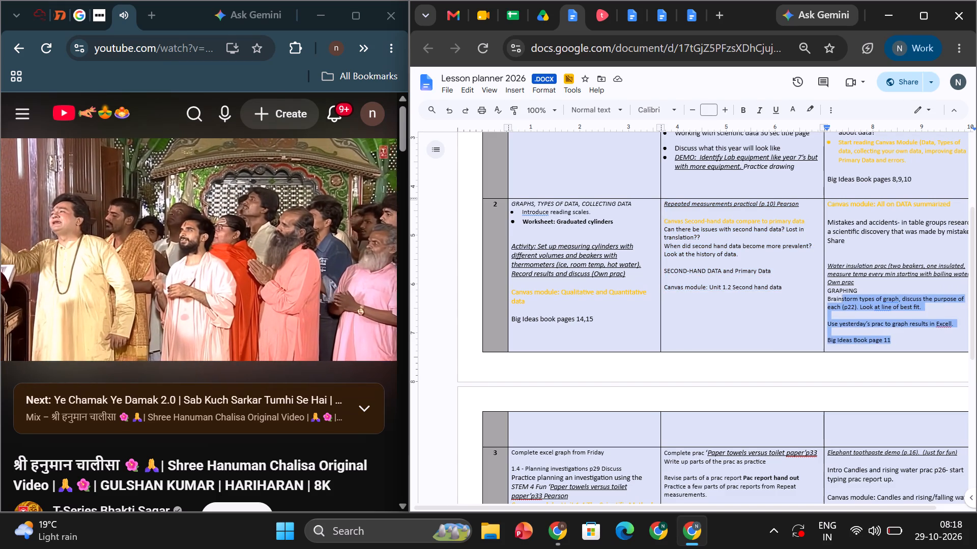
left_click_drag(839, 301, 827, 212)
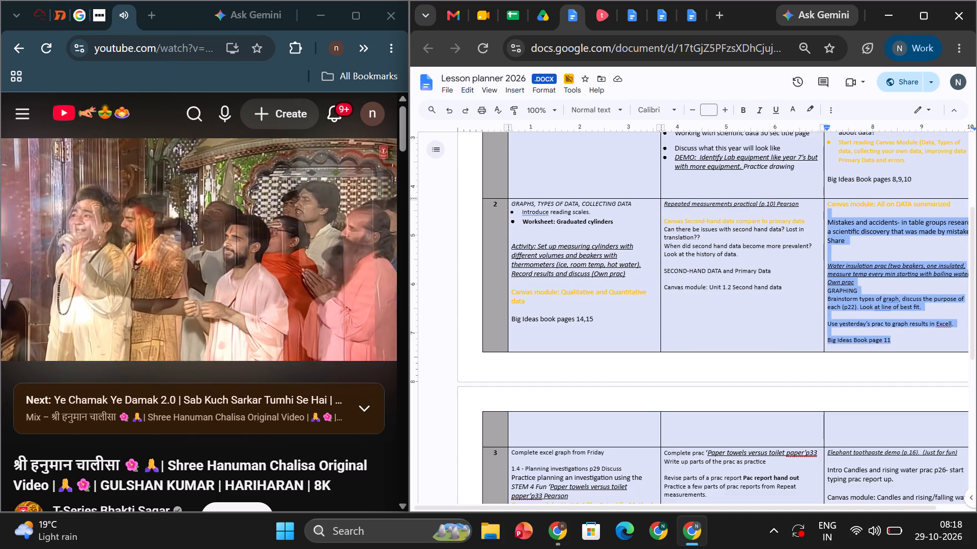
left_click_drag(827, 212, 828, 204)
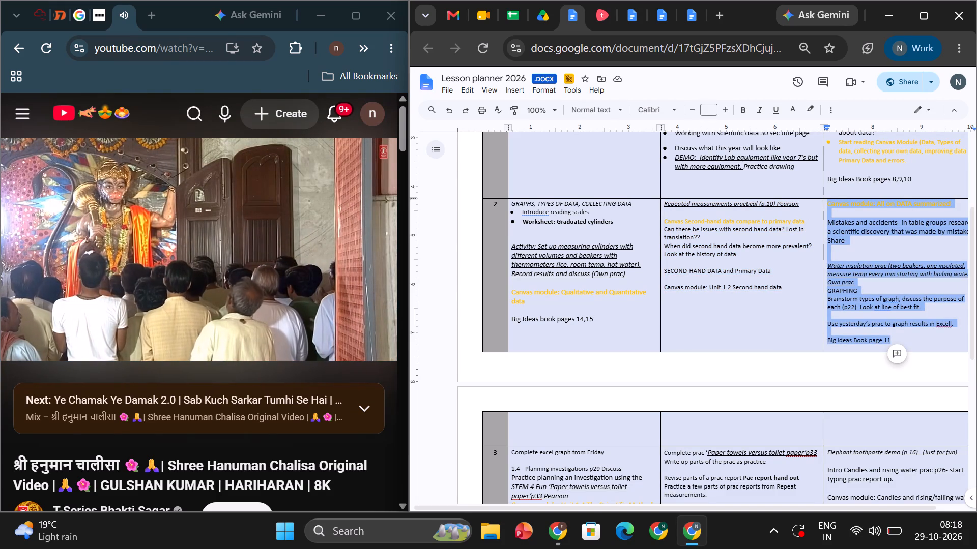
key("ctrl+c")
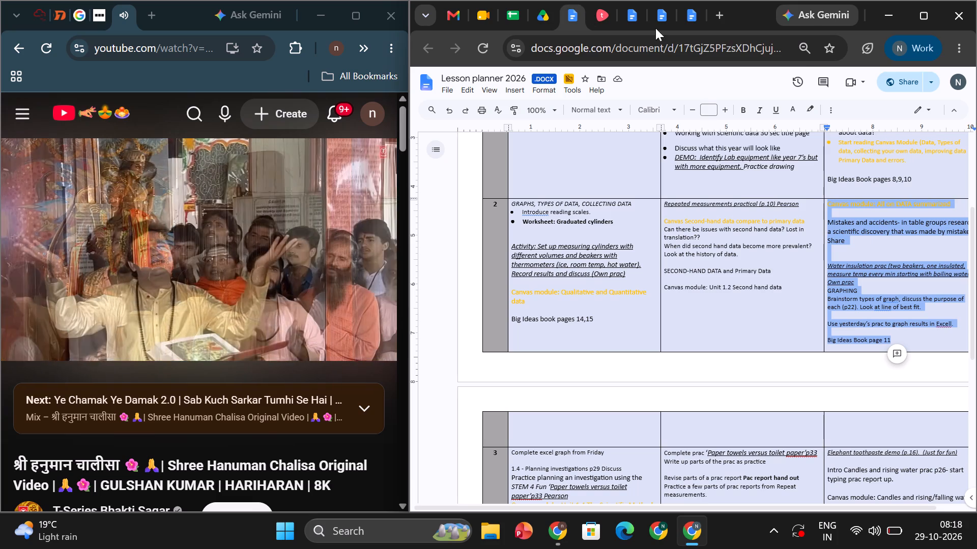
Paste the copied "Canvas module: All on DATA summarized" lesson into the description of Week 2's Activity 3 in Toddle.
left_click(596, 9)
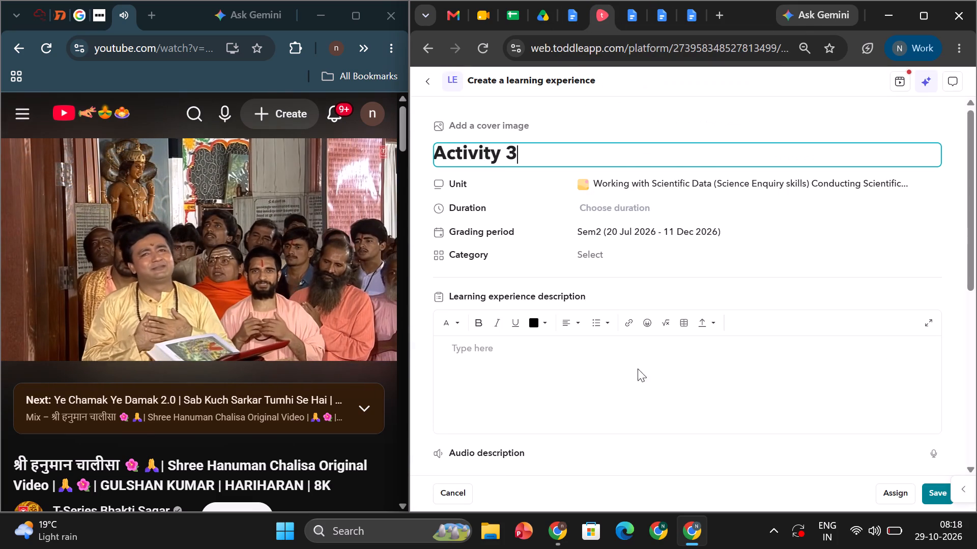
scroll(633, 382, "down", 1)
left_click(515, 315)
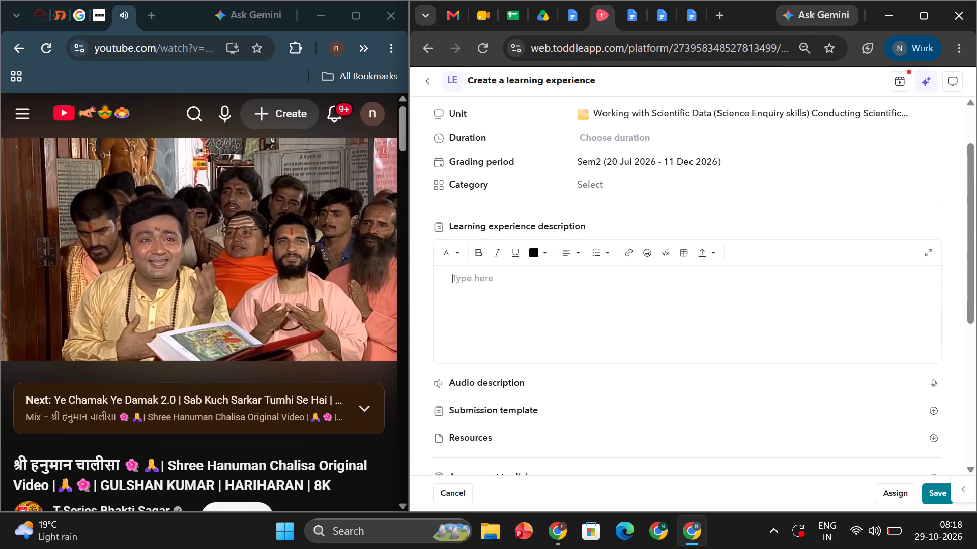
key("ctrl+v")
Remove the surplus blank lines throughout Activity 3's pasted description, including the one above "Canvas module: All on DATA summarized", and save the learning experience.
scroll(460, 289, "down", 1)
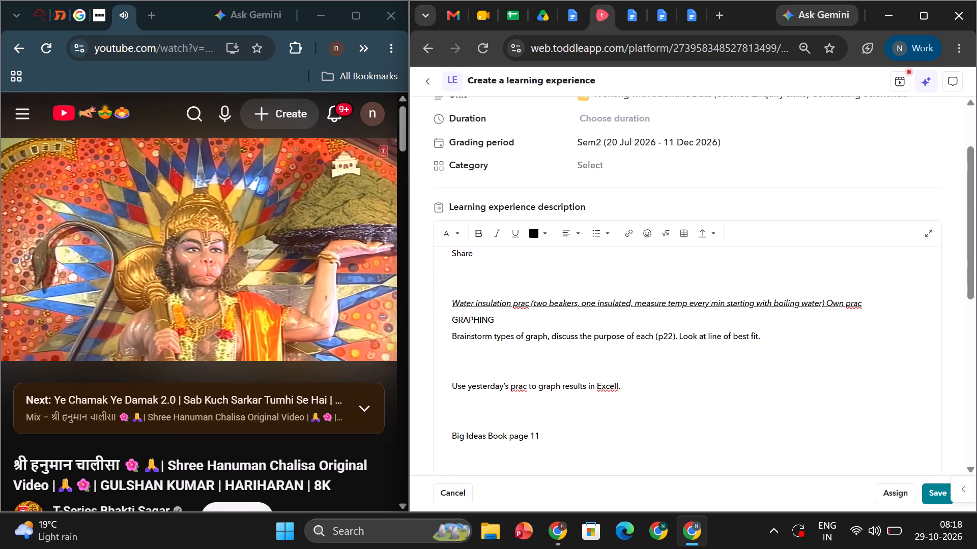
key("BackSpace")
key("Up")
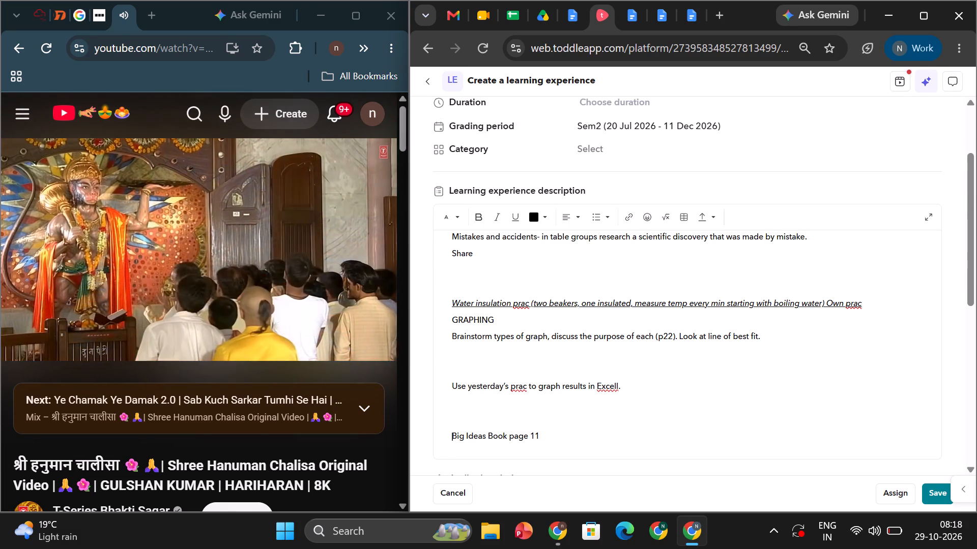
key("Up")
key("BackSpace")
key("Up")
key("Up")
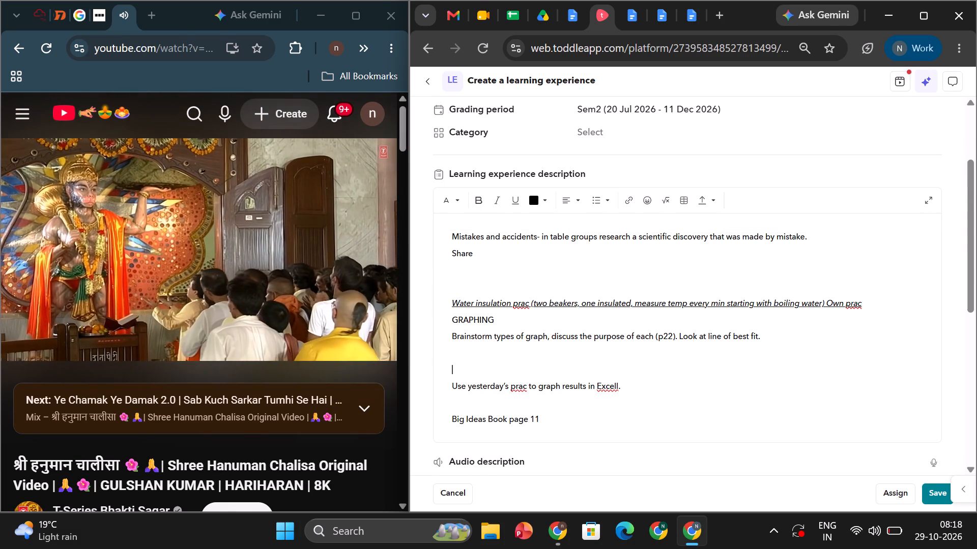
key("BackSpace")
key("Up")
key("Up")
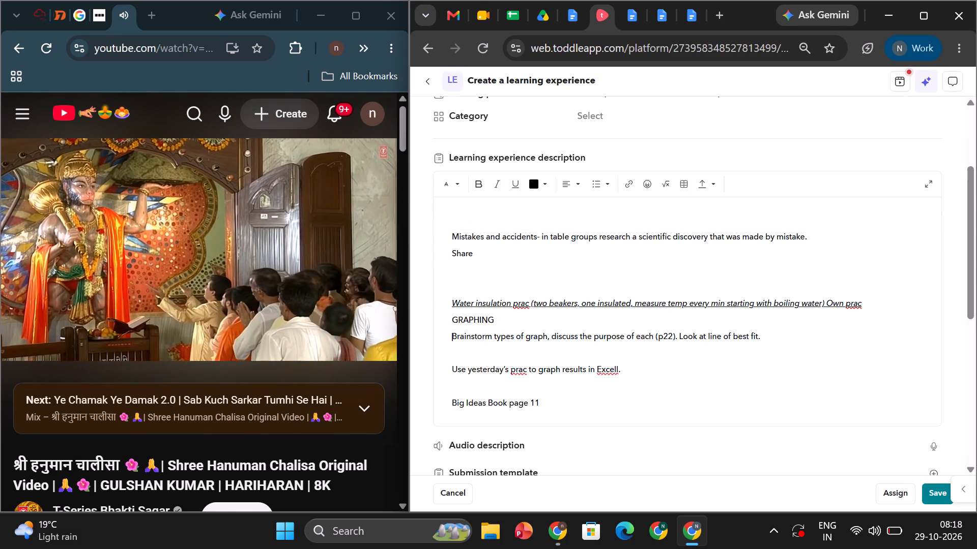
key("Up")
key("Up")
key("BackSpace")
key("Up")
key("Up")
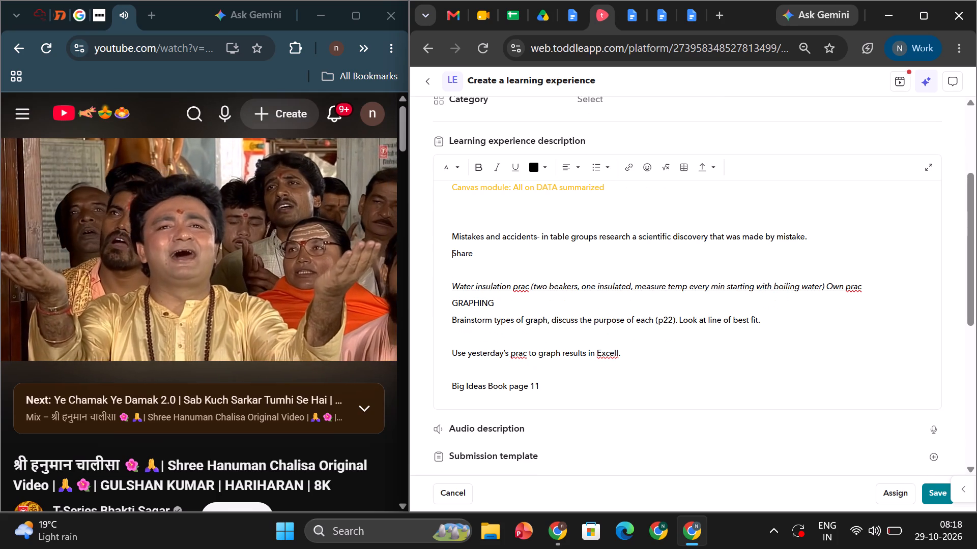
key("Up")
key("BackSpace")
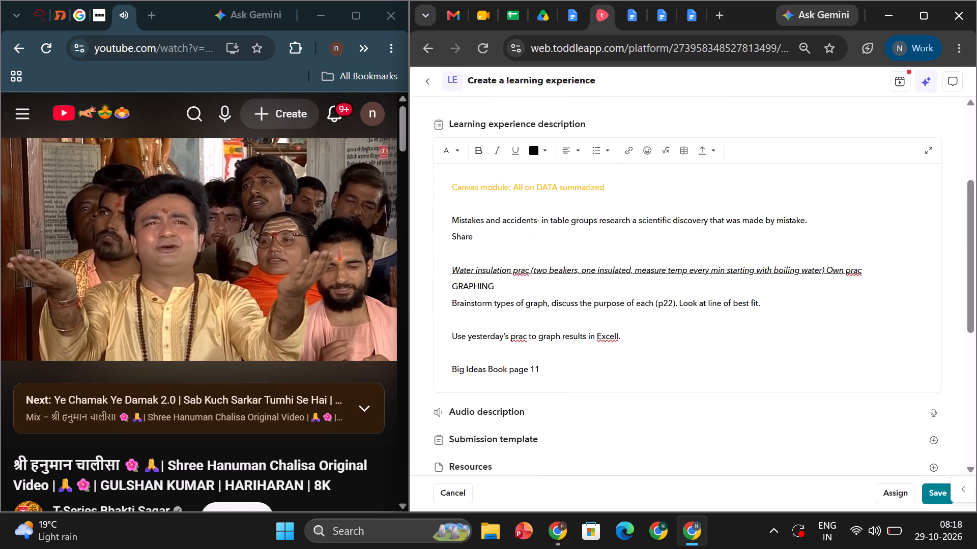
scroll(460, 289, "up", 2)
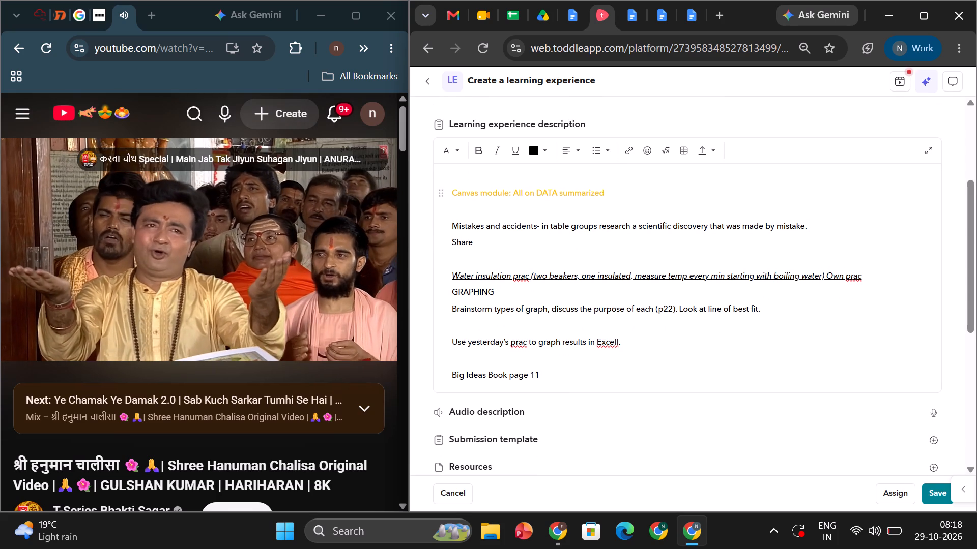
left_click(488, 175)
key("BackSpace")
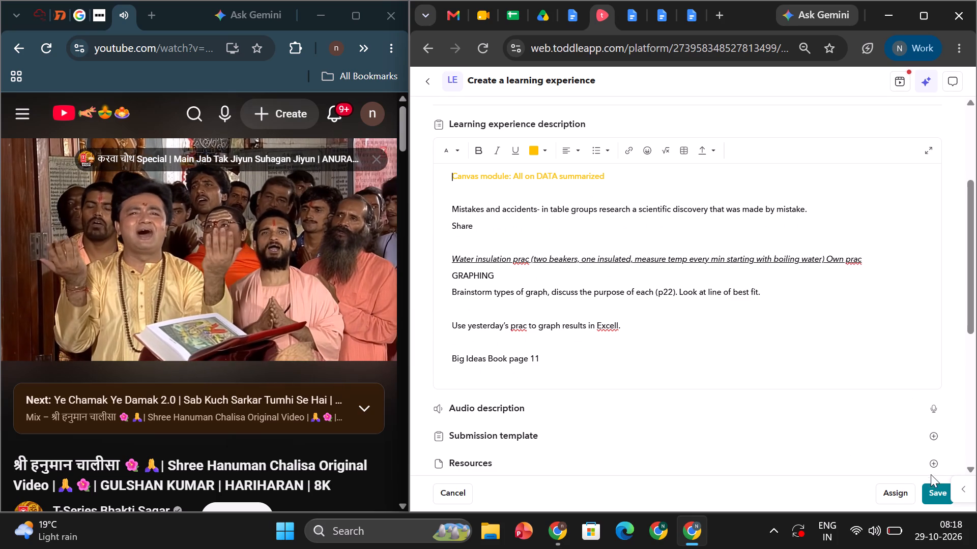
left_click(937, 497)
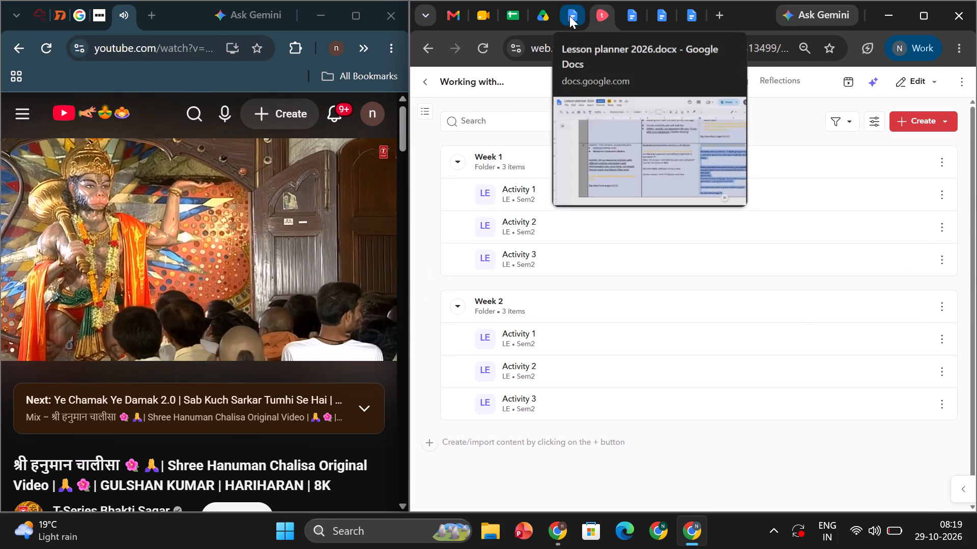
Examine the Week 3 row and the weeks after it in Lesson planner 2026.
left_click(570, 14)
scroll(759, 317, "left", 2)
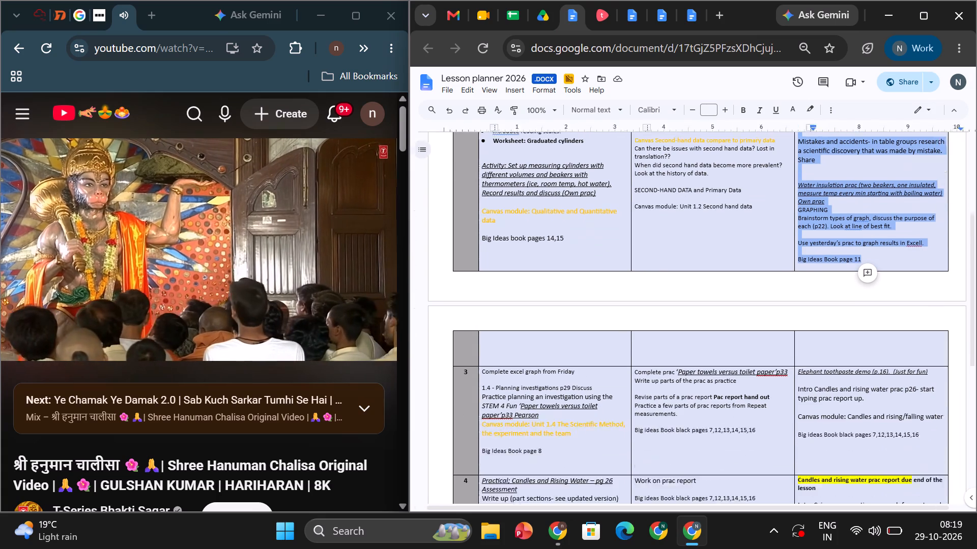
scroll(759, 317, "right", 2)
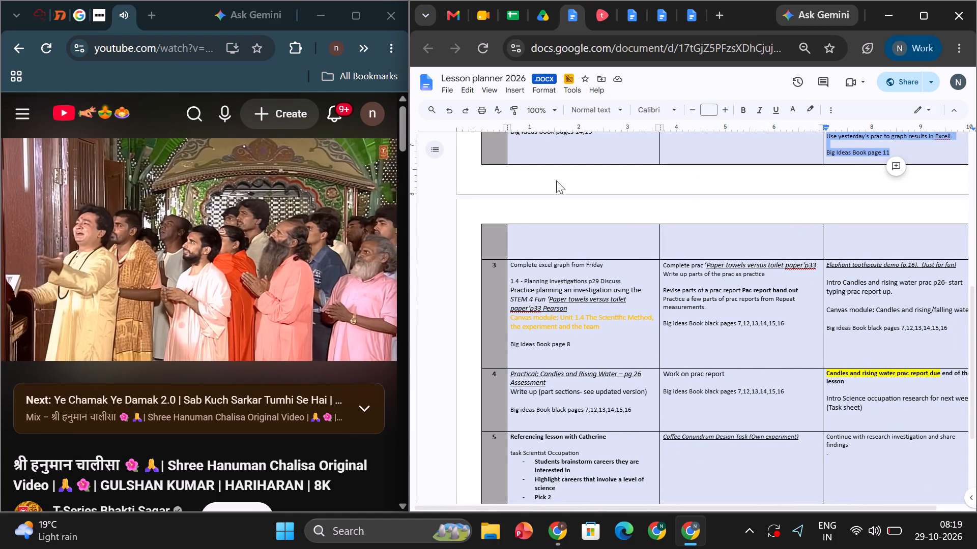
scroll(637, 286, "down", 9)
scroll(637, 286, "up", 2)
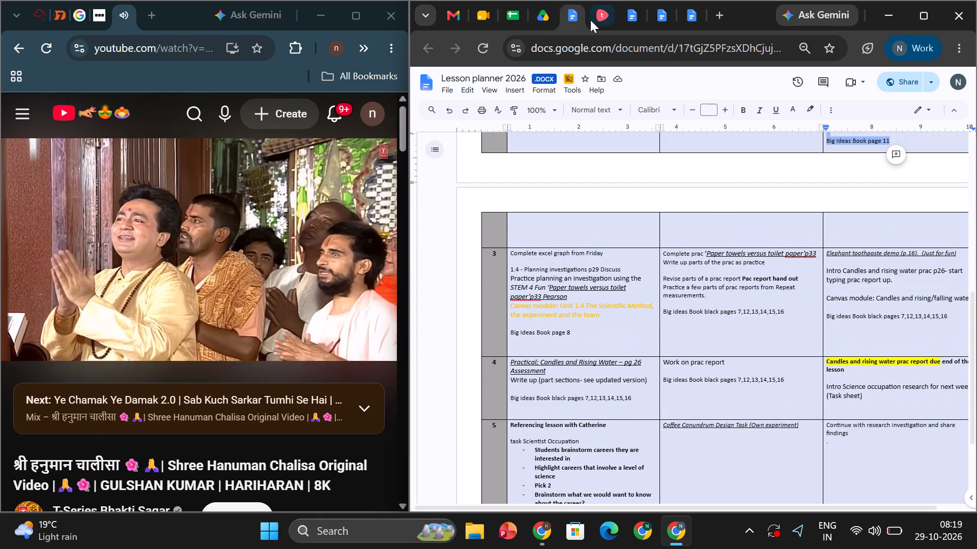
Create a folder named "Week 3" below the Week 2 folder in Toddle's learning sequence.
left_click(597, 19)
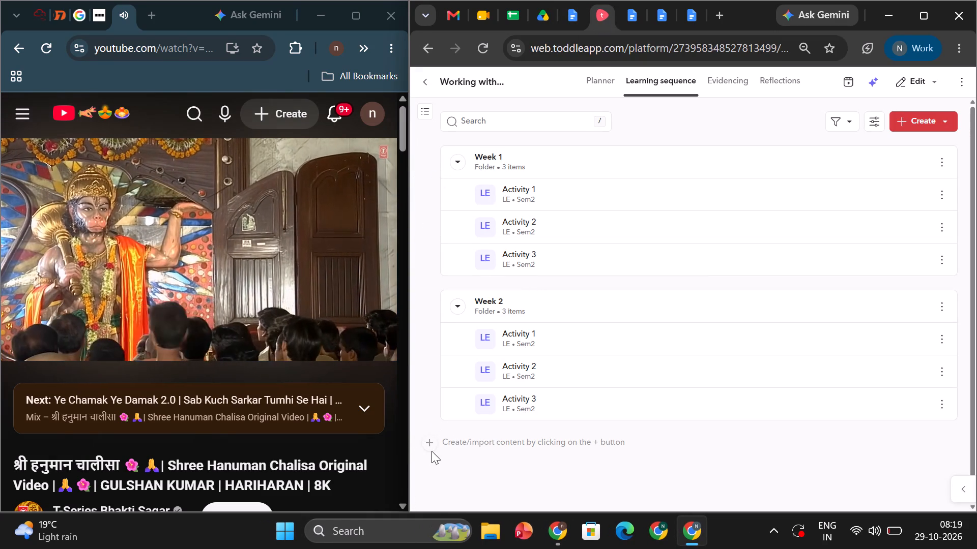
left_click(434, 441)
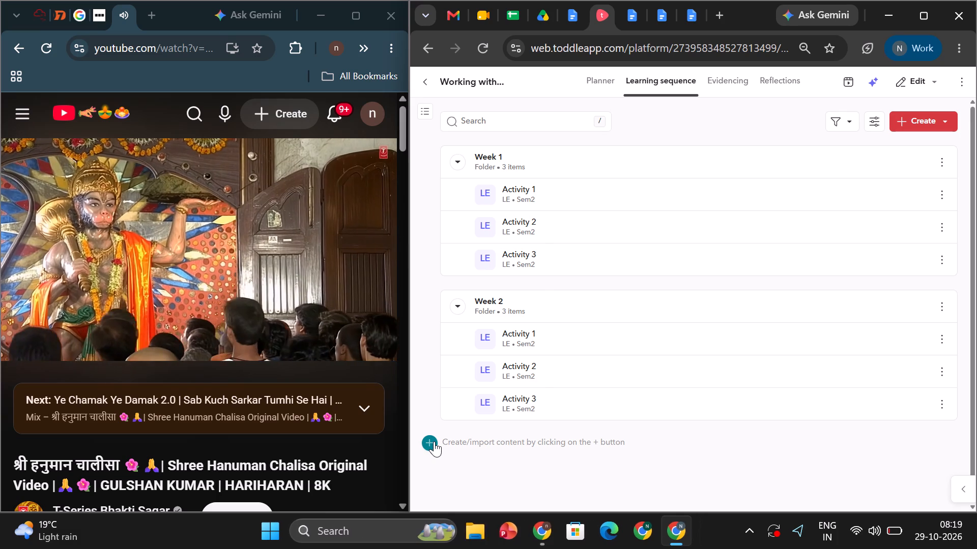
left_click(468, 257)
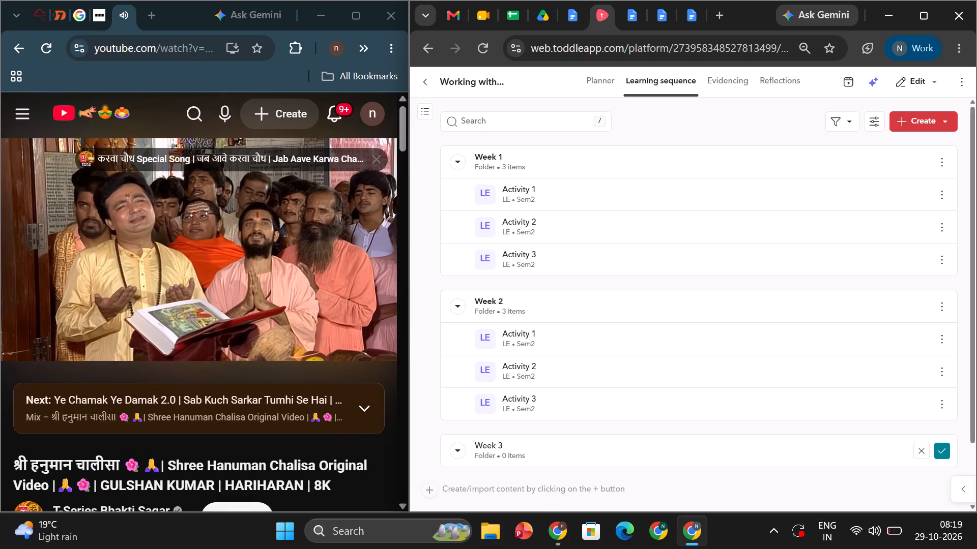
key("Return")
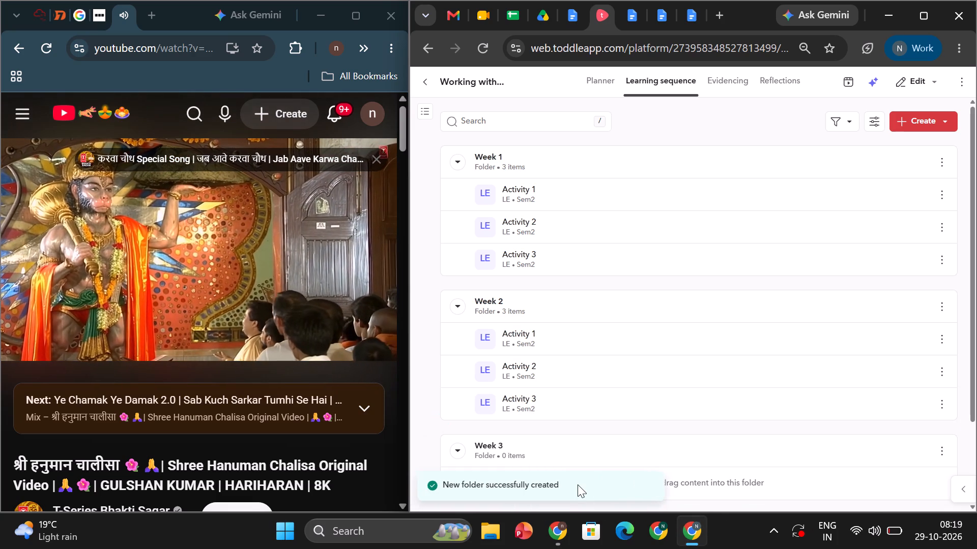
Start a learning experience inside the Week 3 folder and close its assistant.
scroll(578, 484, "down", 3)
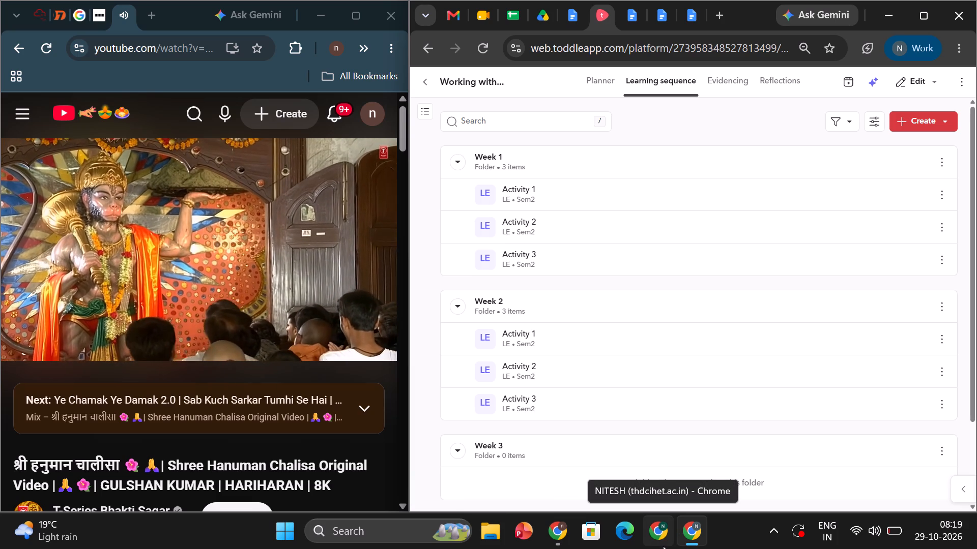
scroll(483, 482, "down", 2)
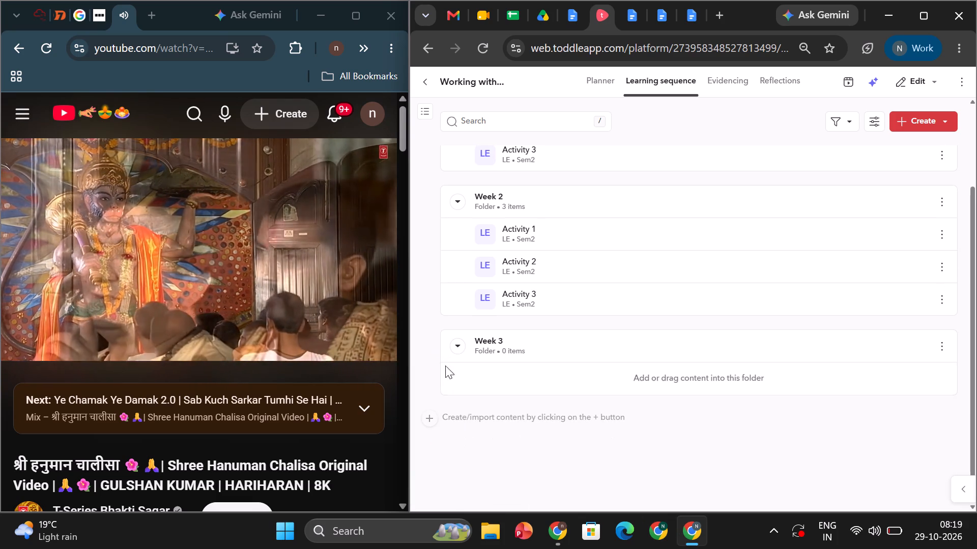
left_click(468, 371)
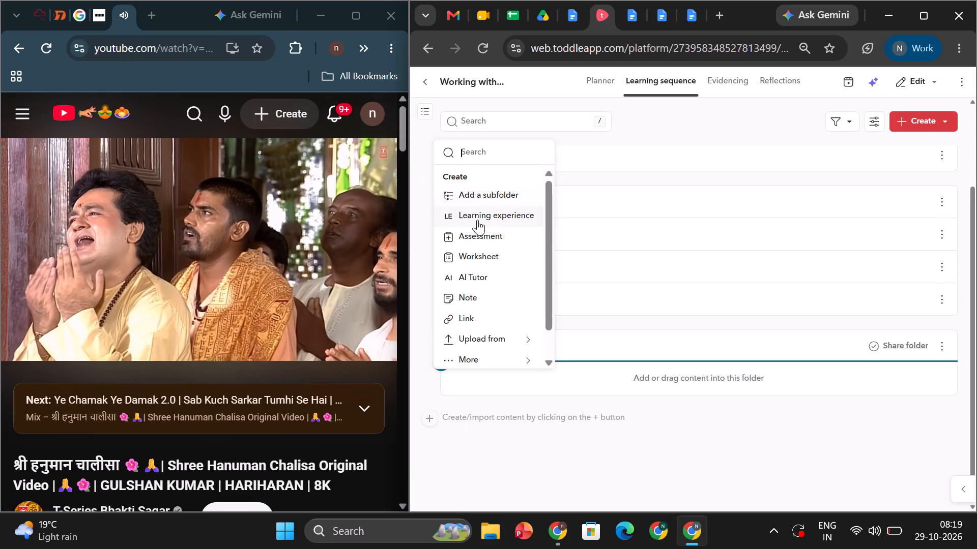
left_click(477, 220)
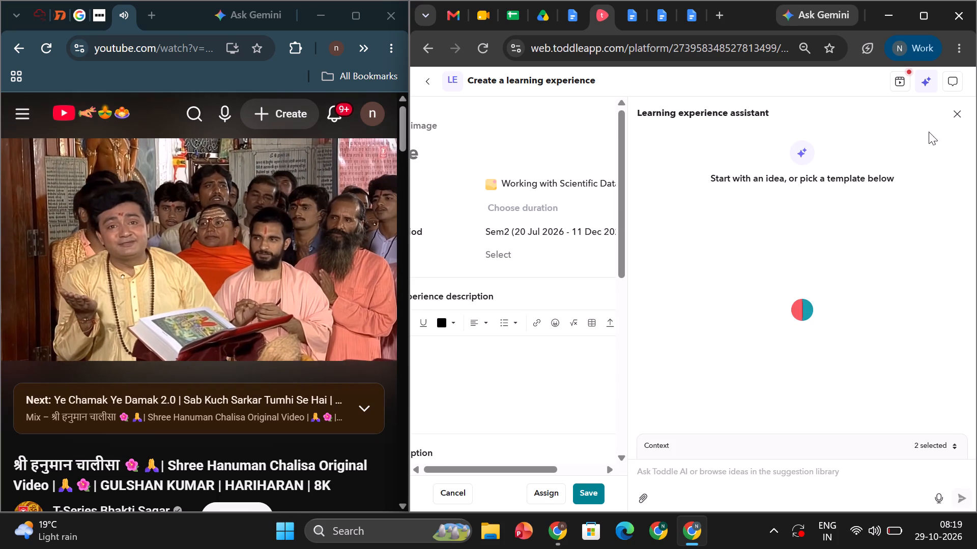
left_click(955, 114)
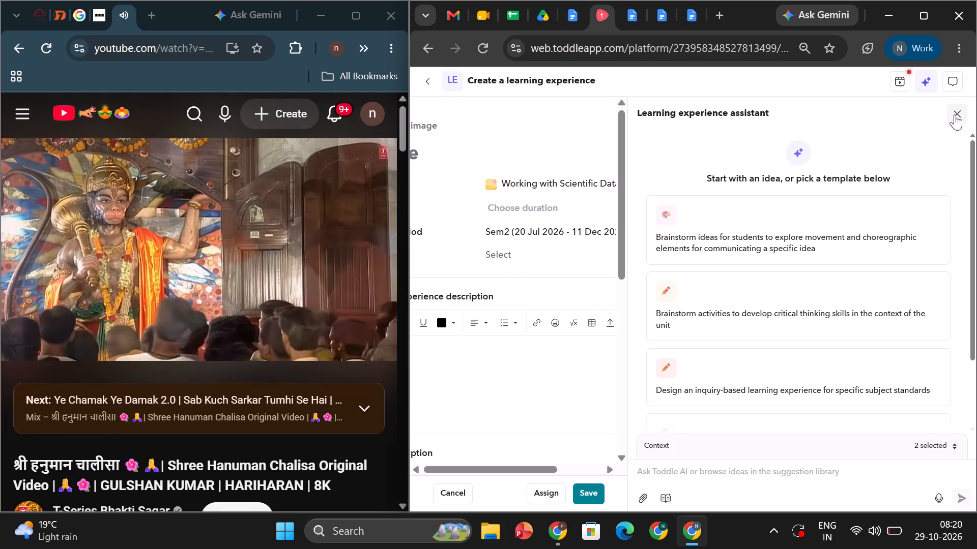
Pause the Shree Hanuman Chalisa video on YouTube.
left_click(291, 239)
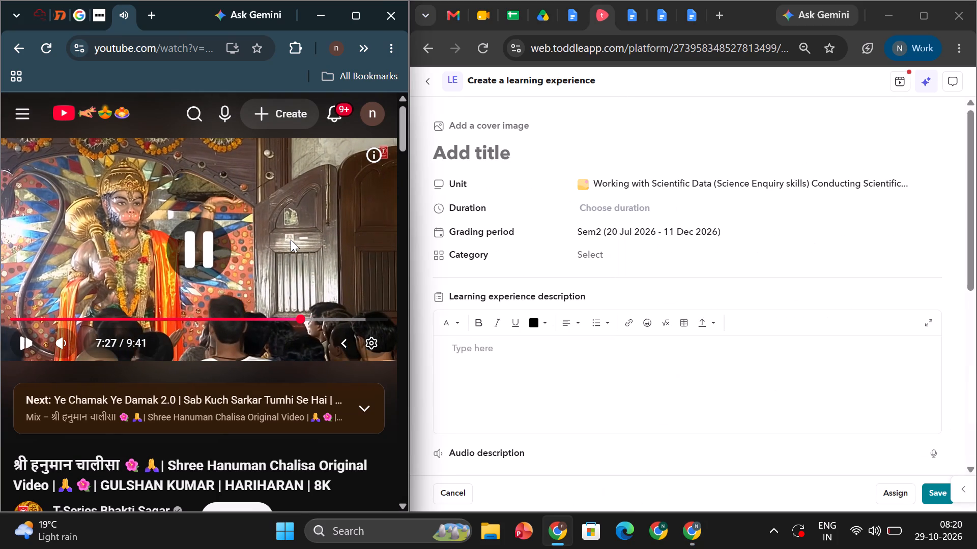
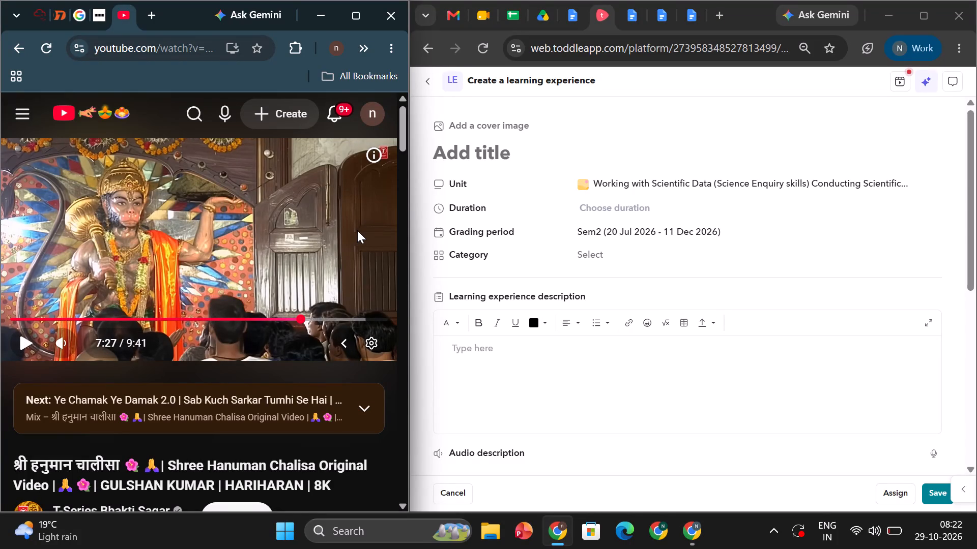
Resume the Shree Hanuman Chalisa video on YouTube.
left_click(889, 10)
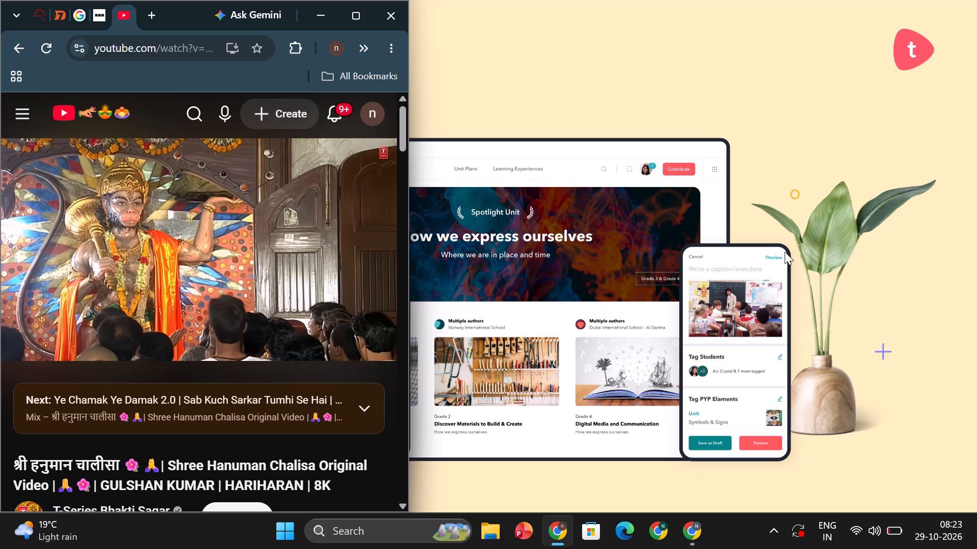
left_click(259, 219)
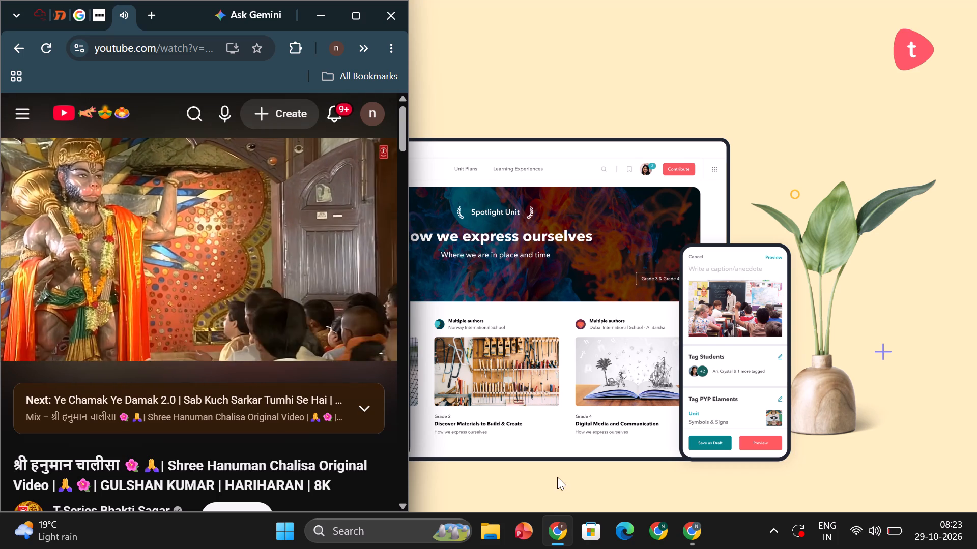
Return to Toddle, title the new Week 3 learning experience "Activity" and save it.
left_click(683, 531)
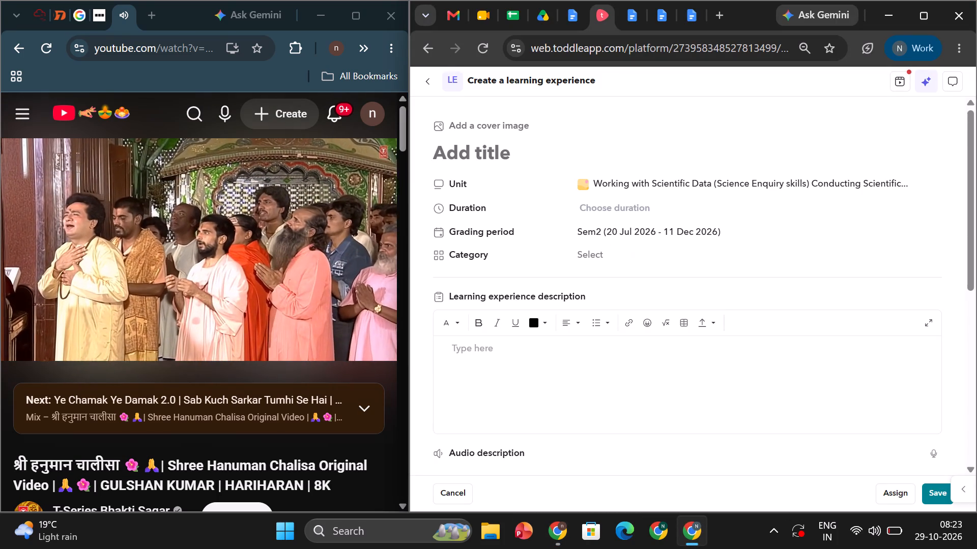
left_click(483, 162)
left_click(462, 149)
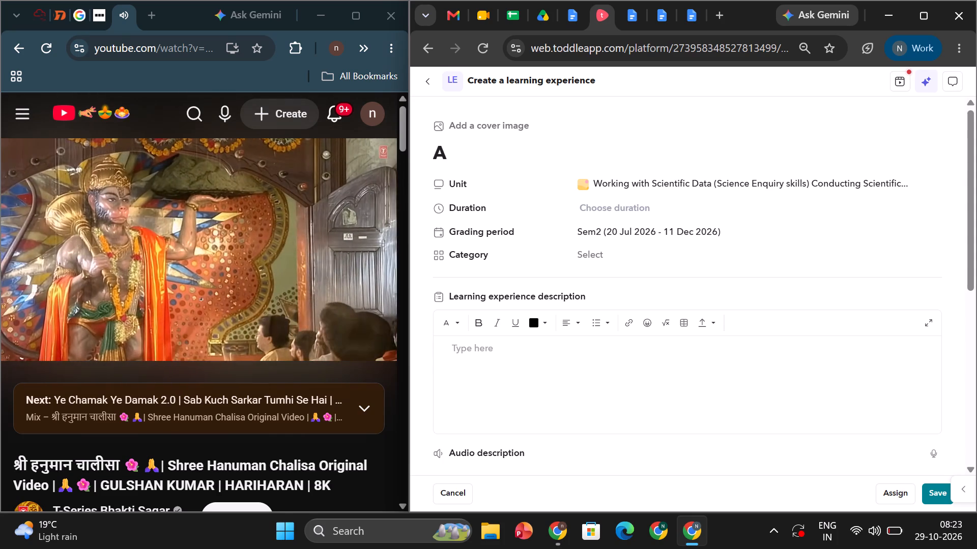
type("cti")
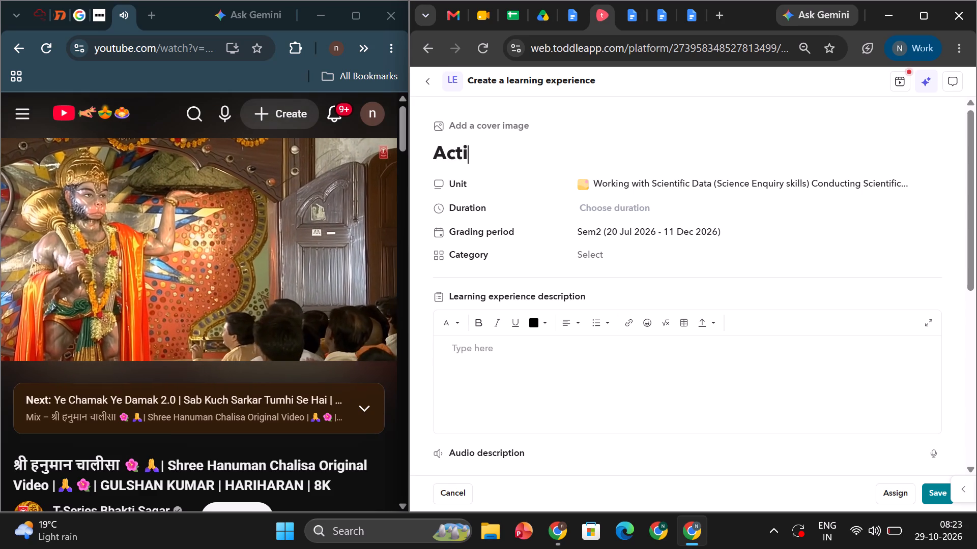
key("v")
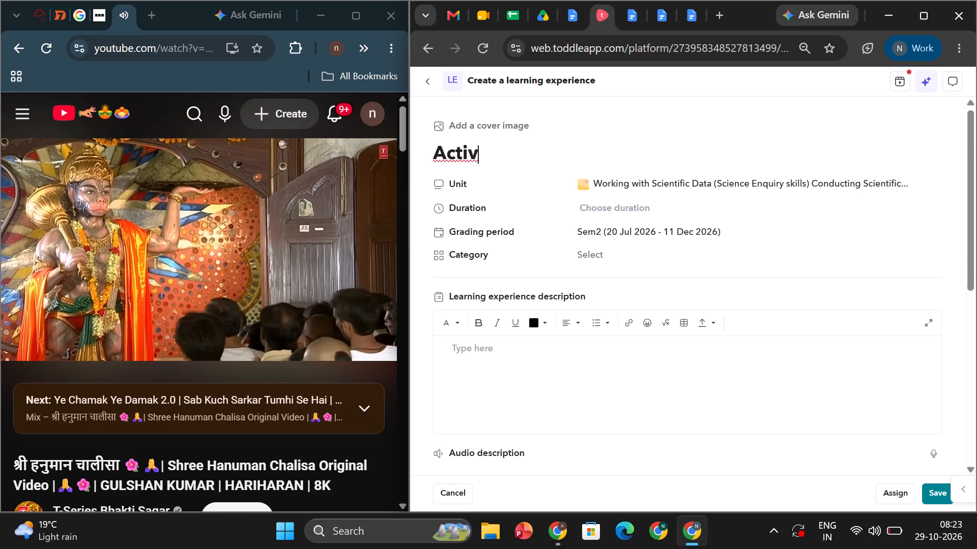
type("ity")
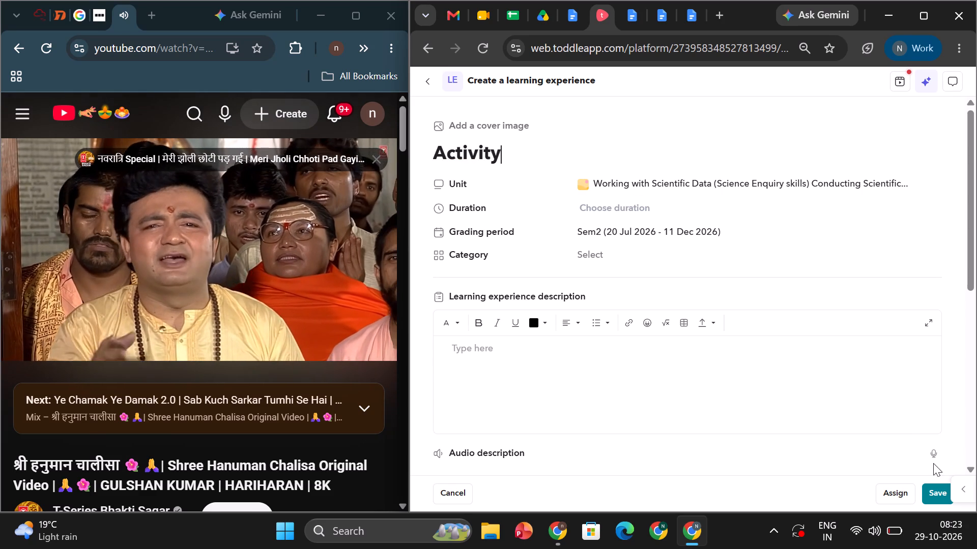
left_click(934, 493)
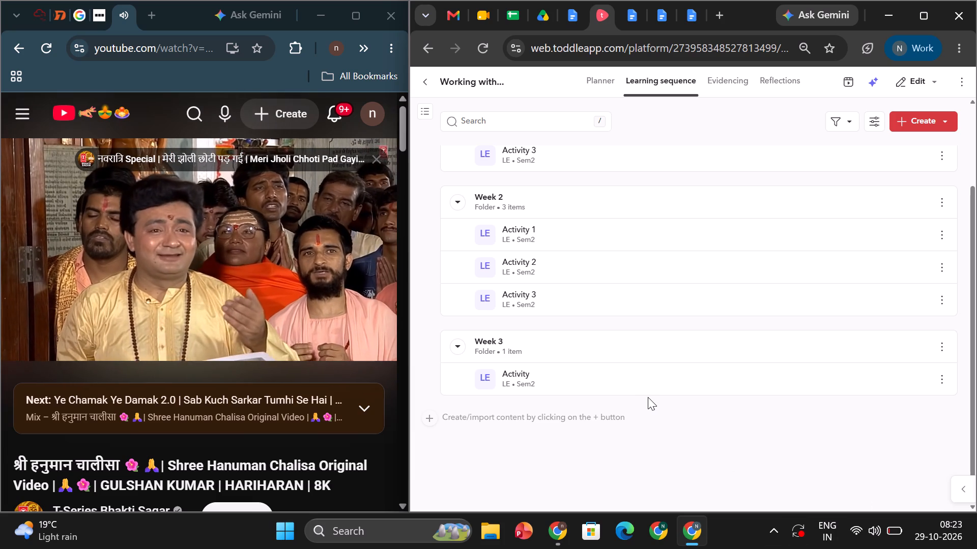
Reopen the Week 3 learning experience, close its assistant and change the title to "Activity 1".
left_click(616, 381)
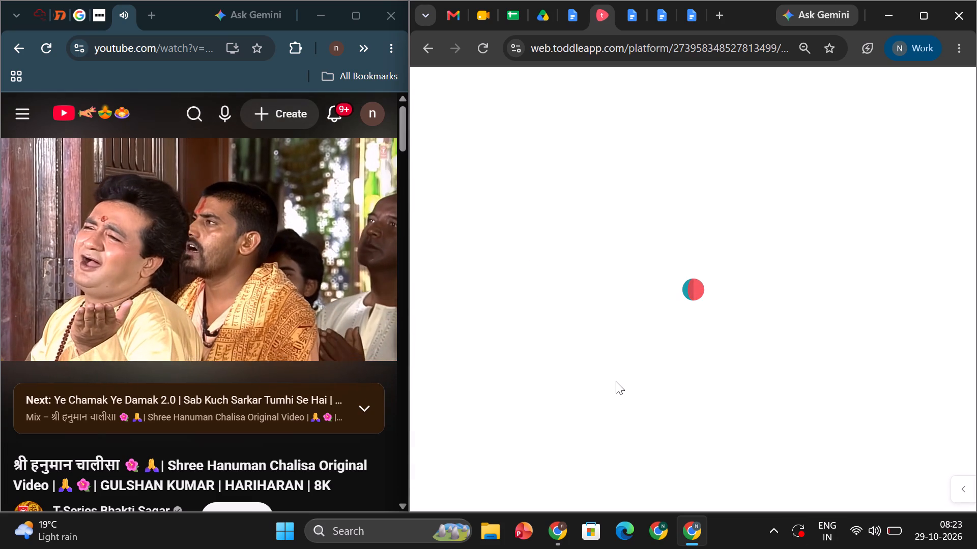
left_click(159, 271)
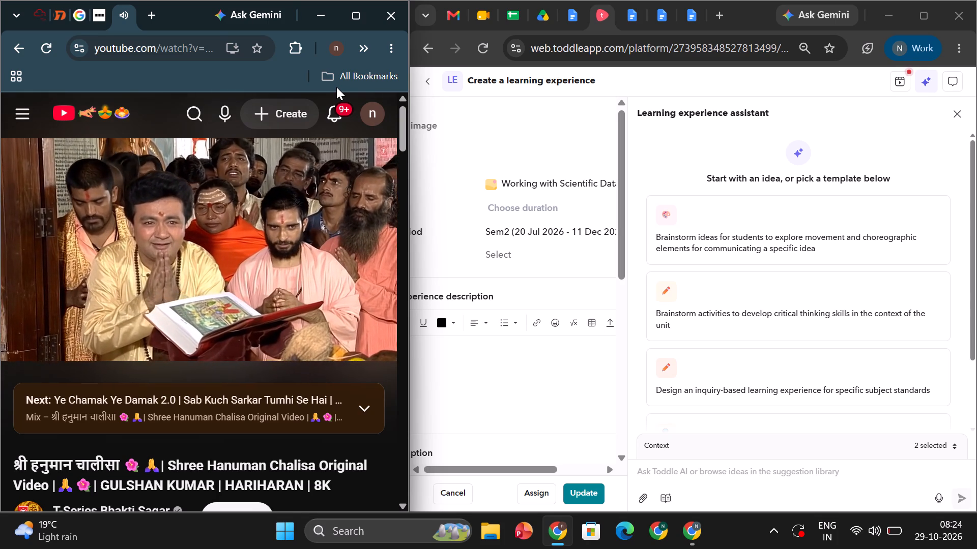
left_click(955, 124)
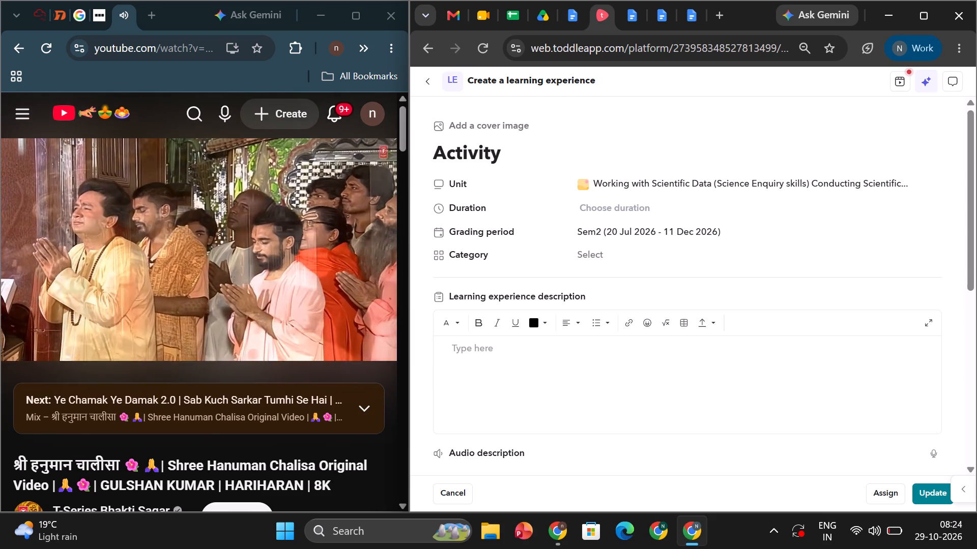
left_click(561, 154)
key("space")
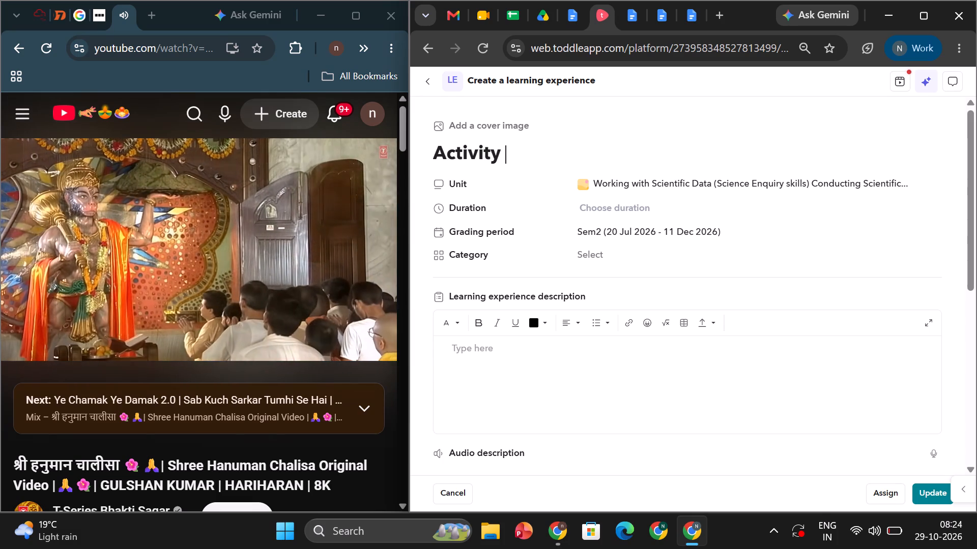
type("1")
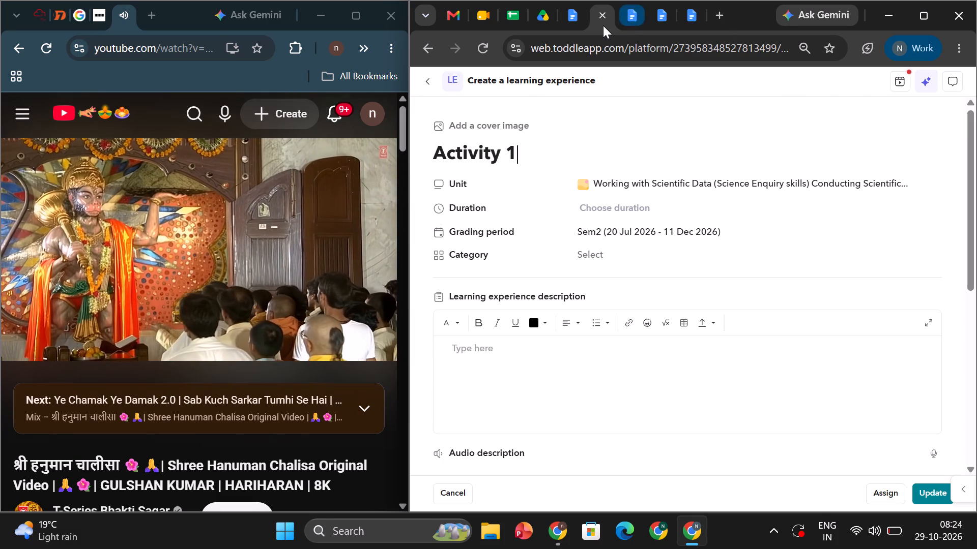
Copy the first lesson cell of the Week 3 row in Lesson planner 2026 into Activity 1's description in Toddle.
left_click(573, 14)
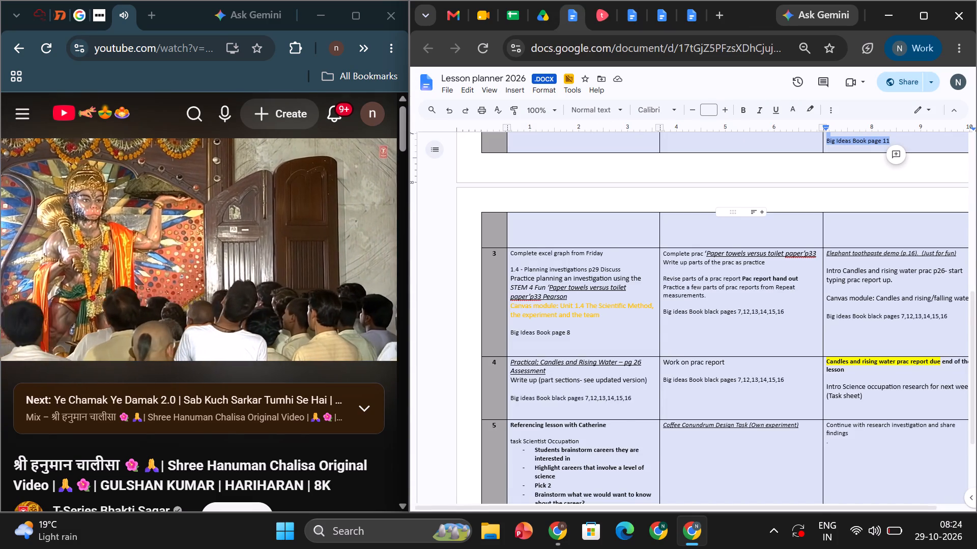
scroll(697, 243, "down", 1)
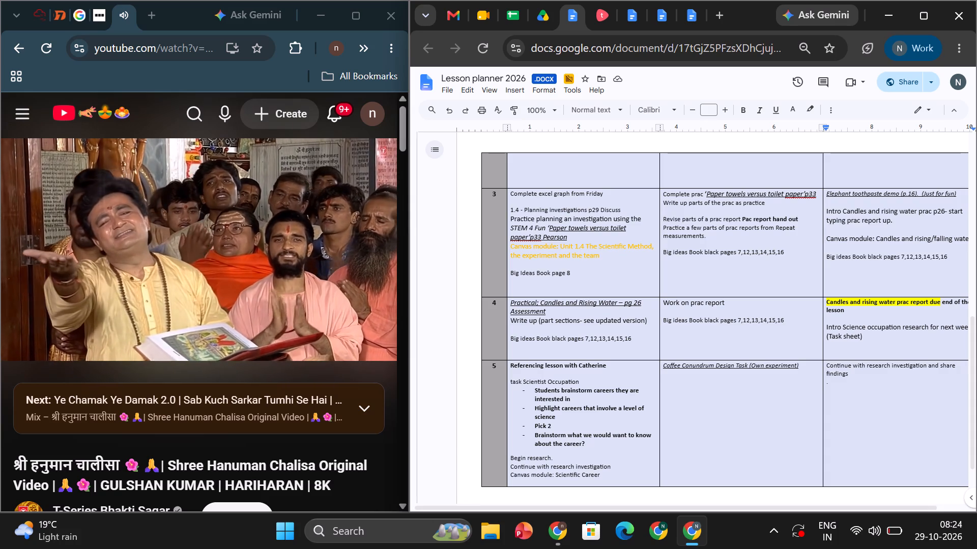
left_click_drag(569, 278, 557, 249)
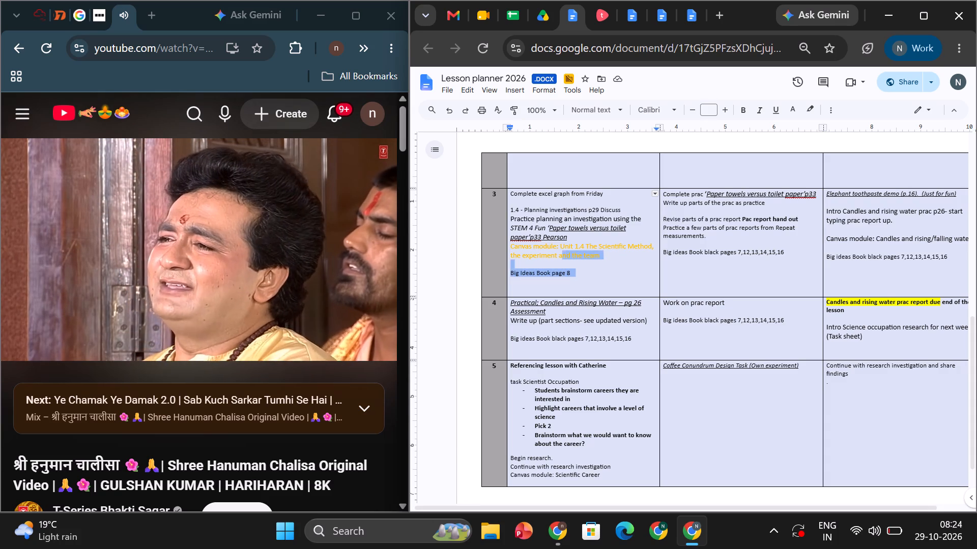
left_click_drag(557, 249, 515, 202)
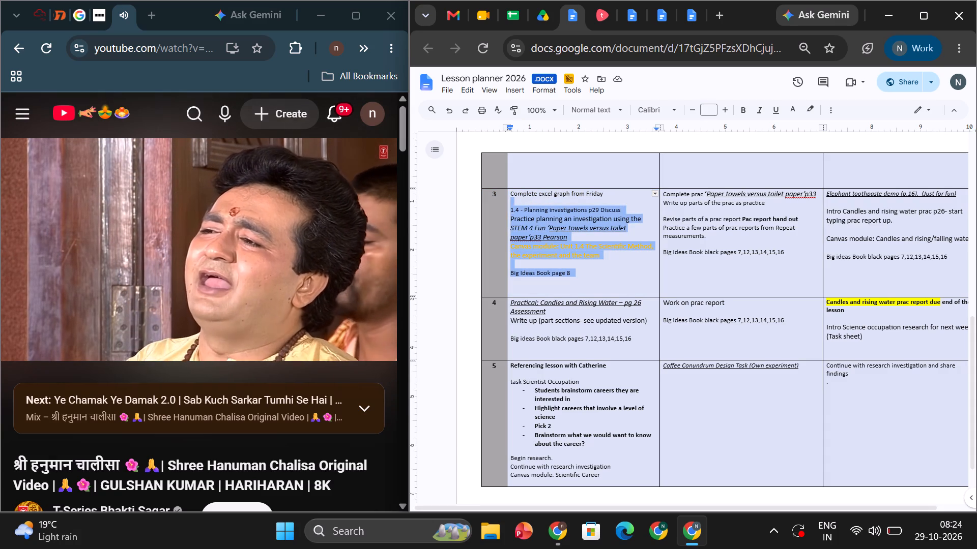
left_click_drag(515, 202, 510, 196)
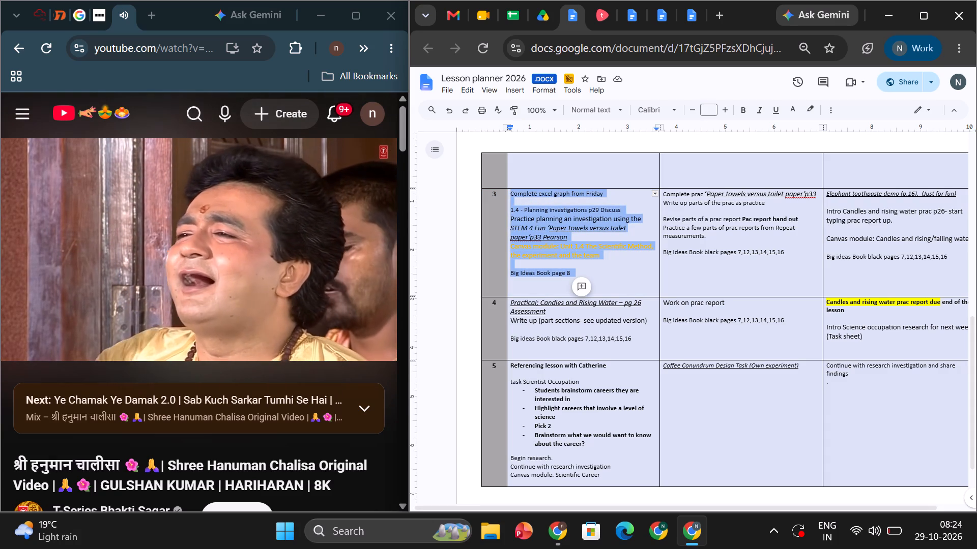
key("ctrl+c")
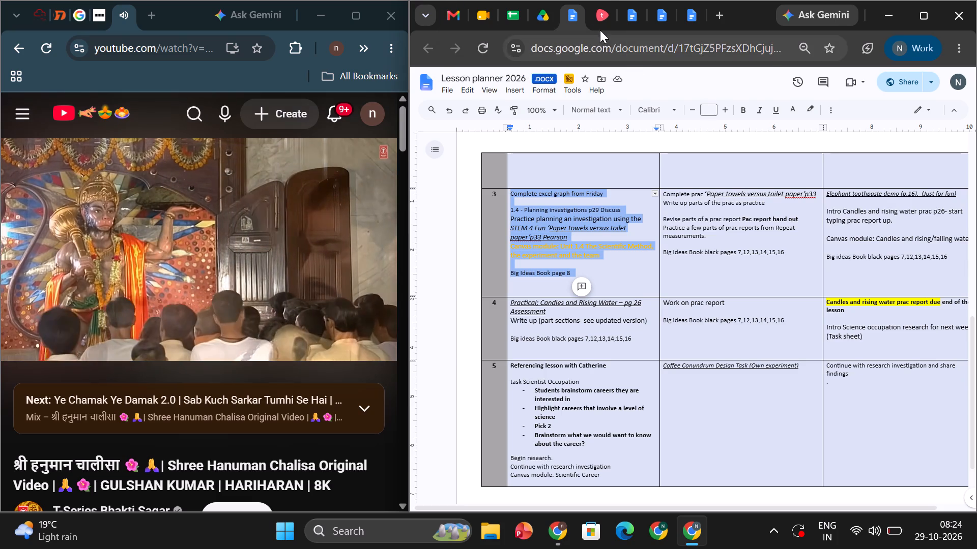
left_click(598, 18)
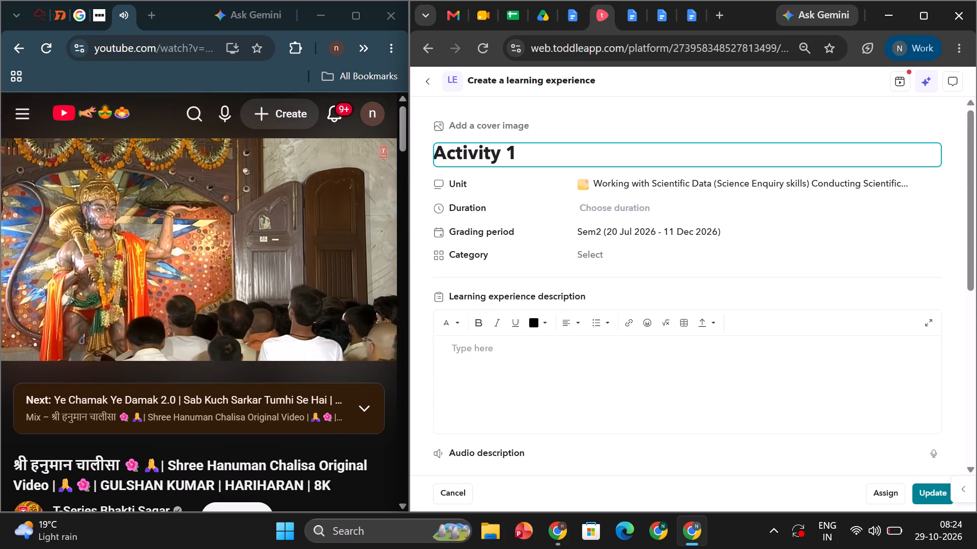
left_click(579, 358)
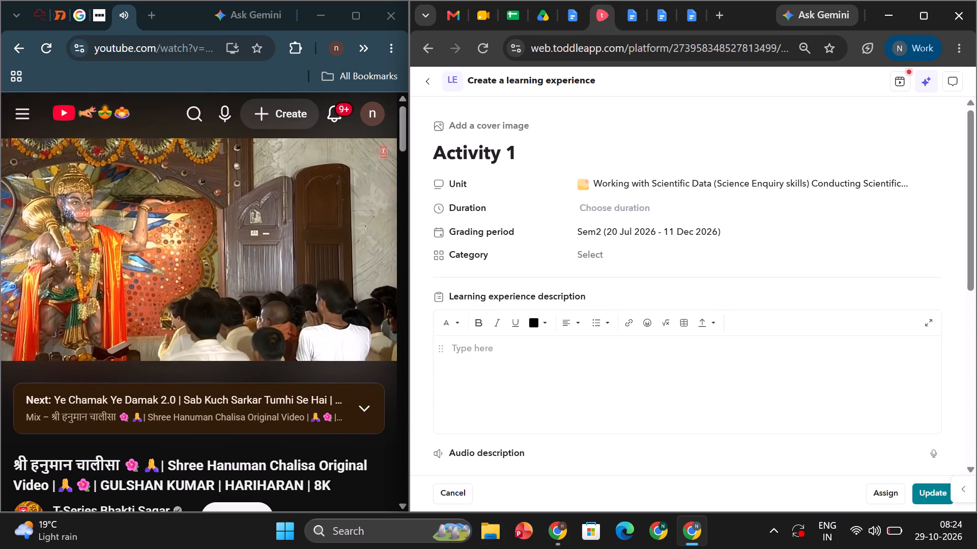
key("ctrl+v")
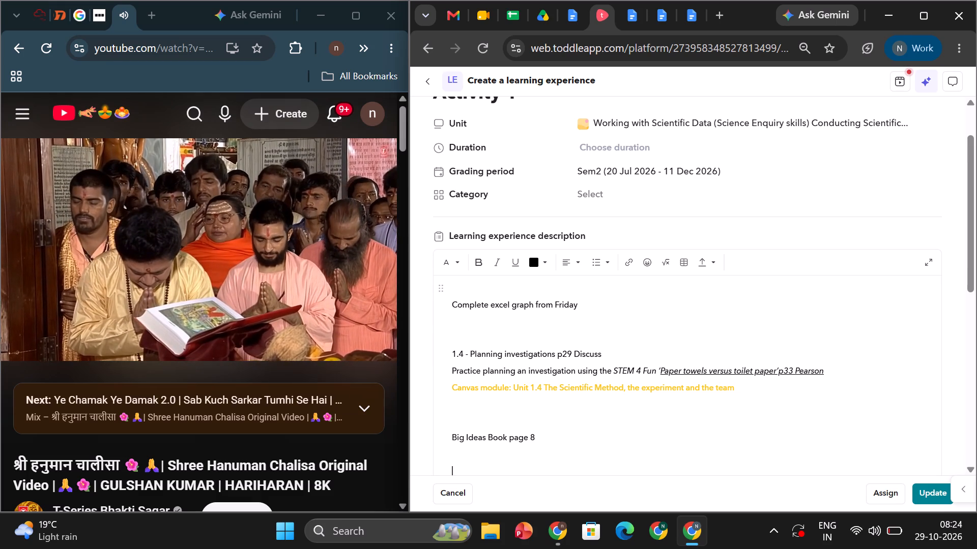
Remove surplus blank lines from Activity 1's description and update the learning experience.
key("BackSpace")
key("BackSpace")
key("Up")
key("BackSpace")
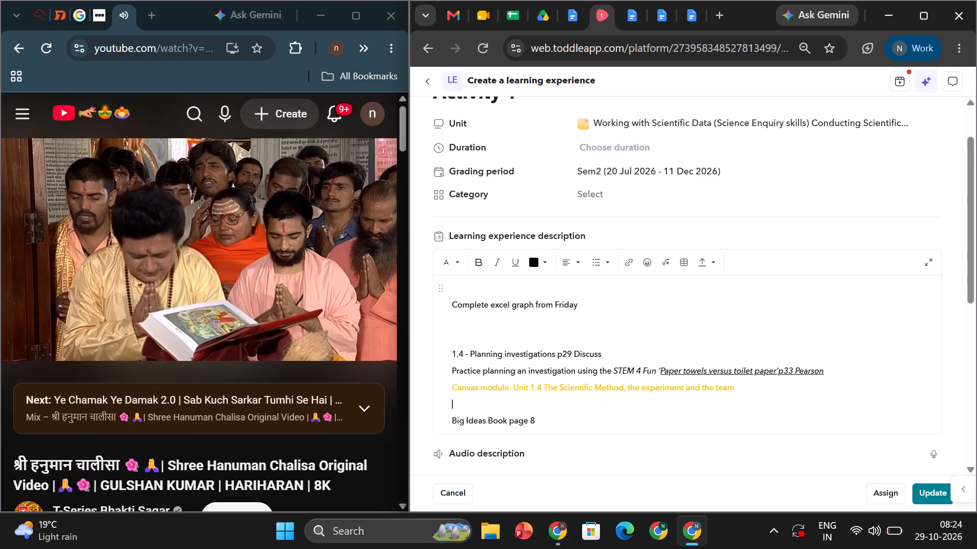
key("Up")
key("Up")
key("Up")
key("Up")
key("BackSpace")
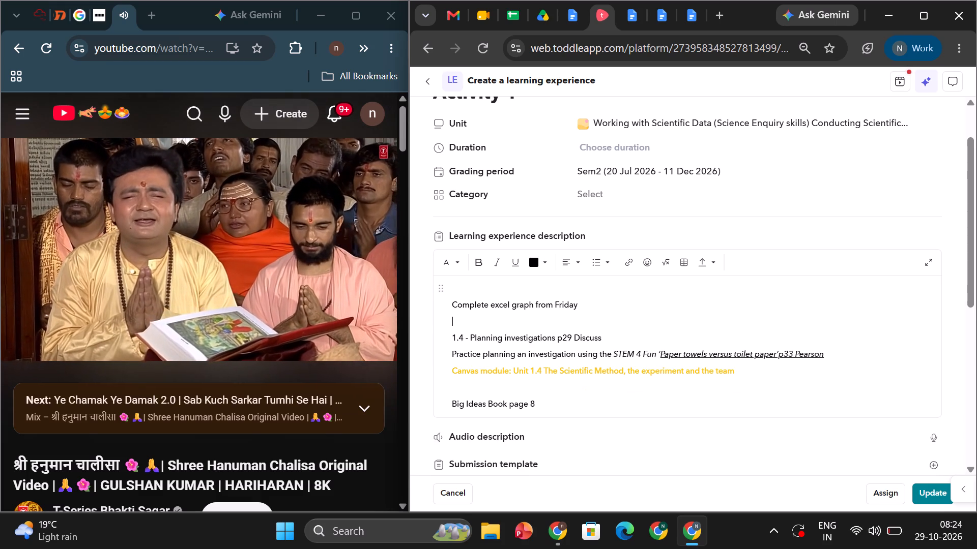
key("BackSpace")
key("Up")
key("Up")
key("BackSpace")
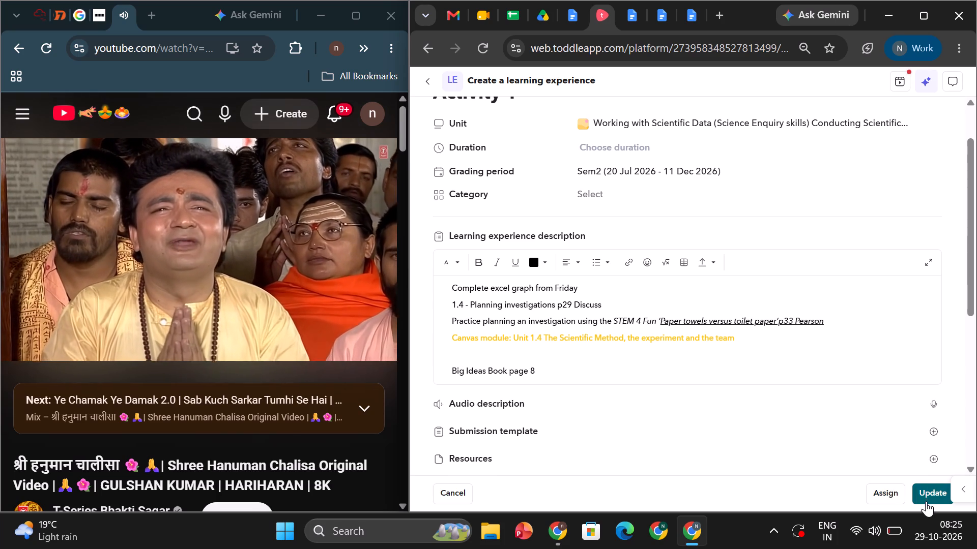
left_click(928, 483)
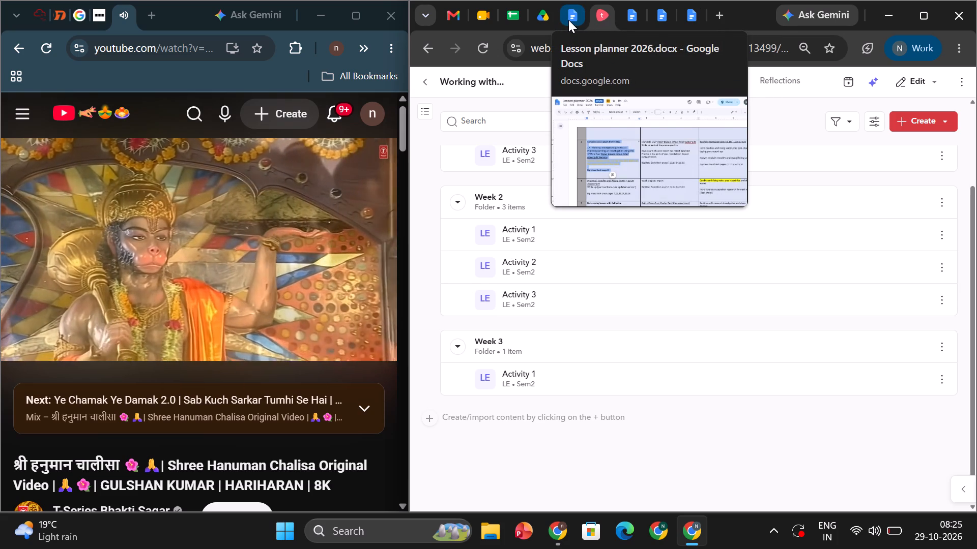
Copy the second lesson cell of the Week 3 row in Lesson planner 2026, from "Complete prac" through the Big ideas Book pages.
left_click(568, 20)
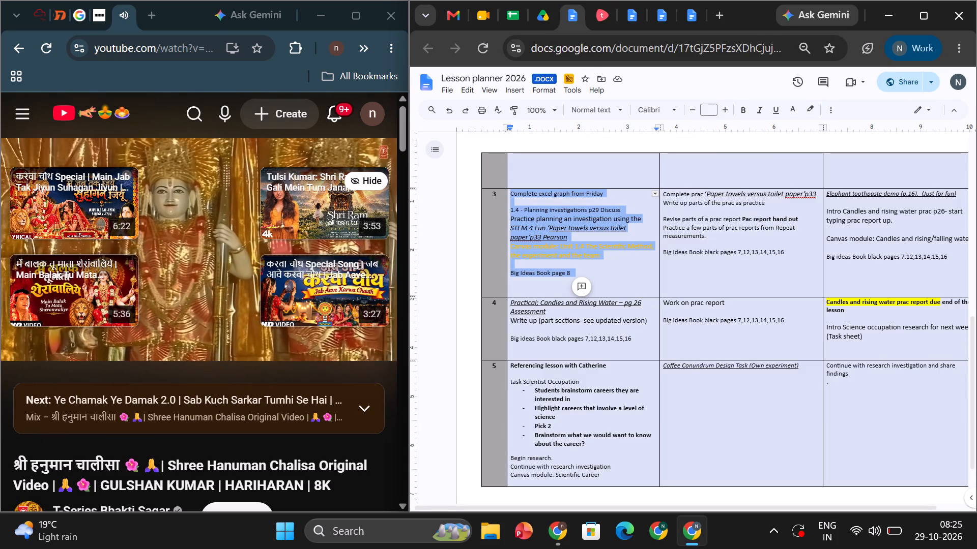
left_click_drag(785, 250, 724, 219)
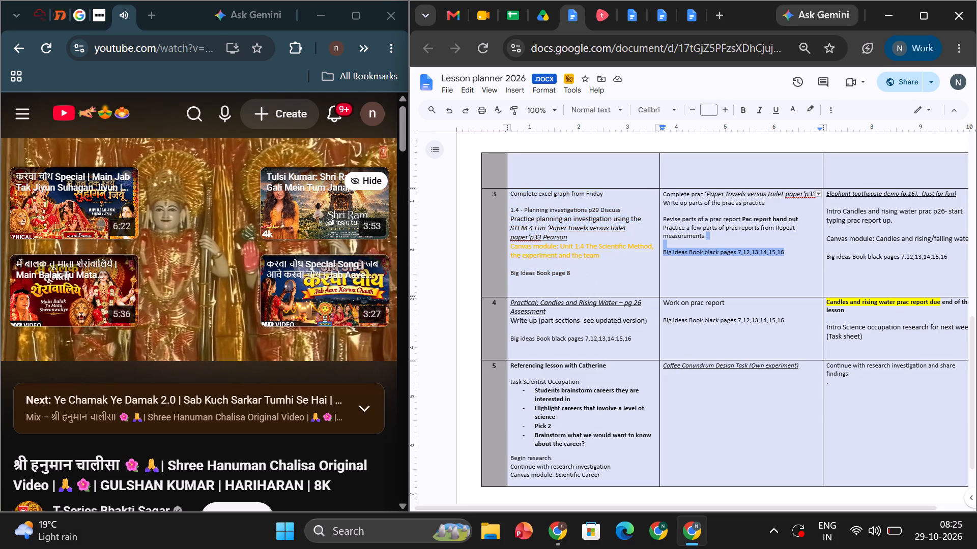
left_click_drag(724, 219, 670, 199)
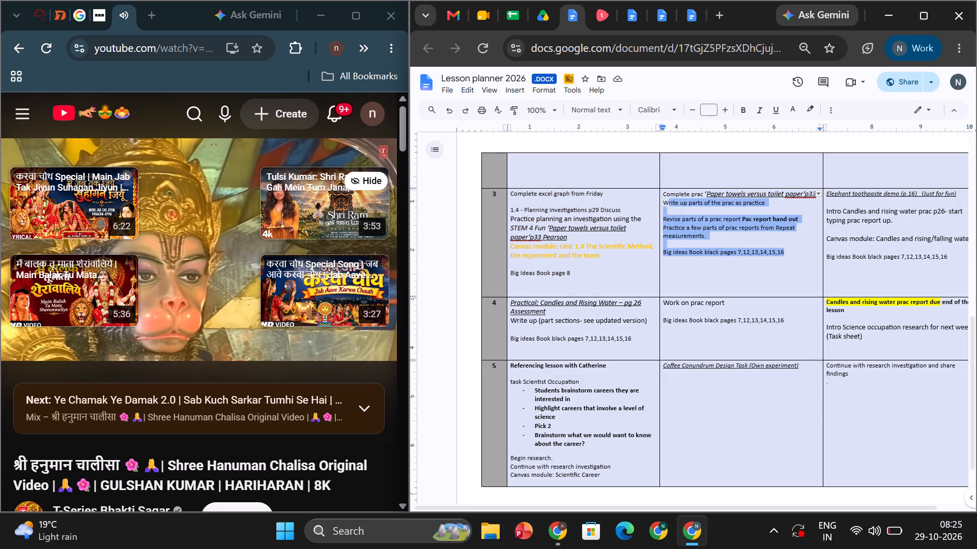
left_click_drag(670, 199, 665, 195)
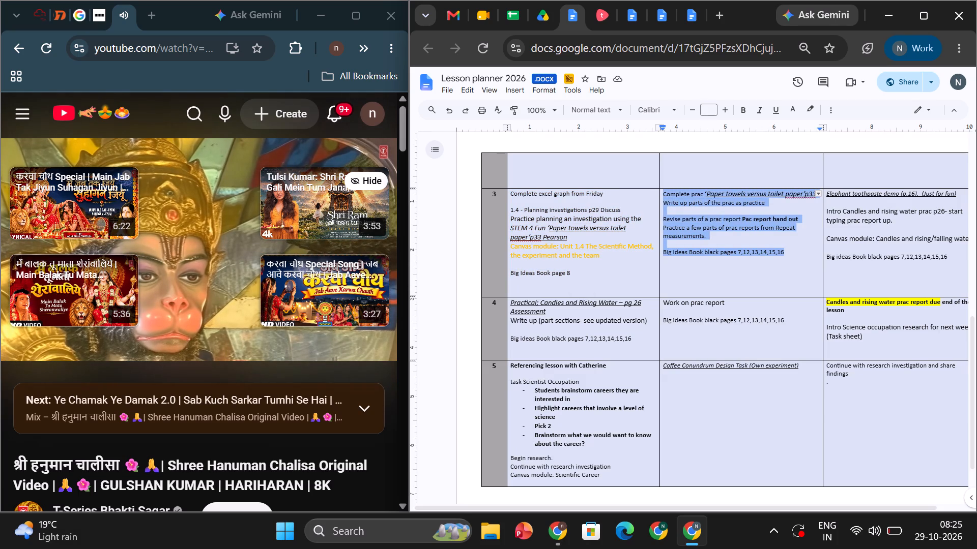
left_click_drag(665, 195, 666, 195)
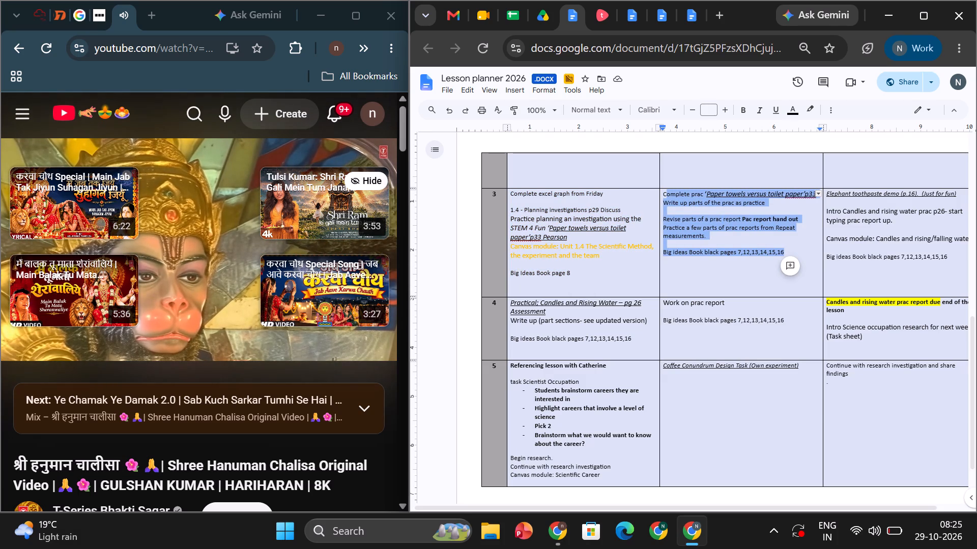
key("ctrl+c")
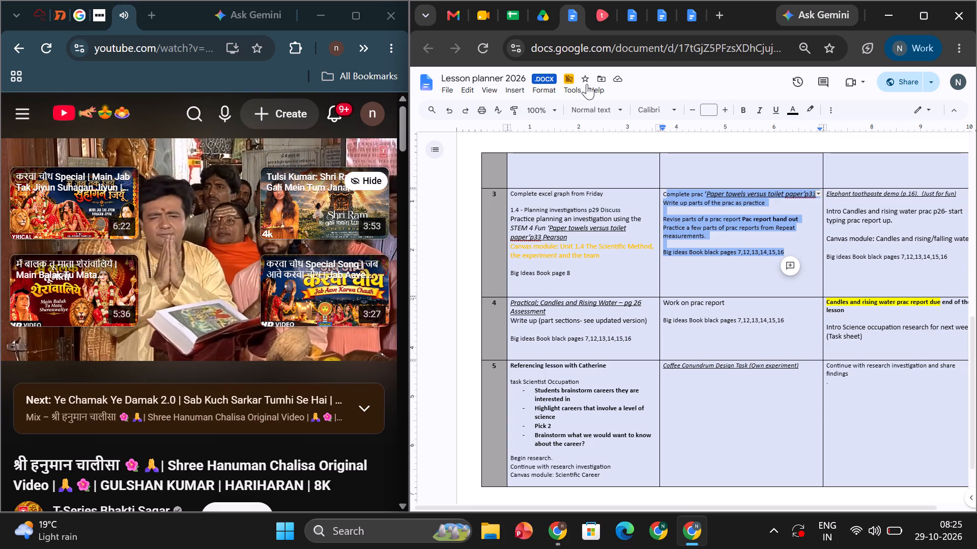
Switch to Toddle, add a learning experience to the Week 3 folder, close its assistant and title it "Activity 2".
left_click(599, 18)
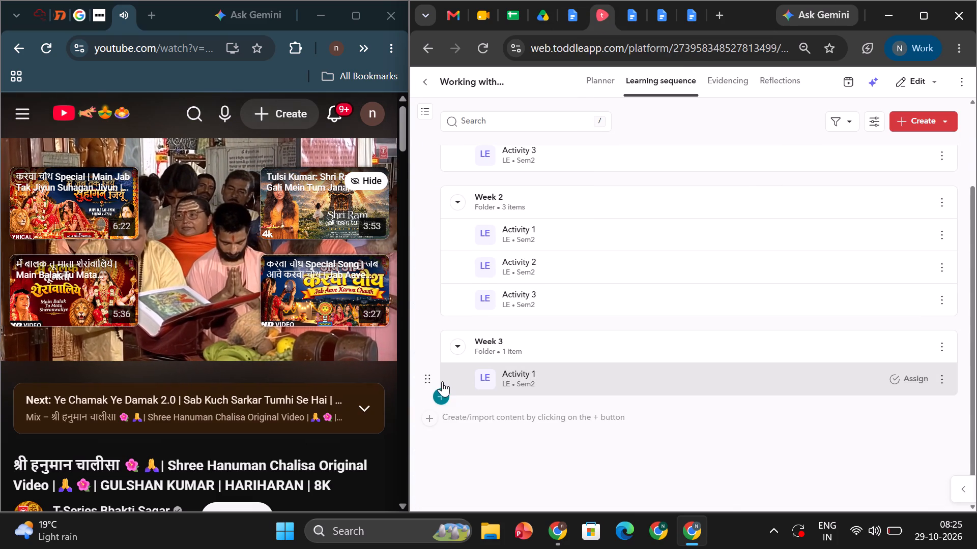
left_click(439, 392)
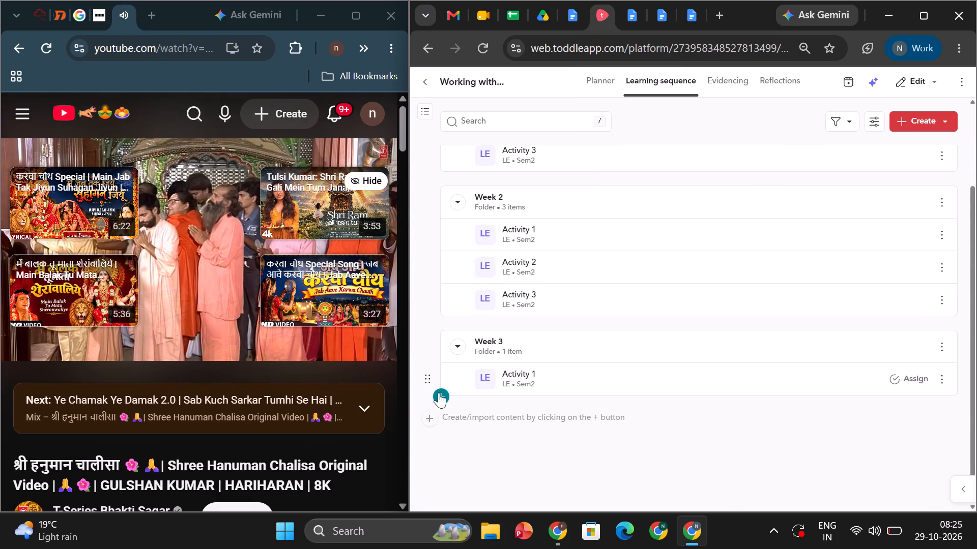
left_click(500, 248)
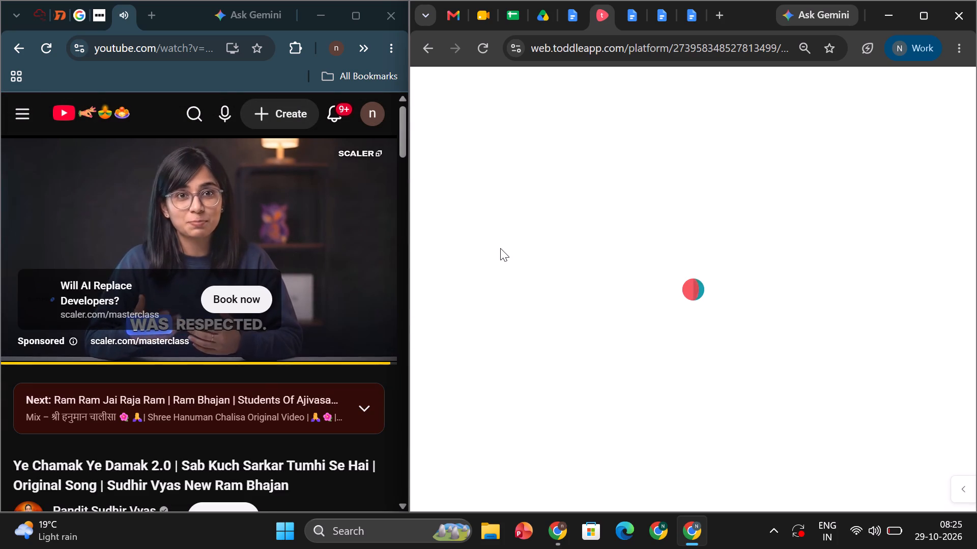
left_click(350, 295)
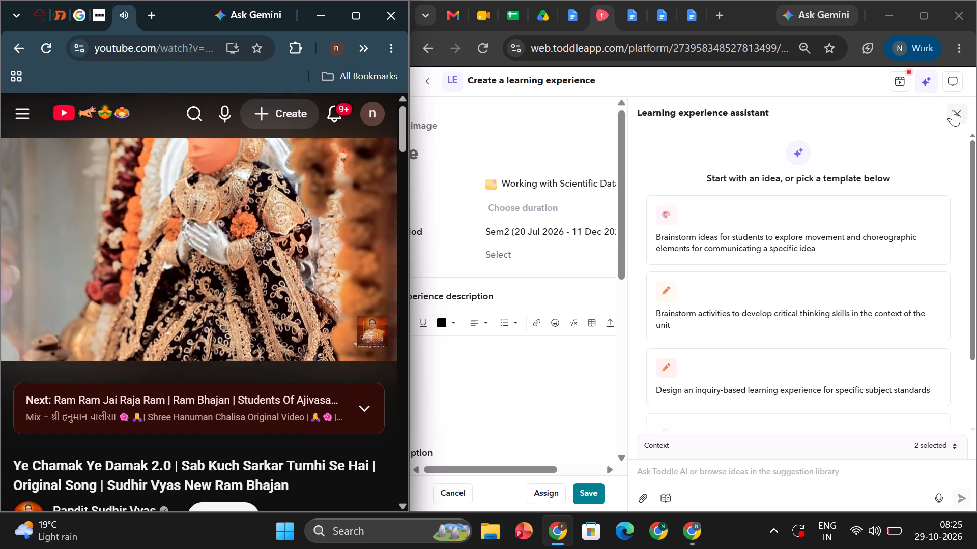
left_click(955, 114)
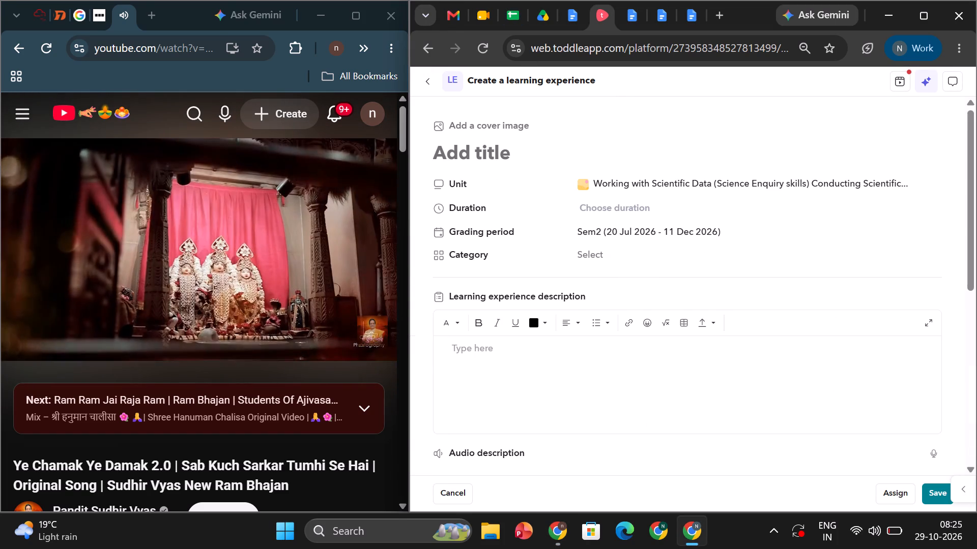
left_click(476, 158)
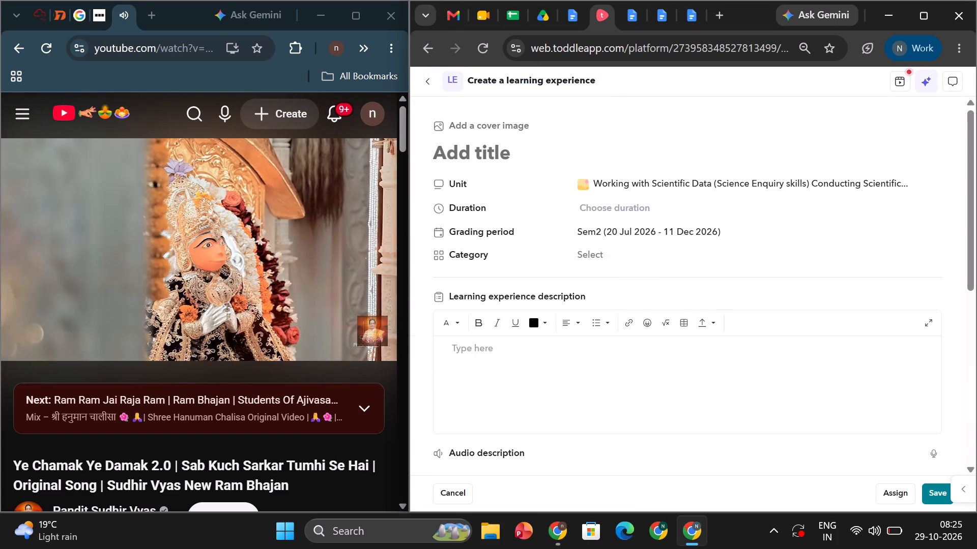
key("c")
type("tivity 2")
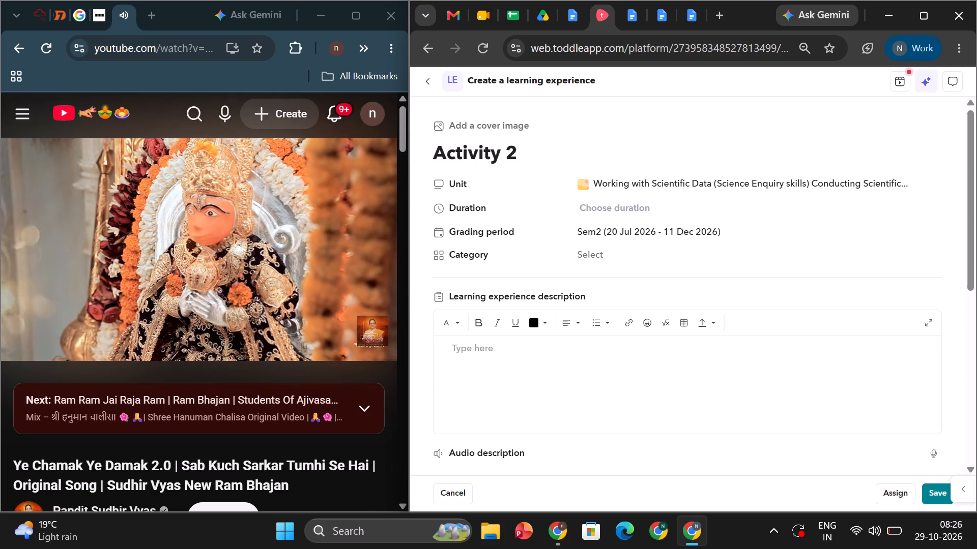
Paste the copied second Week 3 lesson into Activity 2's description and correct its first word to "Complete".
left_click(486, 370)
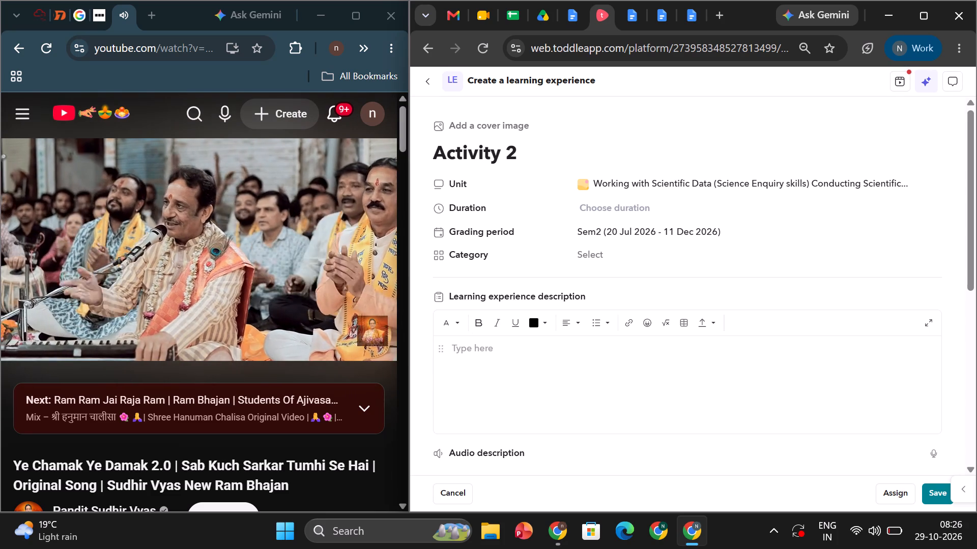
key("ctrl+v")
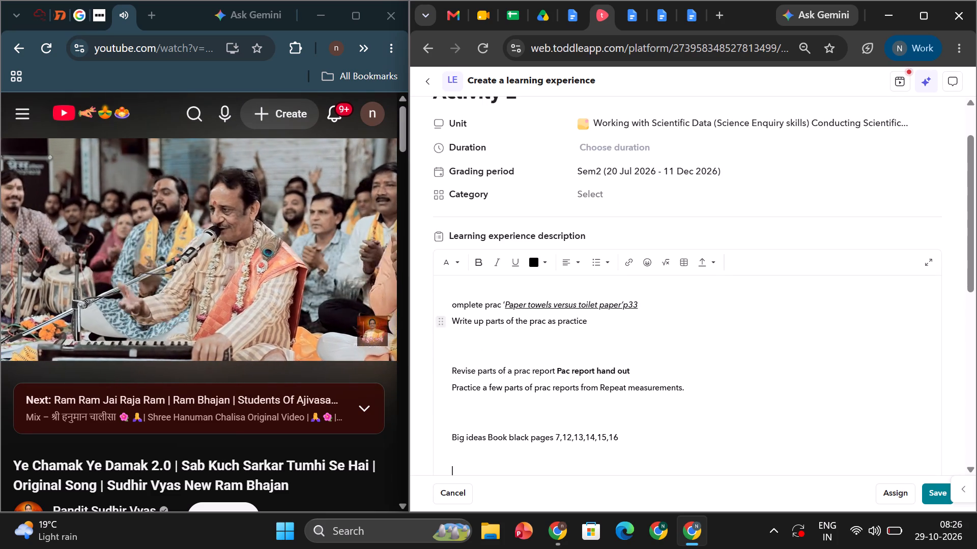
left_click(452, 307)
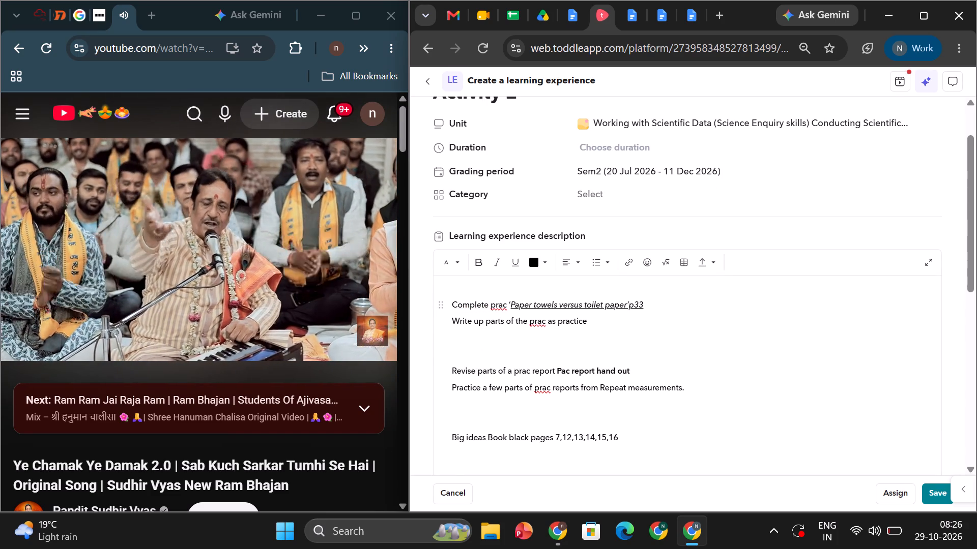
Remove surplus blank lines from Activity 2's description and save the learning experience.
left_click(498, 296)
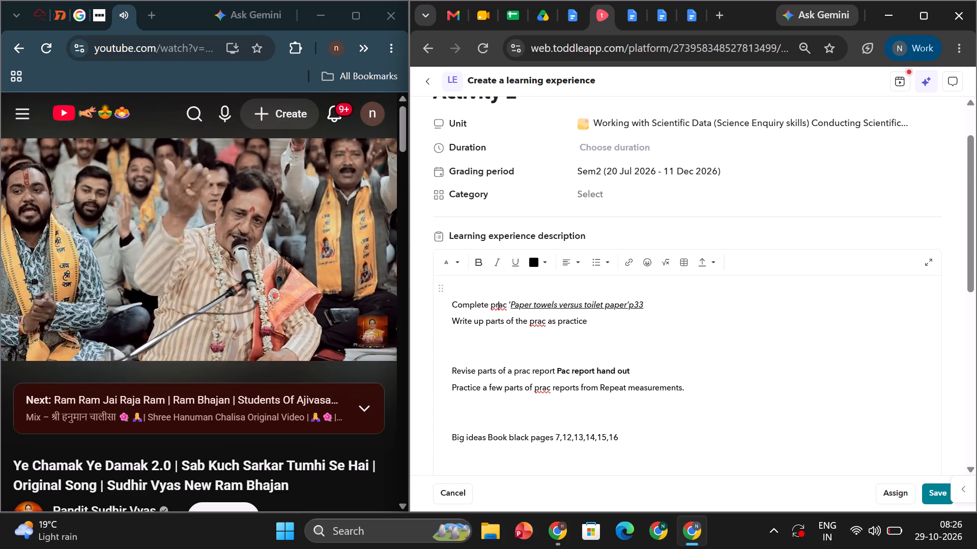
left_click(497, 289)
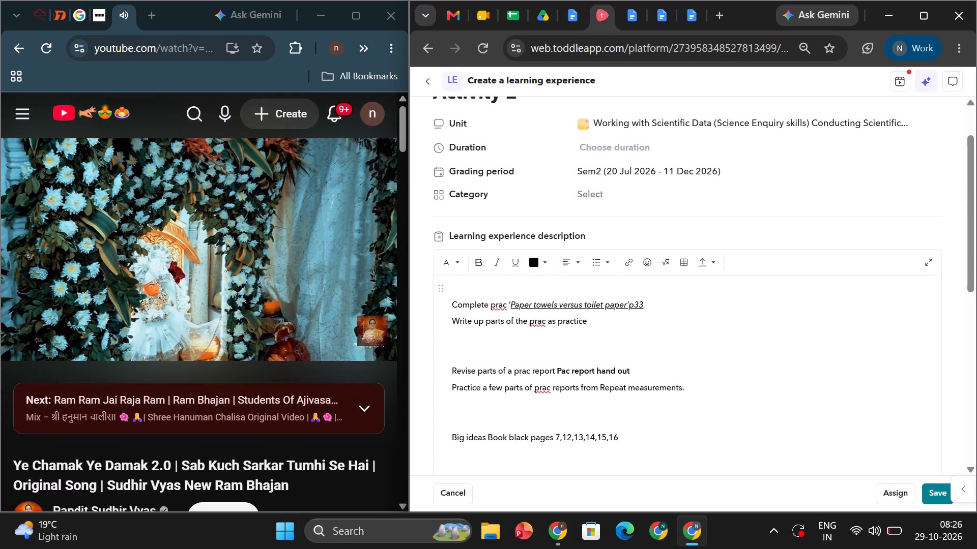
key("BackSpace")
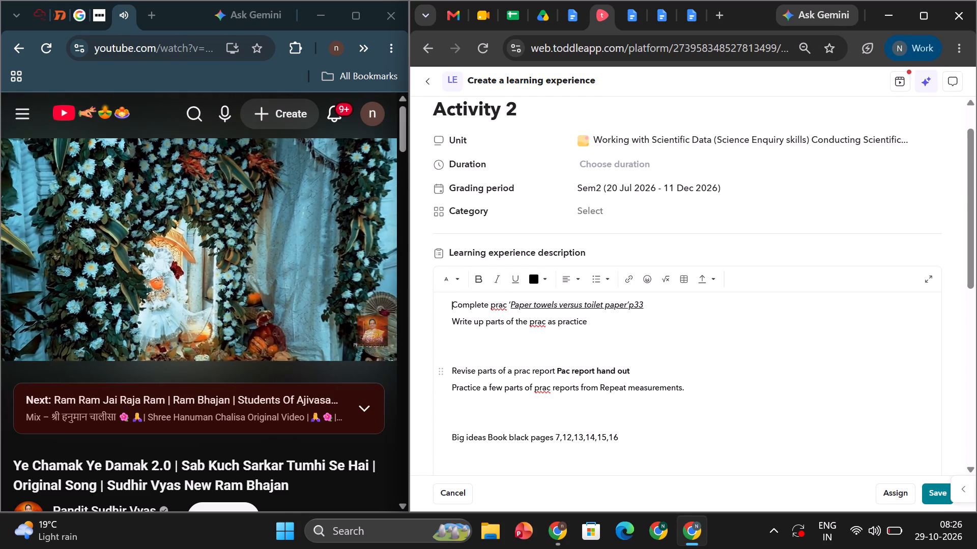
left_click(526, 361)
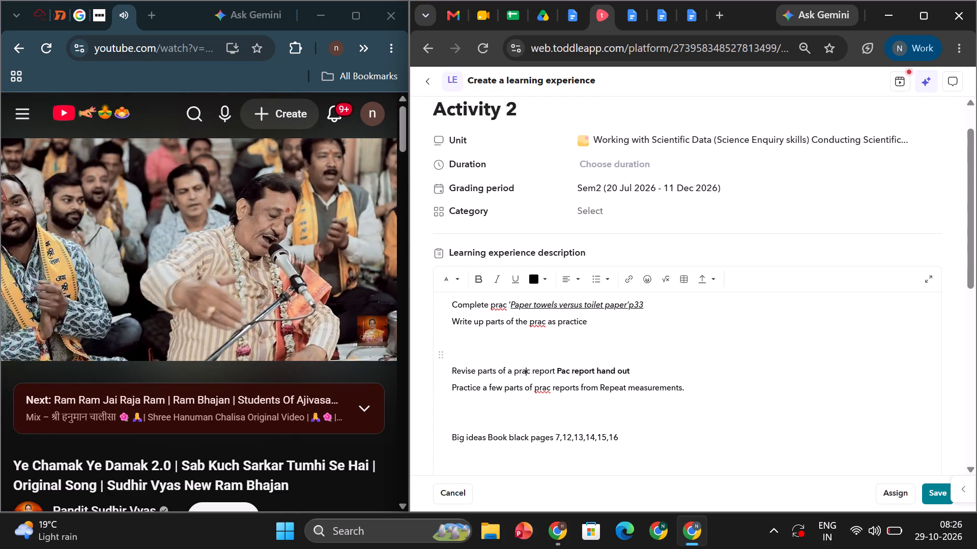
left_click(526, 357)
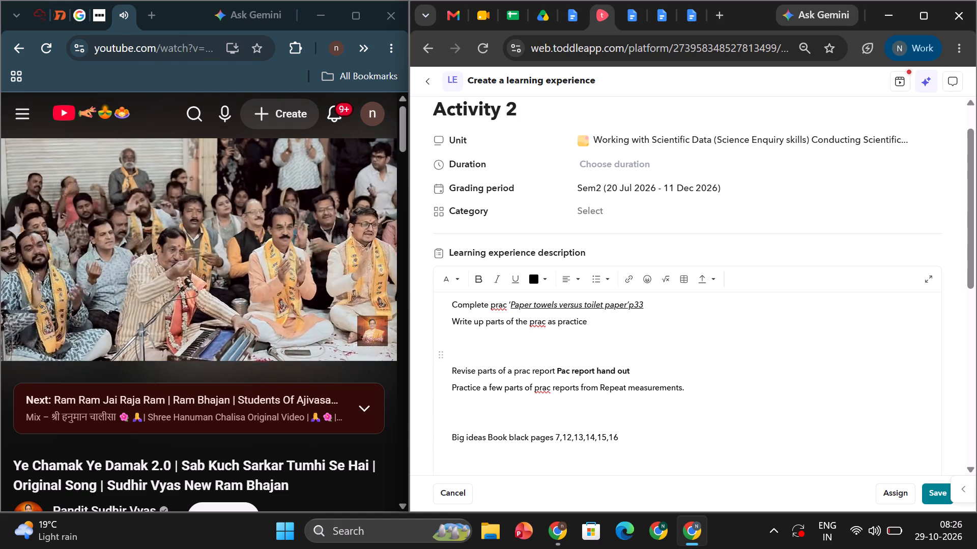
key("BackSpace")
key("Down")
key("Down")
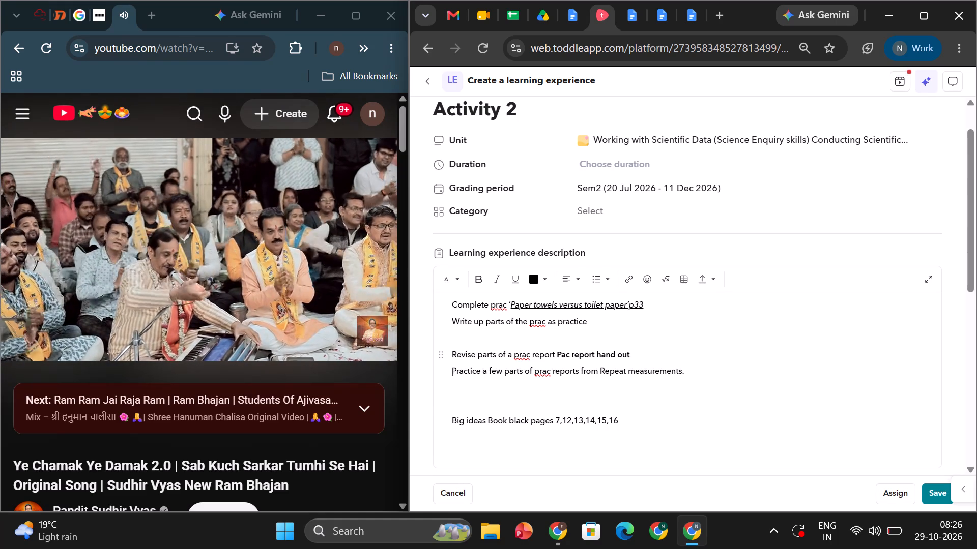
key("Down")
key("Down")
key("BackSpace")
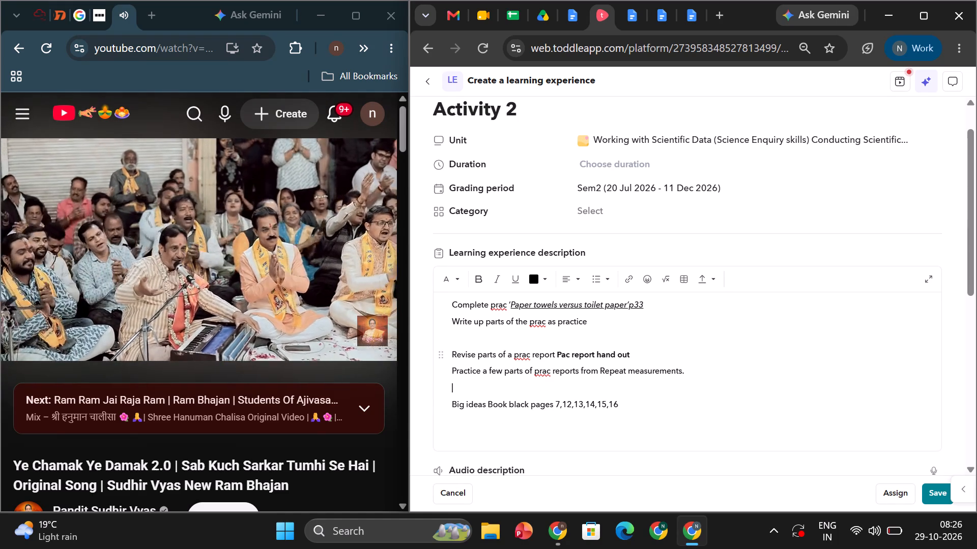
left_click(942, 497)
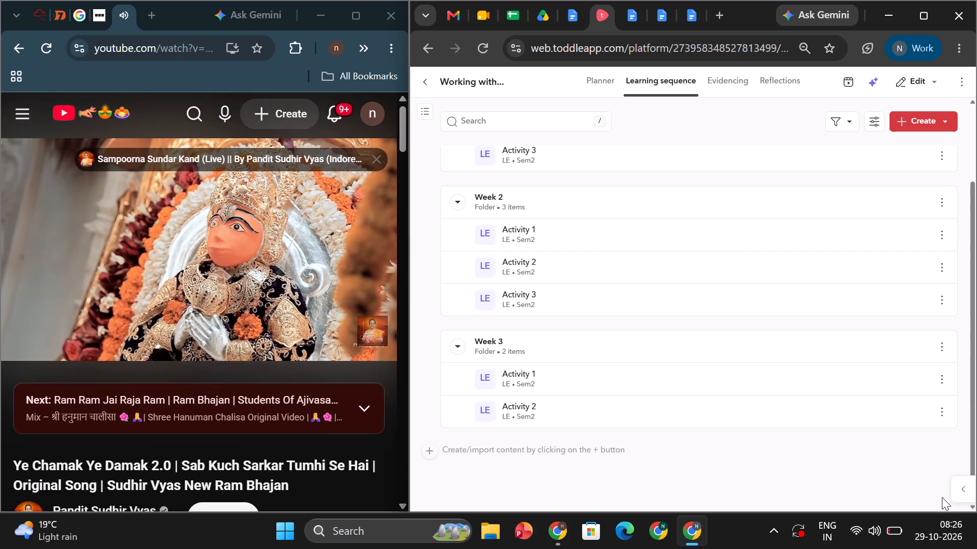
Return to Lesson planner 2026 and open the browser's options.
left_click(604, 13)
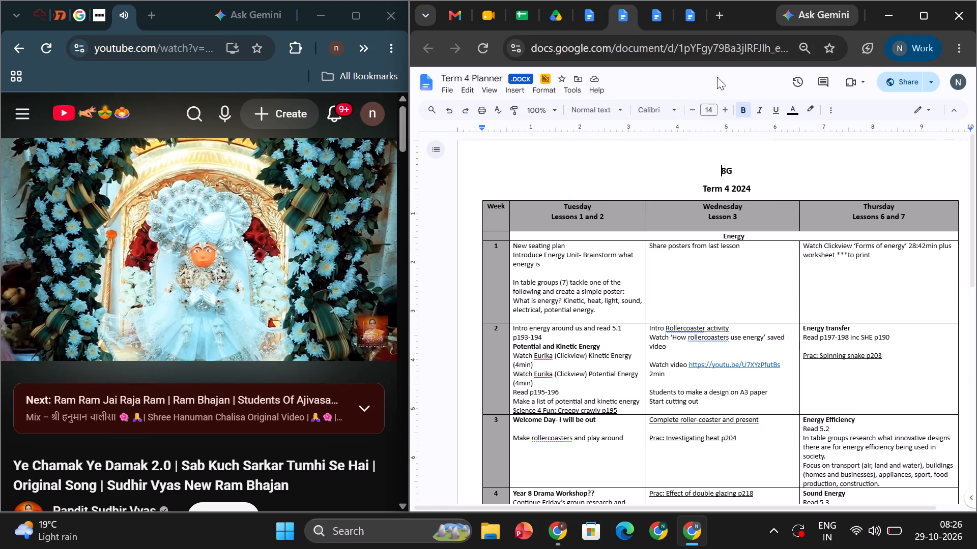
left_click(597, 20)
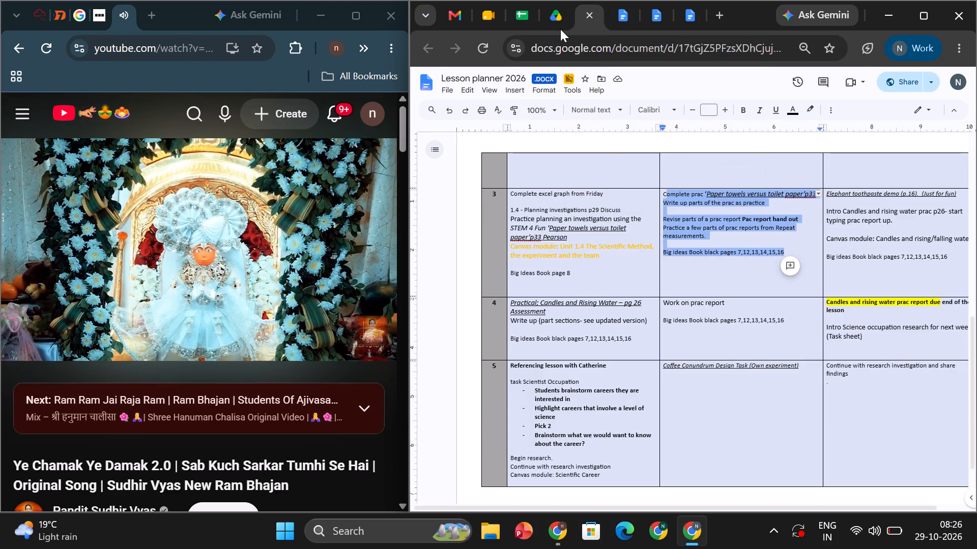
left_click(960, 46)
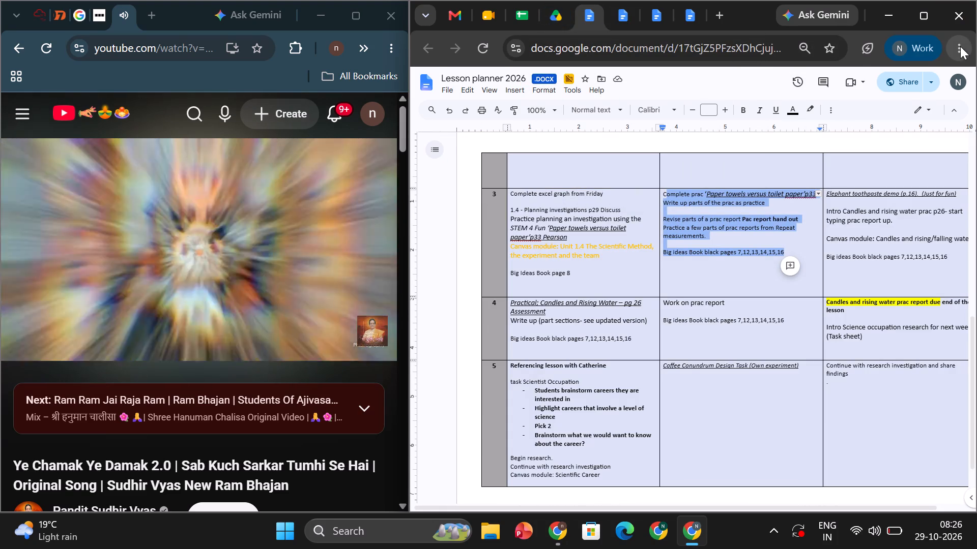
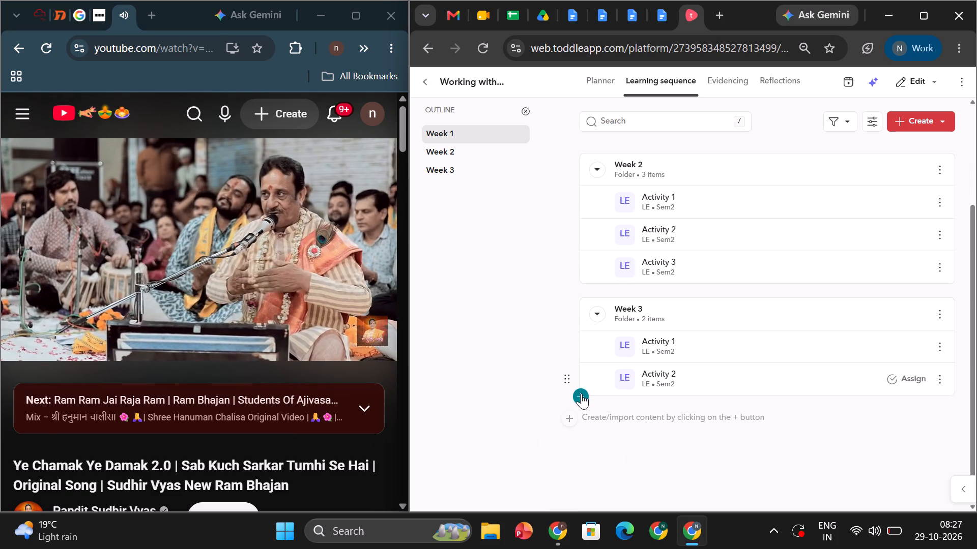
Add another learning experience to the Week 3 folder, close its assistant and title it "Activity 3".
left_click(581, 393)
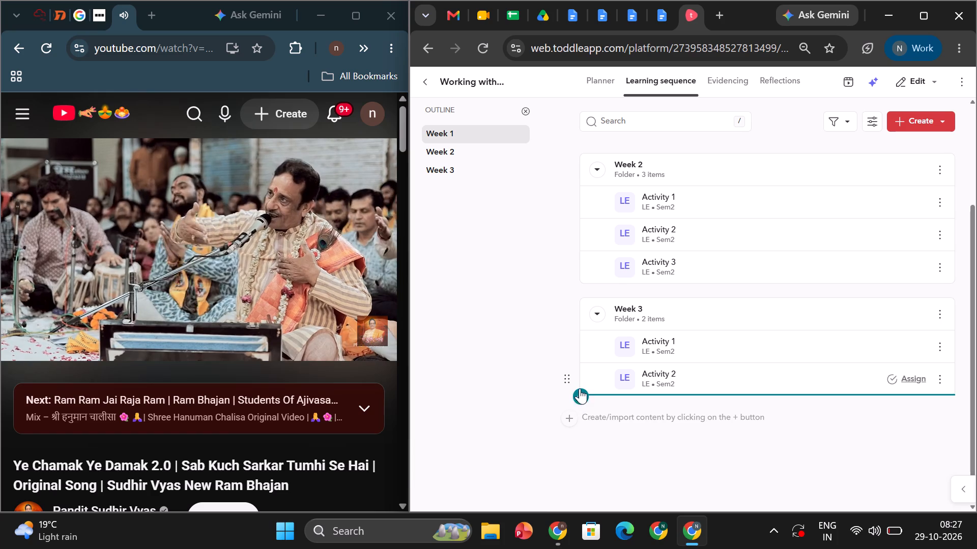
left_click(580, 393)
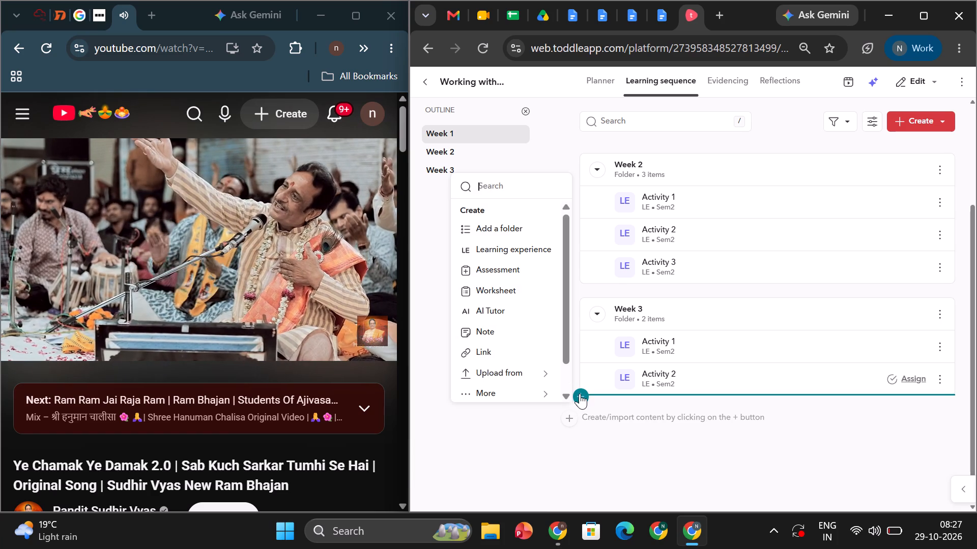
left_click(510, 256)
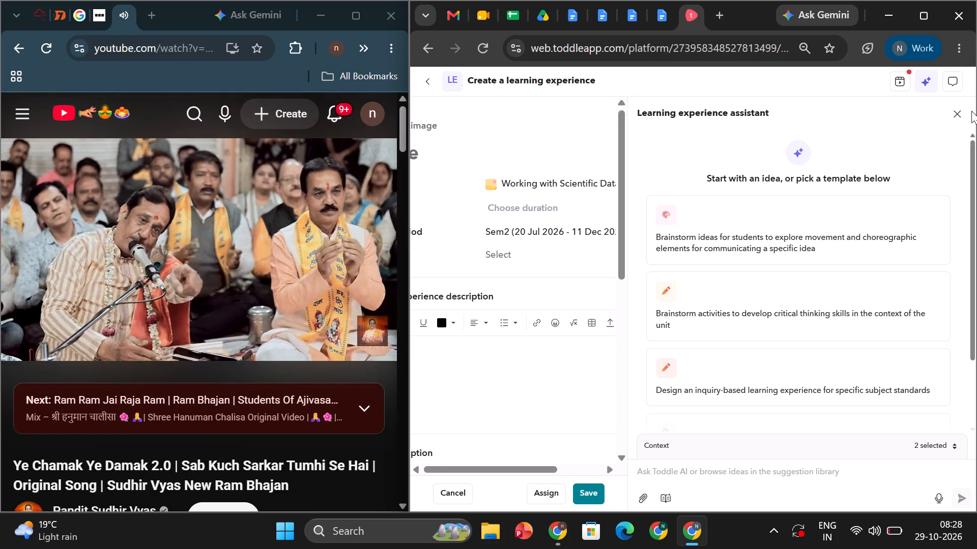
left_click(963, 116)
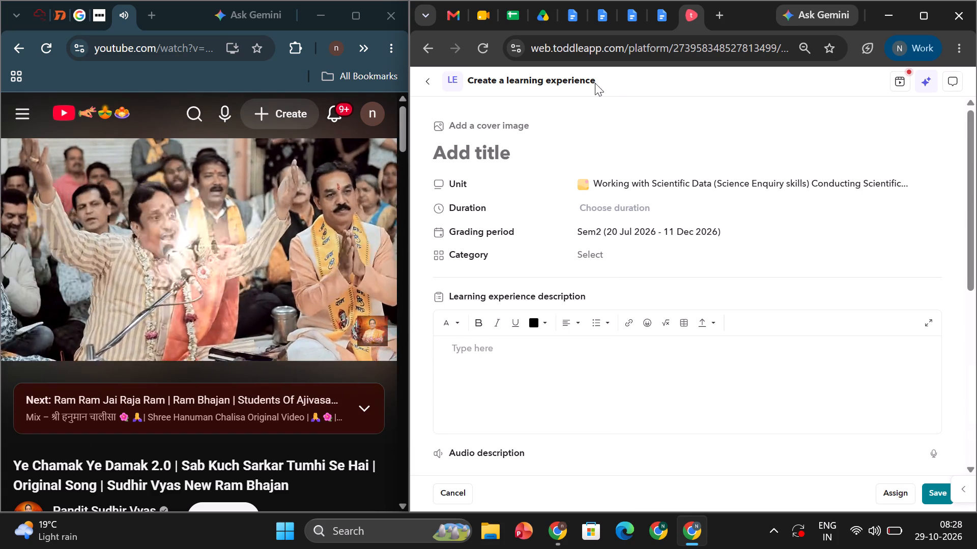
left_click(483, 161)
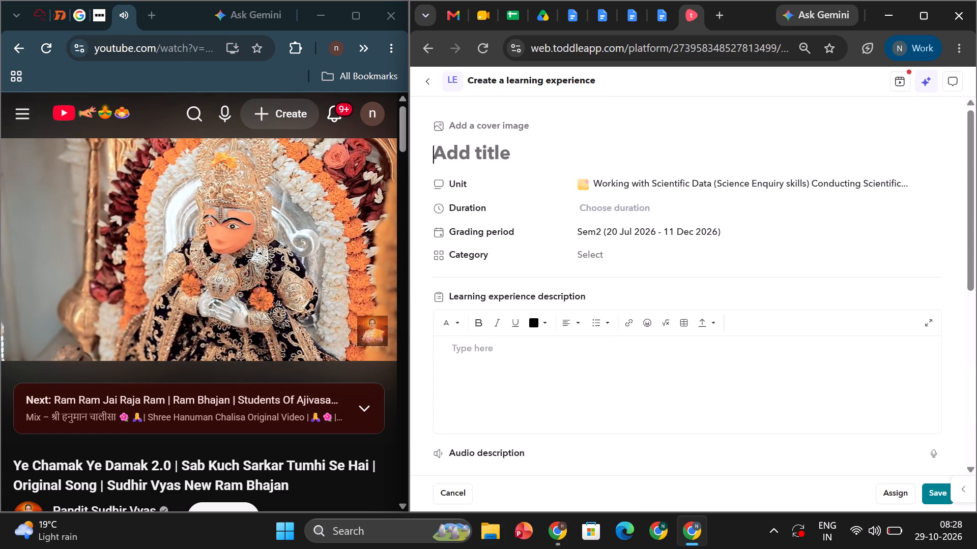
key("c")
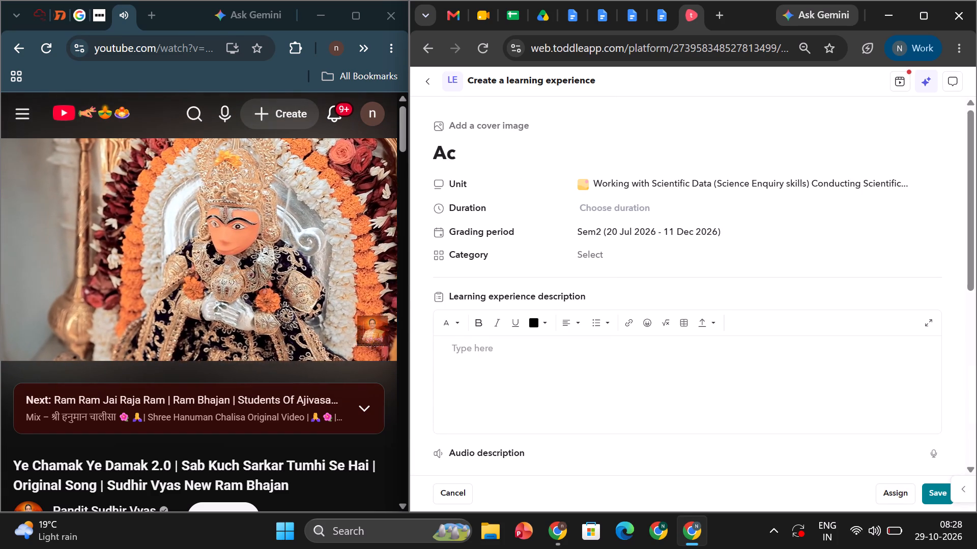
type("ti")
type("vity")
key("space")
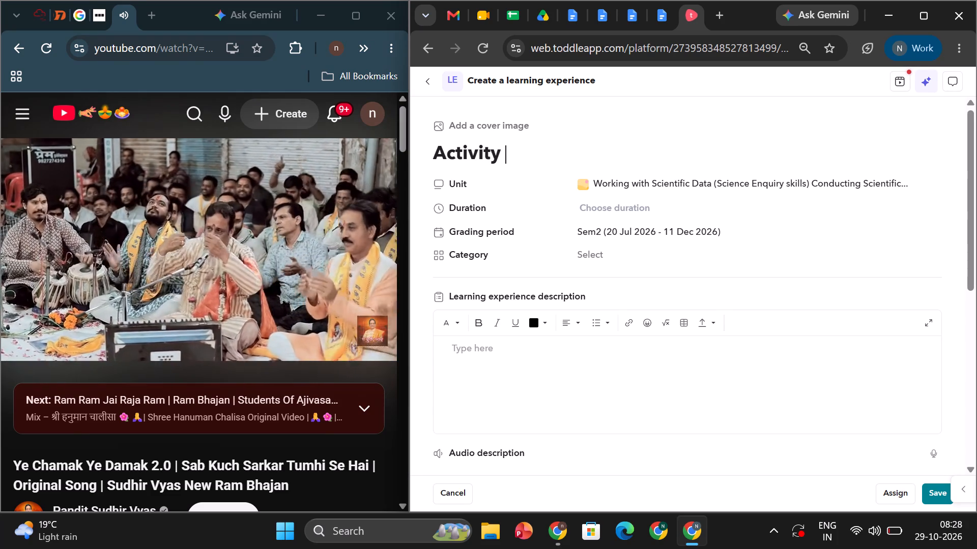
type("3")
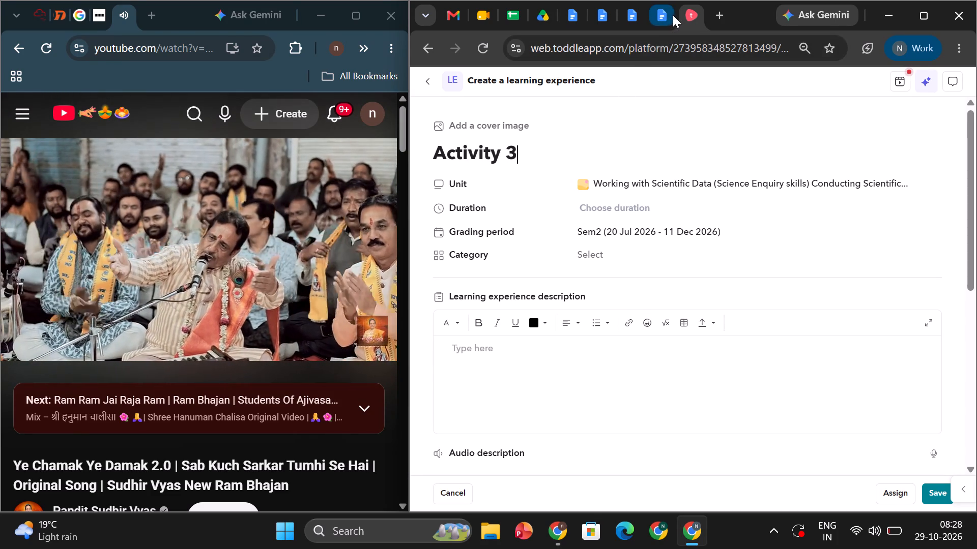
Switch to Lesson planner 2026 and copy the third Week 3 lesson, from "Elephant toothpaste demo" through the Big ideas Book pages.
left_click(669, 15)
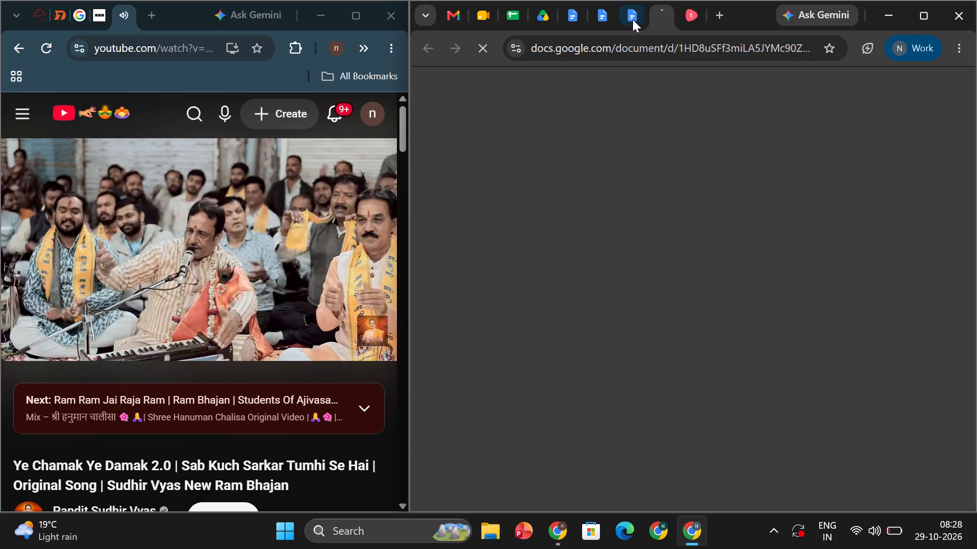
left_click(633, 16)
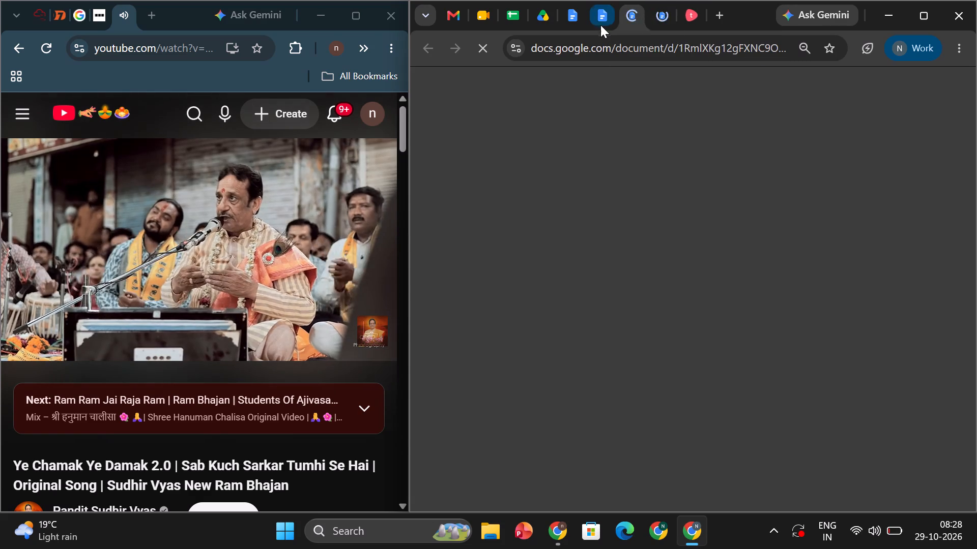
left_click(602, 17)
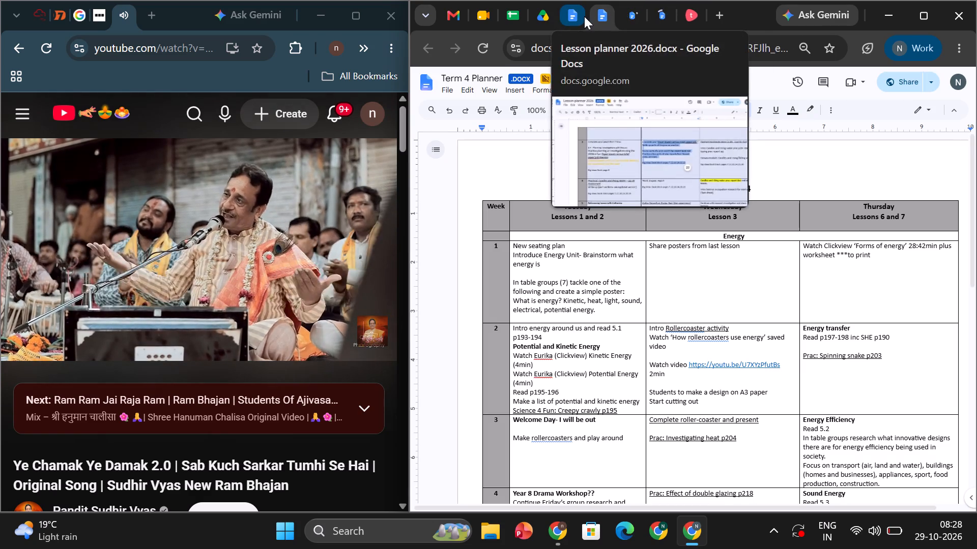
scroll(665, 163, "left", 2)
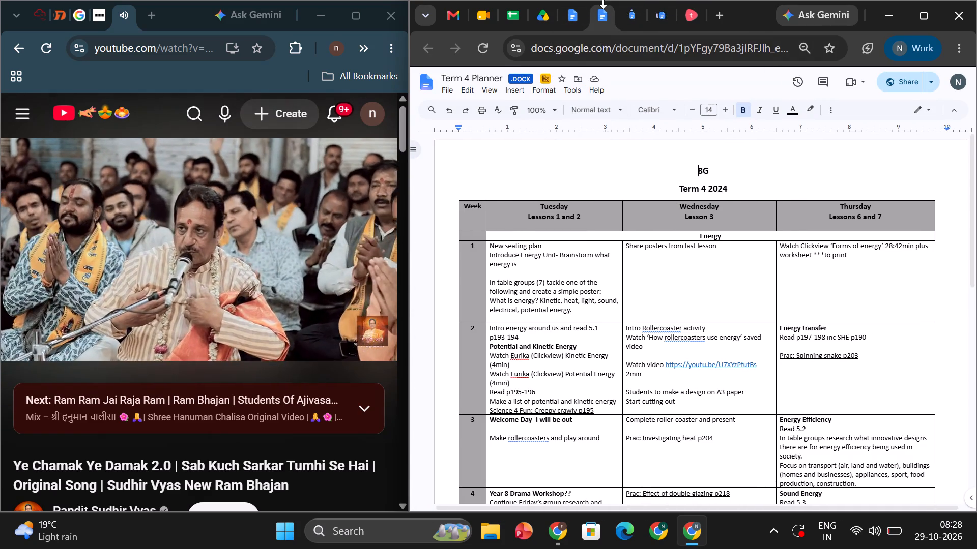
left_click(601, 11)
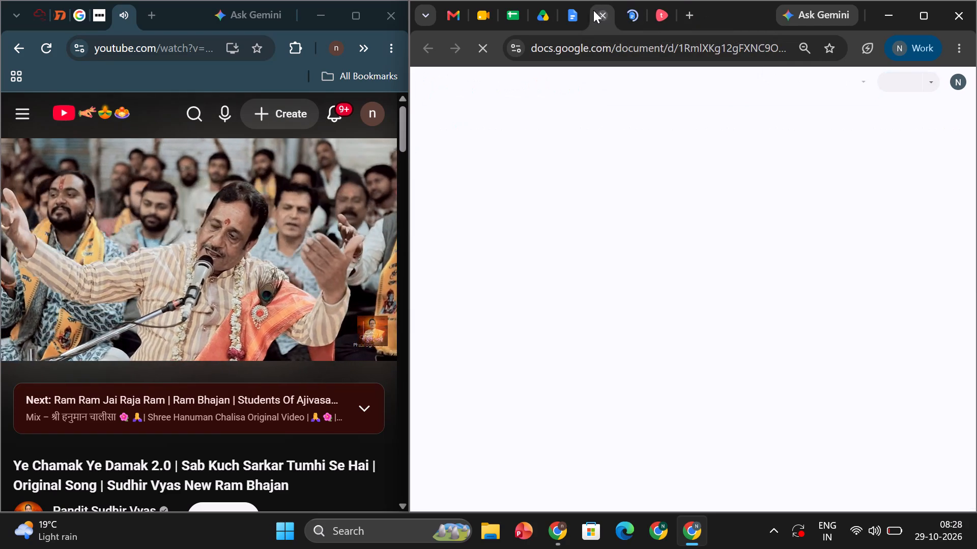
left_click(578, 13)
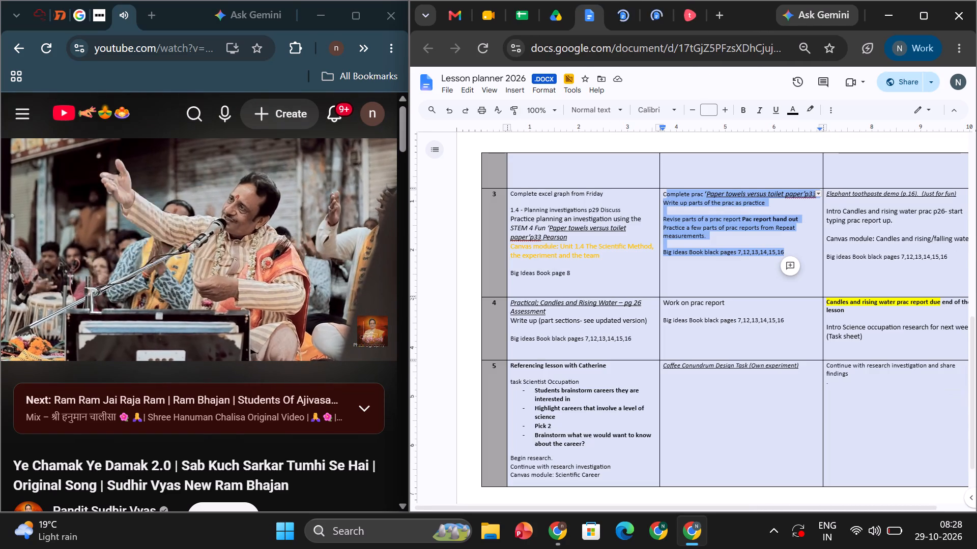
left_click(949, 264)
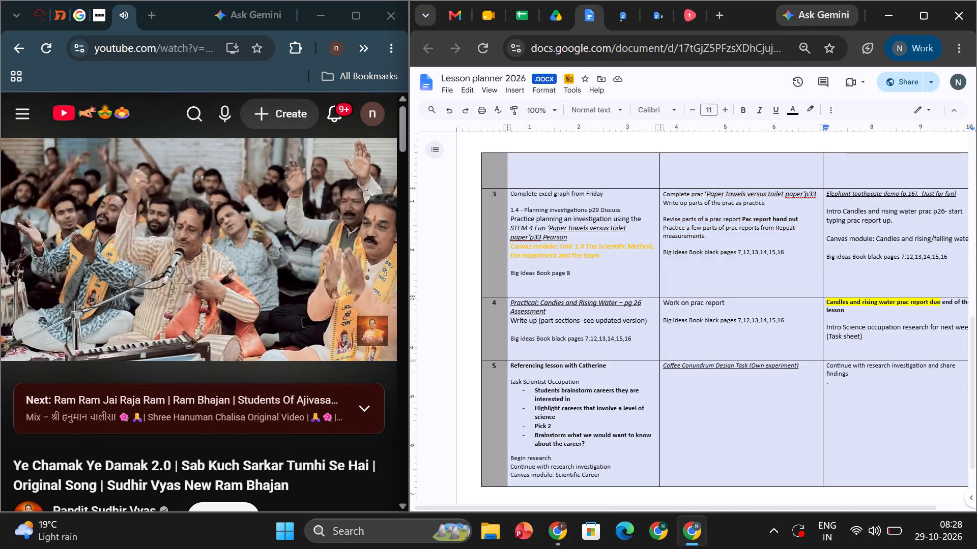
left_click_drag(951, 261, 821, 205)
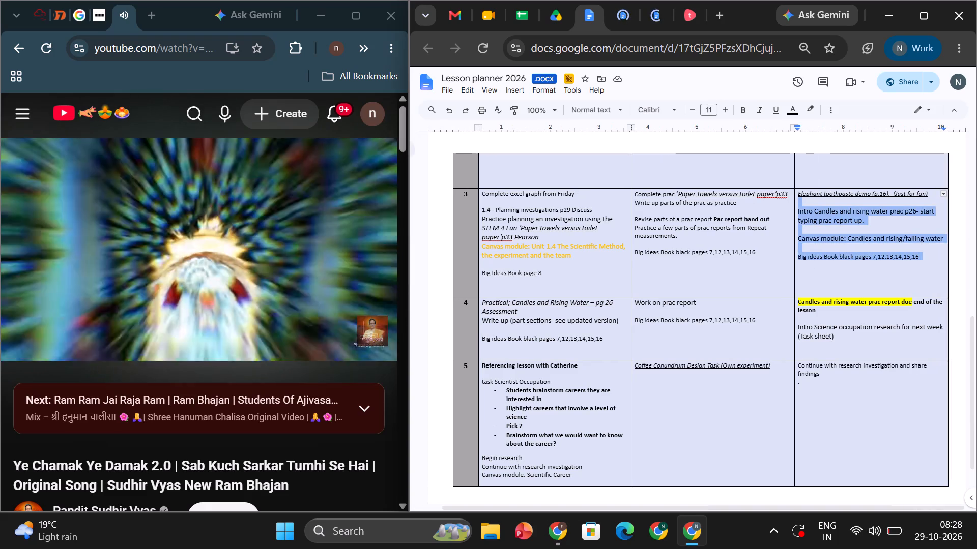
left_click_drag(821, 205, 803, 198)
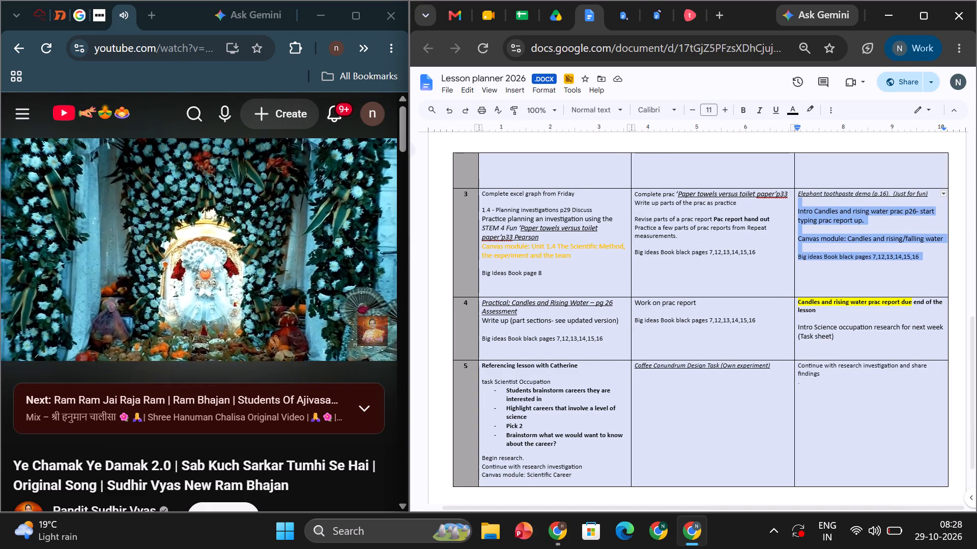
left_click_drag(803, 198, 800, 195)
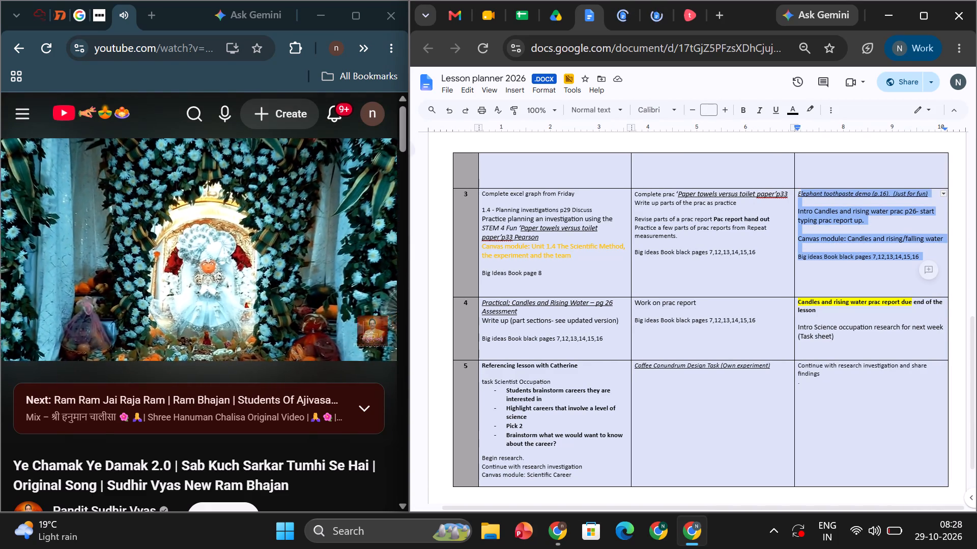
key("ctrl+c")
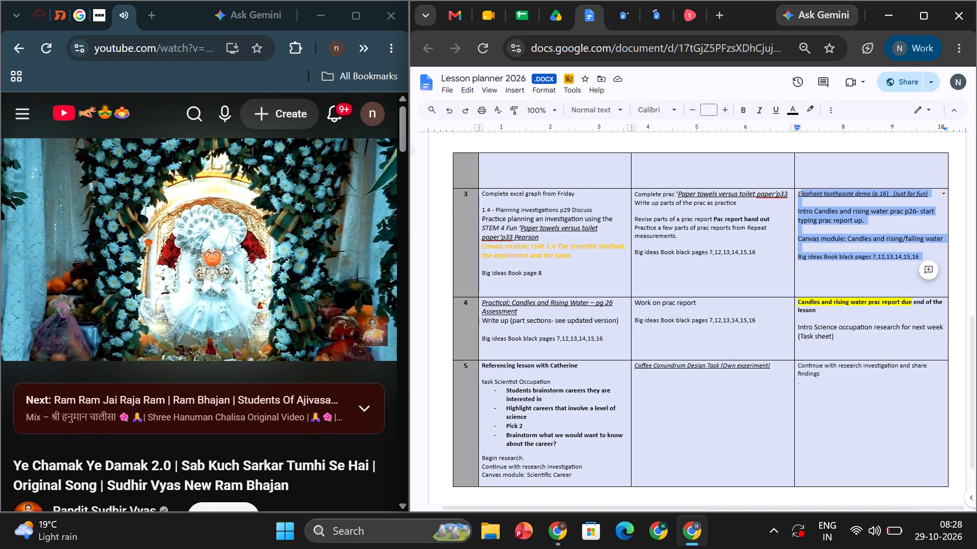
Back in Toddle, paste the copied lesson into Activity 3's description, correct its first word to "Elephant" and save the learning experience.
left_click(681, 13)
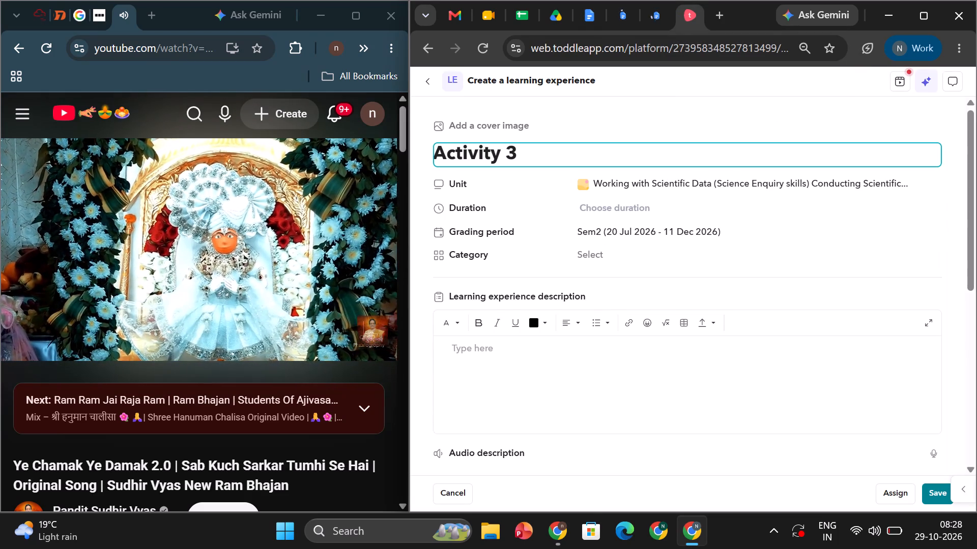
left_click(593, 375)
left_click(510, 367)
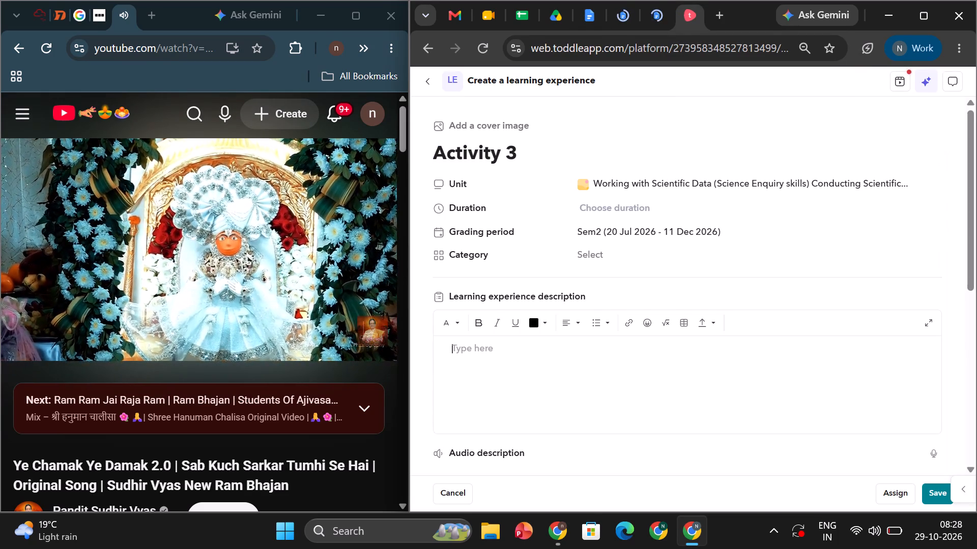
key("ctrl+v")
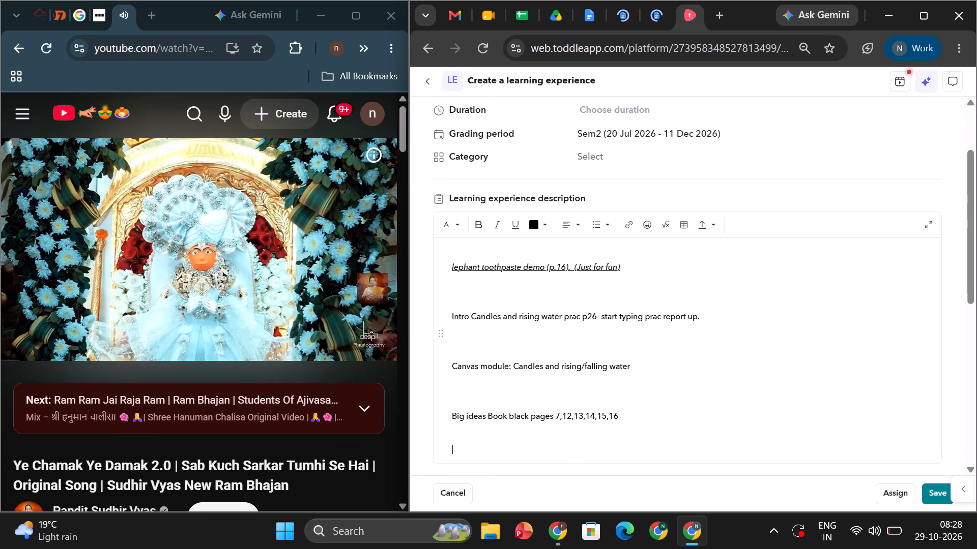
left_click(452, 268)
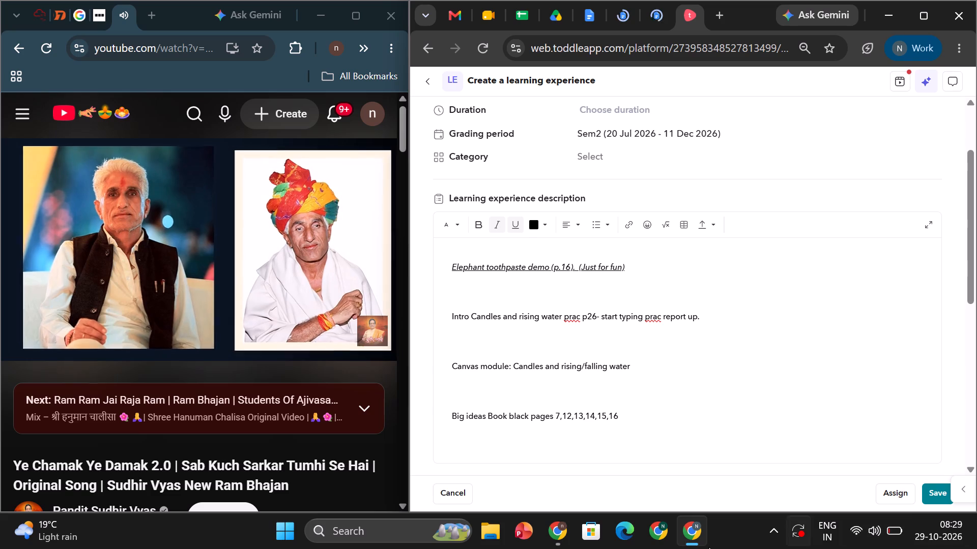
left_click(936, 498)
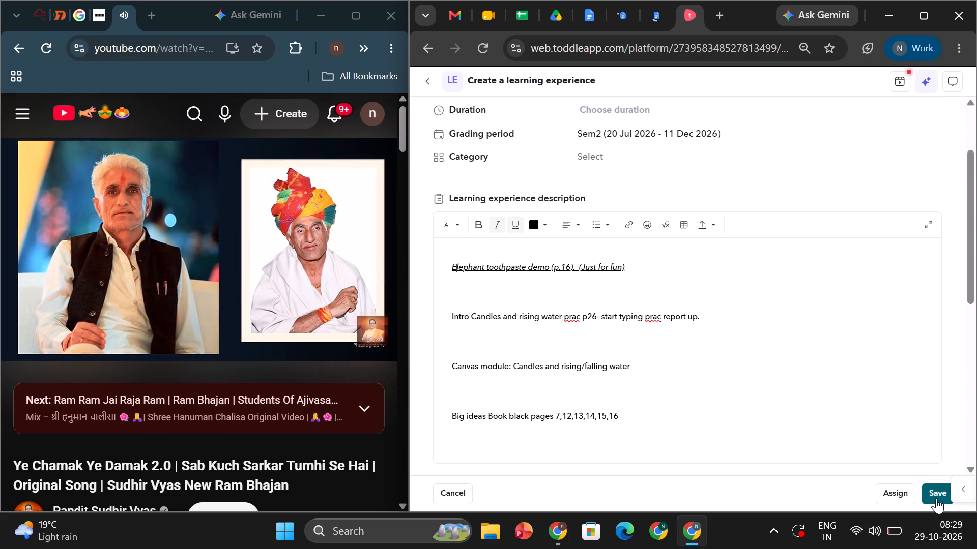
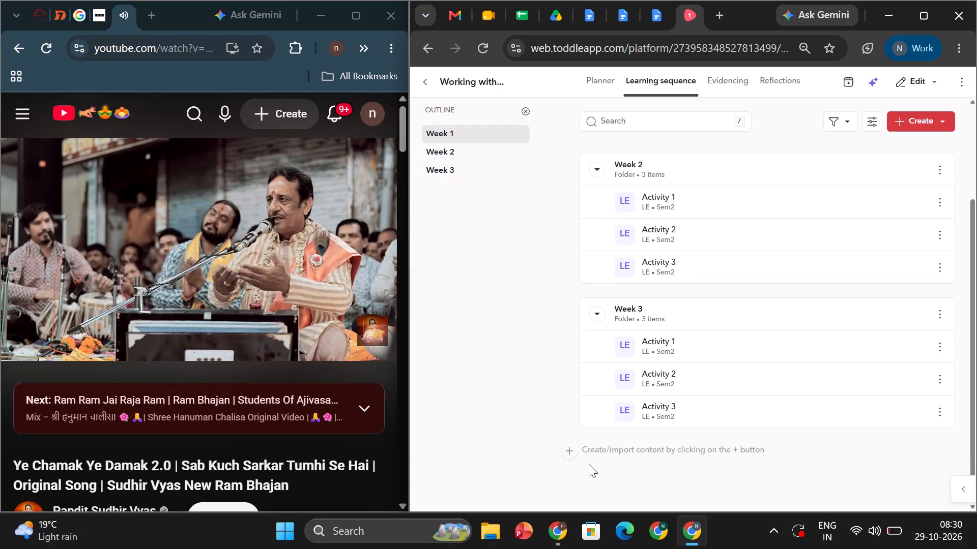
Add a new folder named "Week 4" below the Week 3 folder in the learning sequence.
left_click(574, 446)
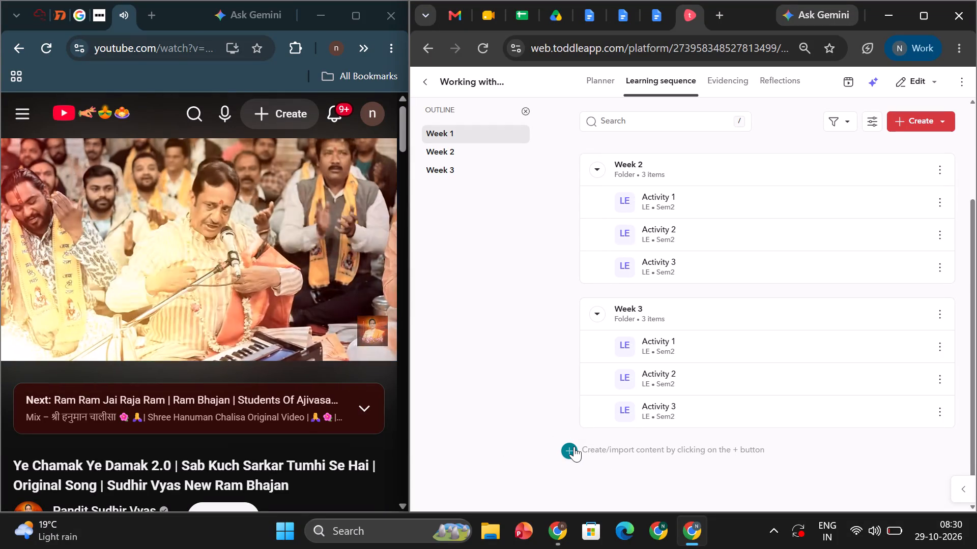
left_click(507, 270)
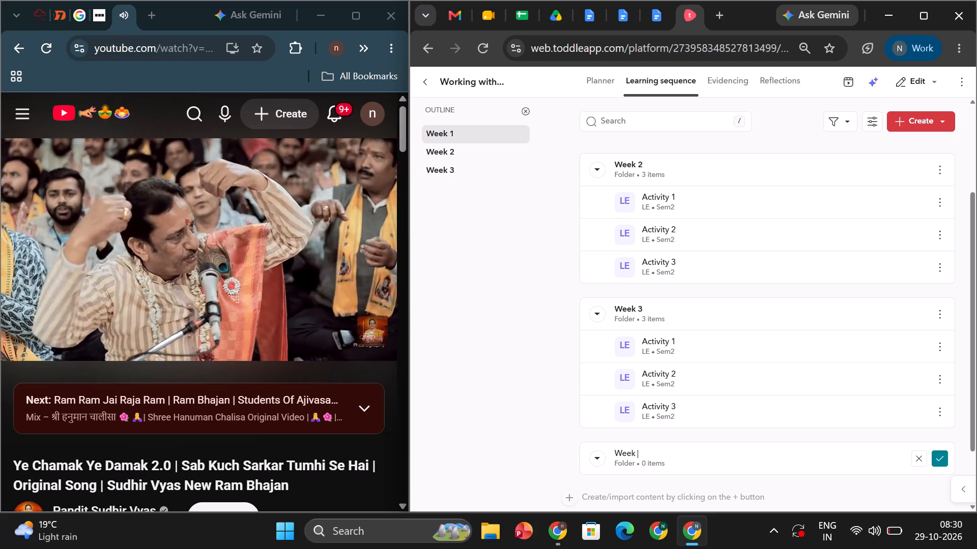
key("Return")
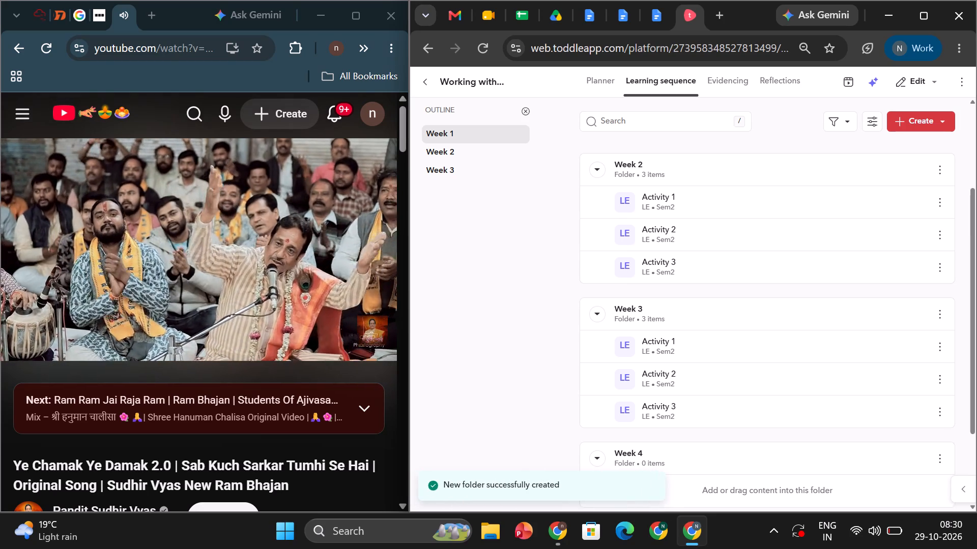
Add a learning experience to the Week 4 folder, close its assistant and title it "Activity 1".
scroll(507, 313, "down", 1)
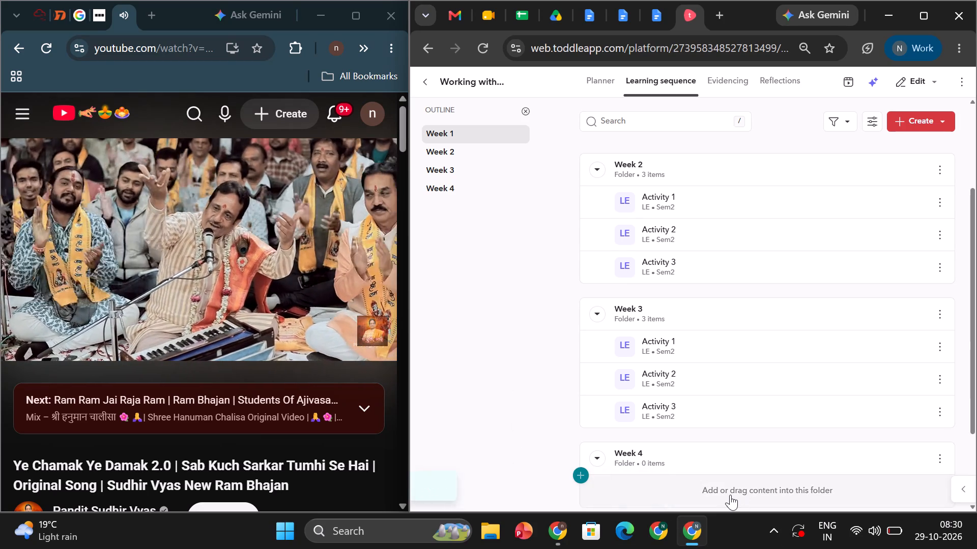
left_click(730, 495)
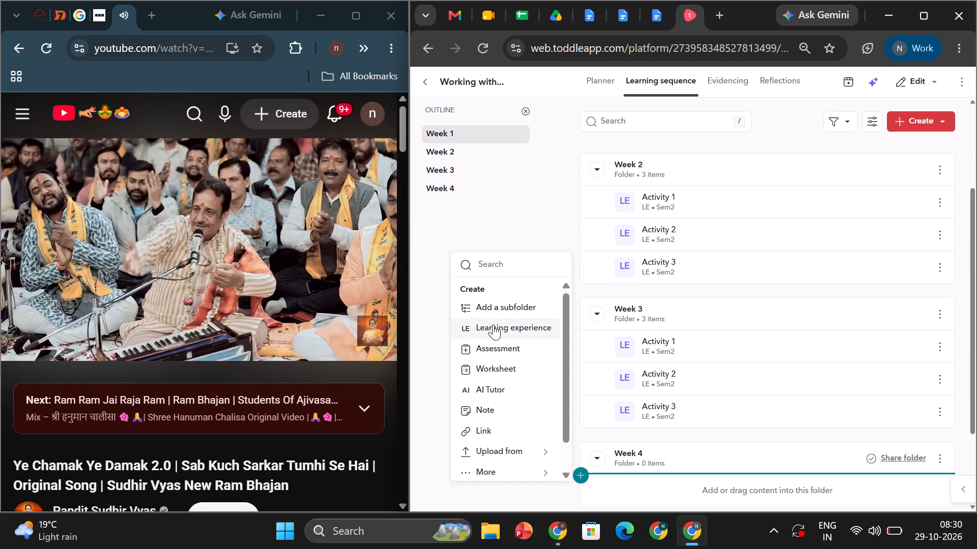
left_click(496, 327)
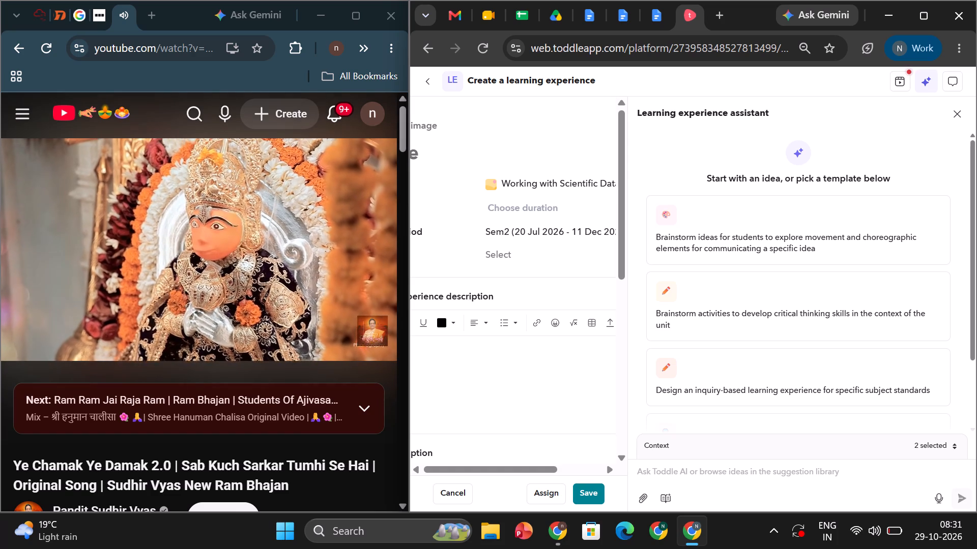
left_click(964, 112)
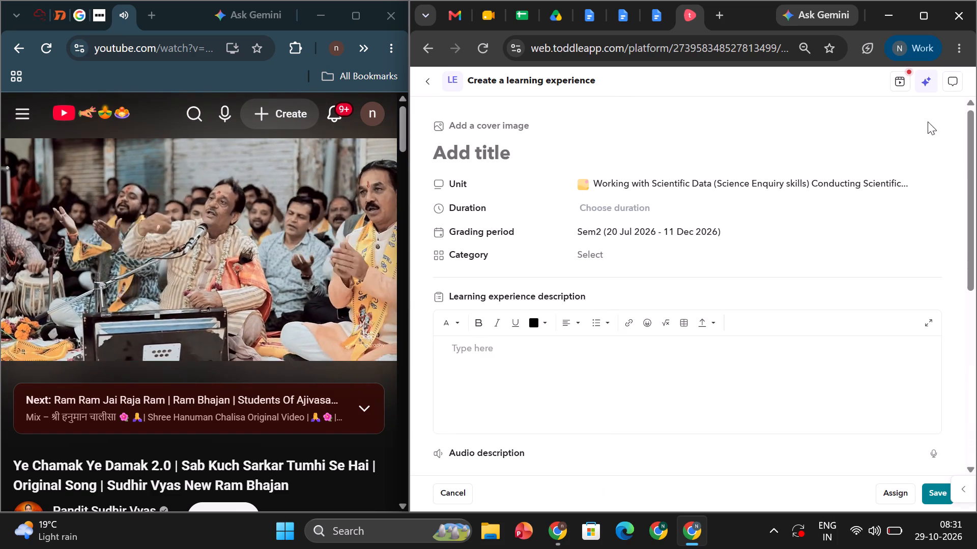
left_click(448, 159)
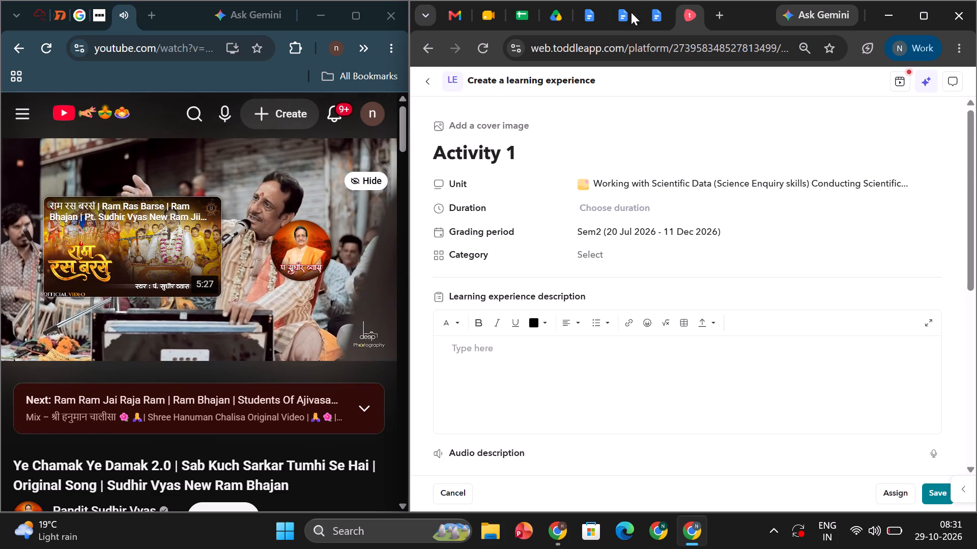
Switch to Lesson planner 2026 and copy the first Week 4 lesson, from "Practical; Candles and Rising Water" through the Big ideas Book pages.
left_click(583, 19)
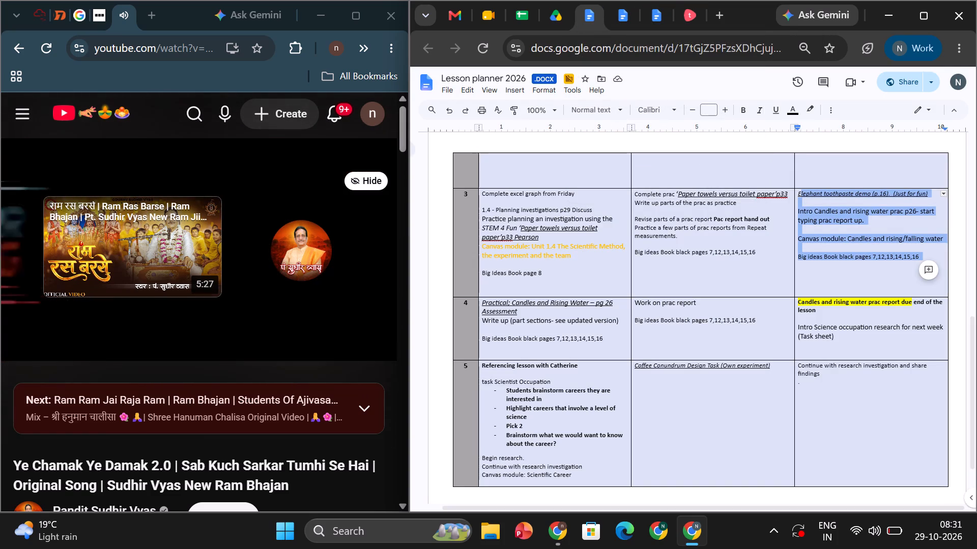
left_click_drag(607, 338, 482, 307)
key("ctrl+c")
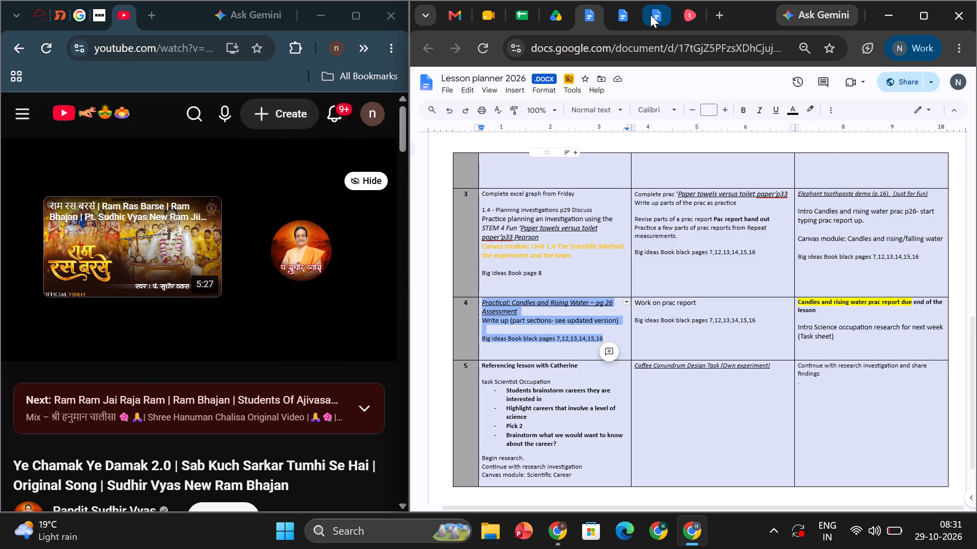
Back in Toddle, paste the copied lesson into Activity 1's description, remove the surplus blank lines and save the learning experience.
left_click(684, 15)
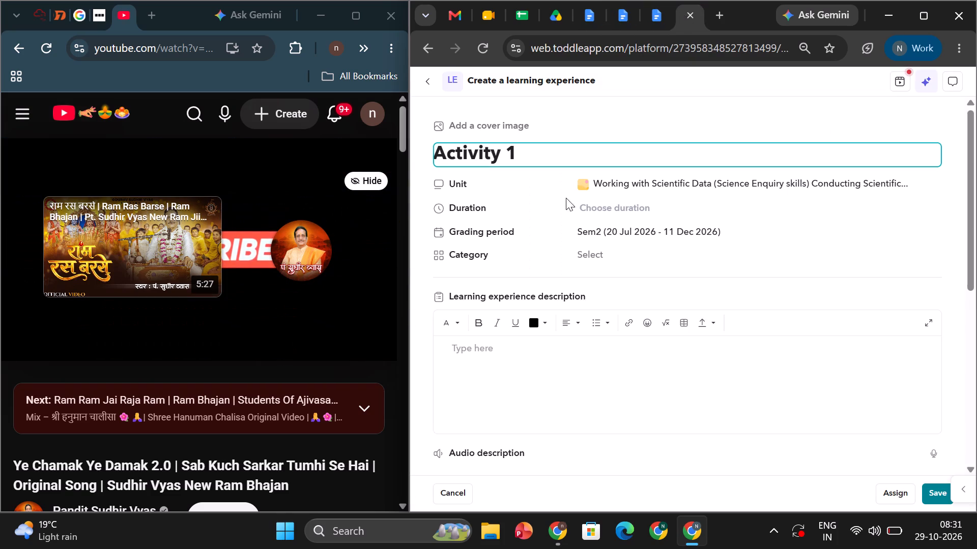
left_click(487, 363)
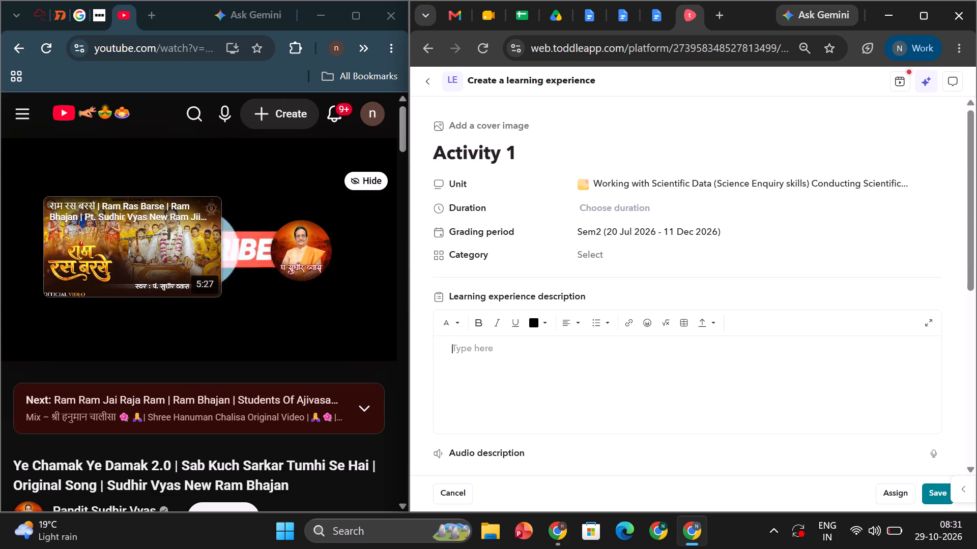
key("ctrl+v")
key("BackSpace")
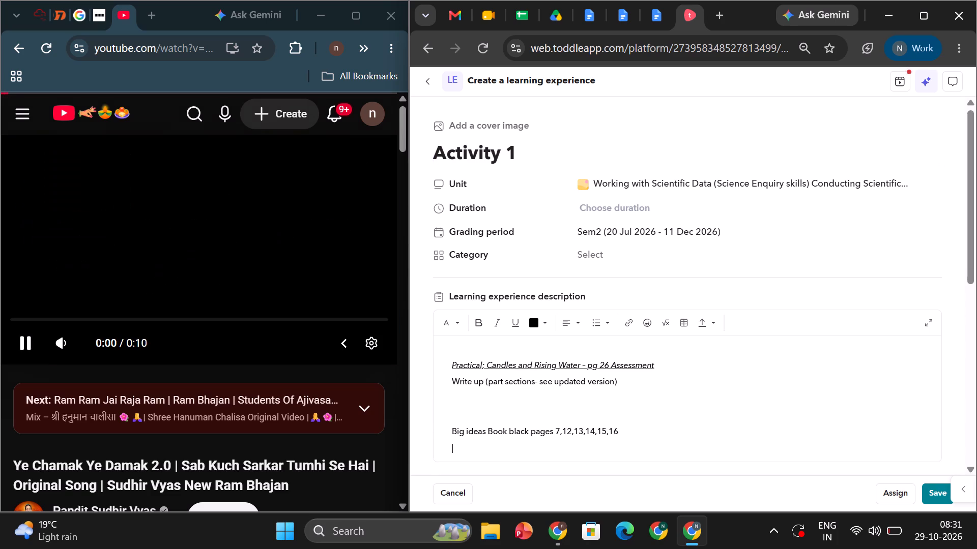
key("Up")
key("Up")
key("BackSpace")
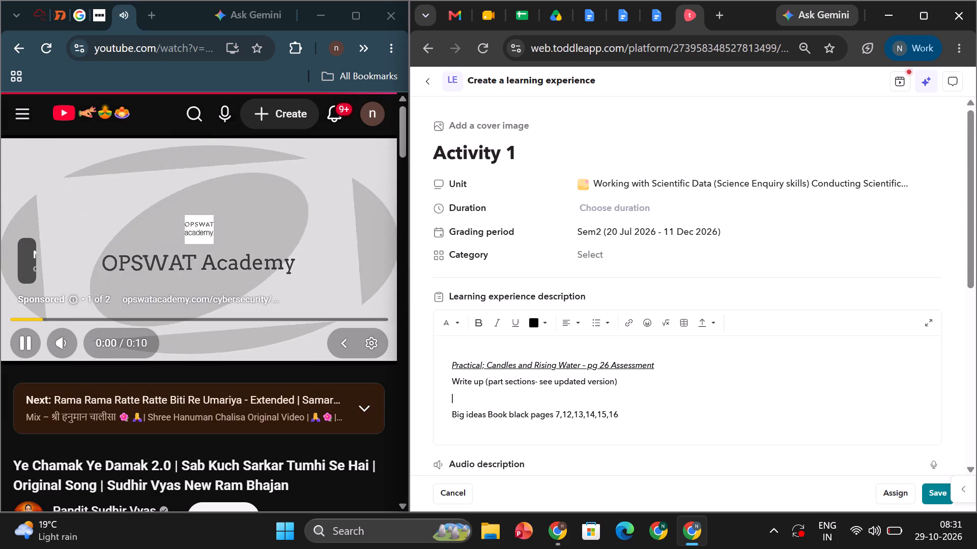
key("Up")
key("Up")
key("Up")
key("BackSpace")
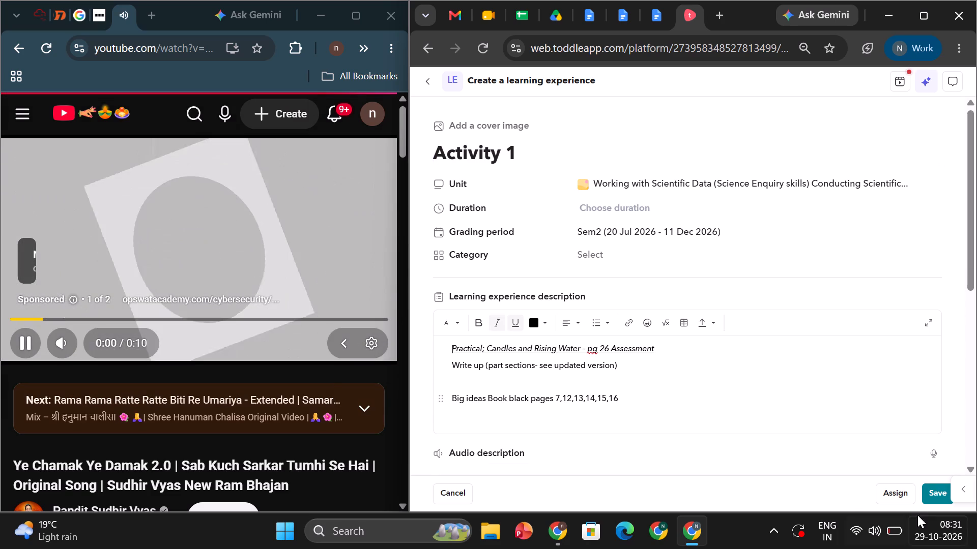
left_click(937, 498)
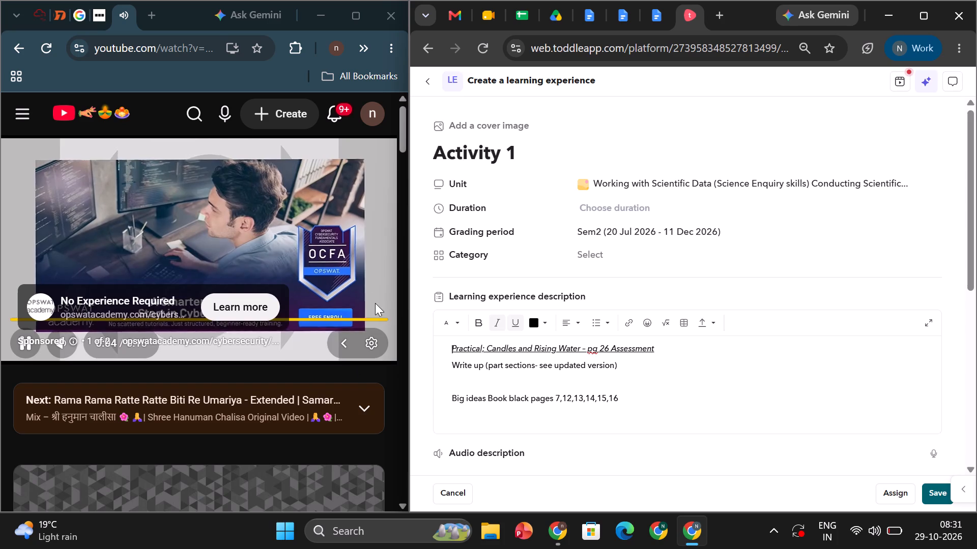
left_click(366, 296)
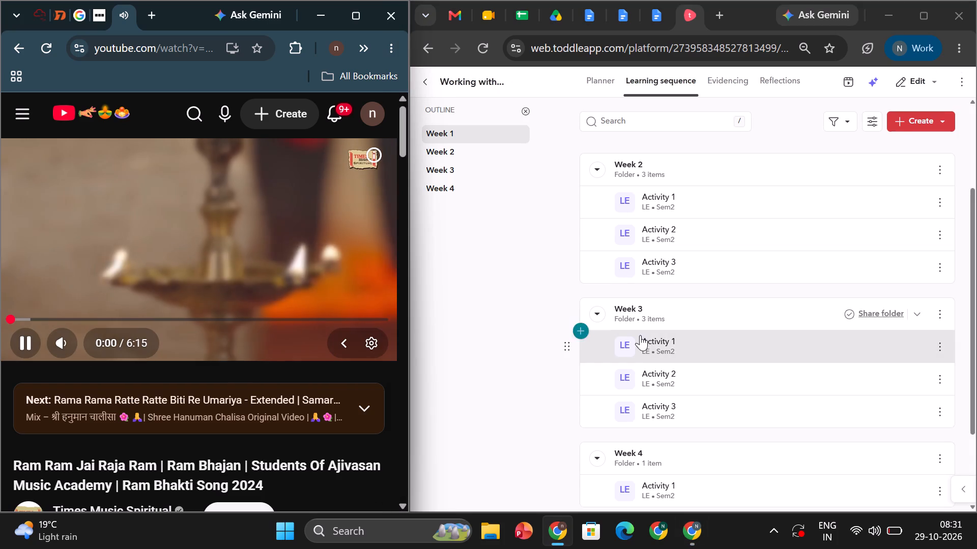
Add another learning experience below Activity 1 in the Week 4 folder, close its assistant and title it "Activity 2".
scroll(640, 335, "down", 2)
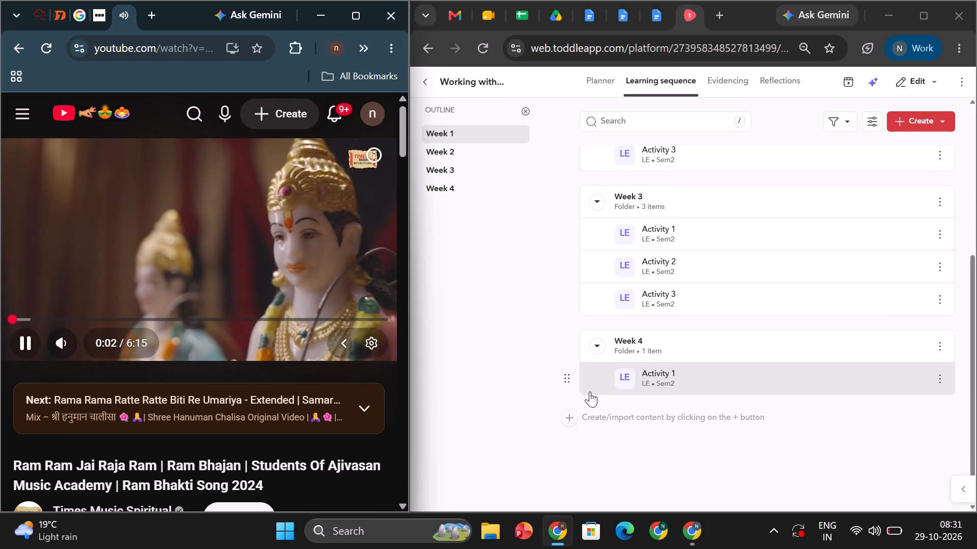
left_click(583, 393)
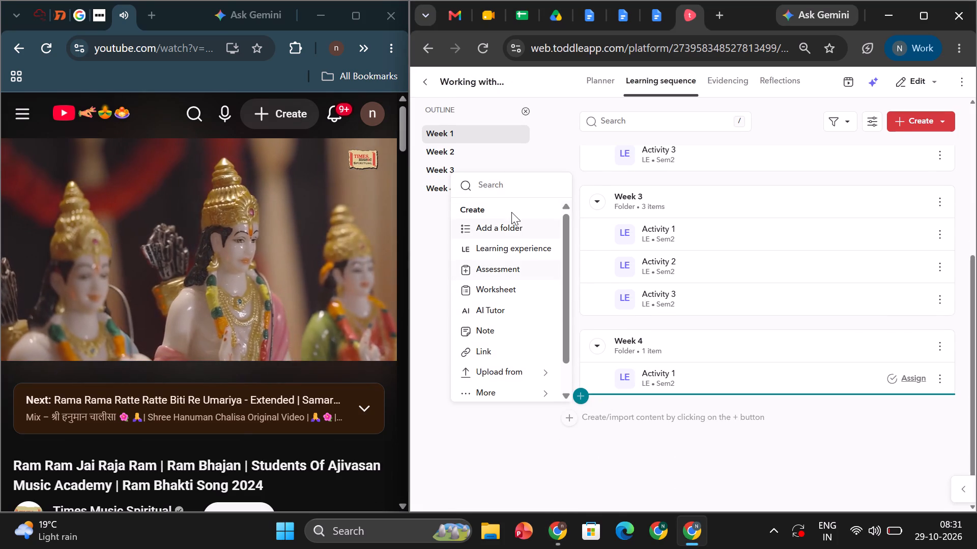
left_click(514, 256)
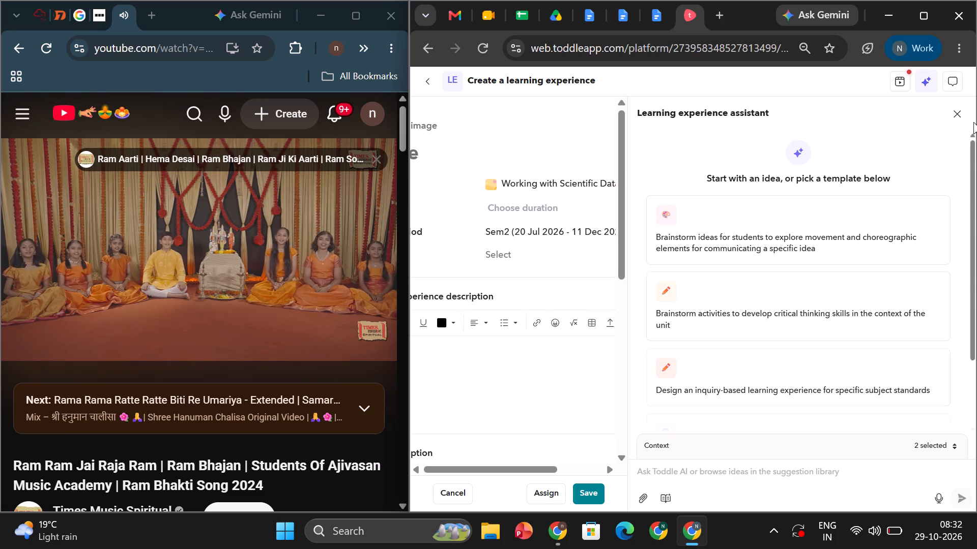
left_click(962, 115)
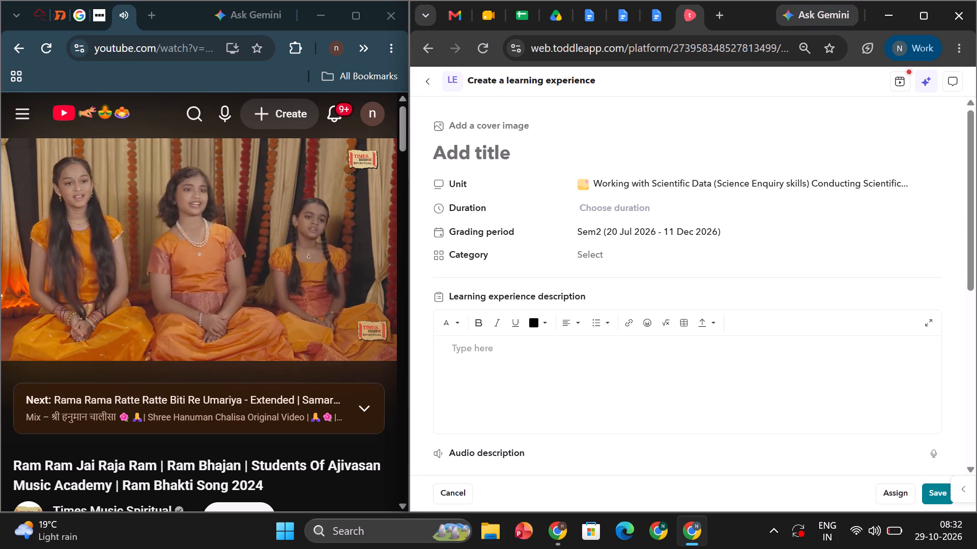
left_click(447, 161)
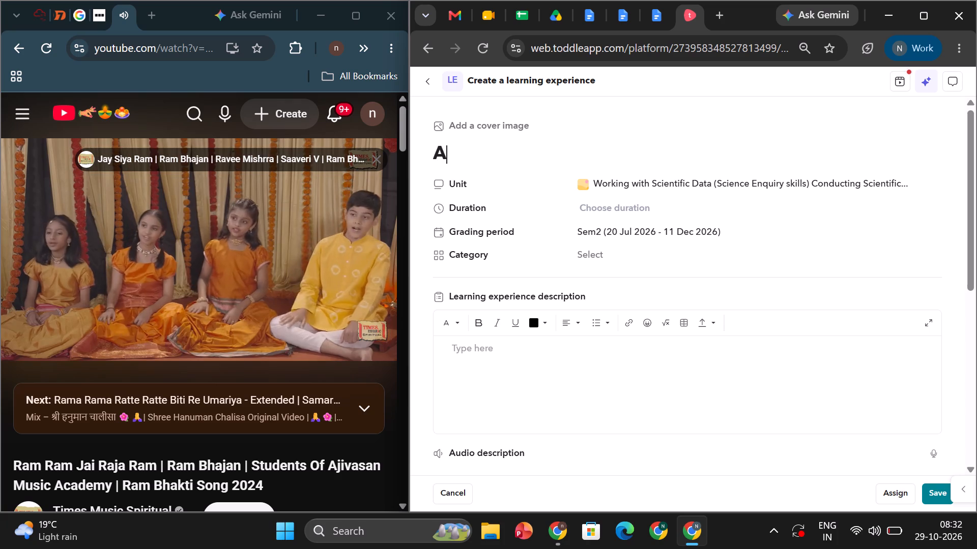
key("c")
type("tivity 2")
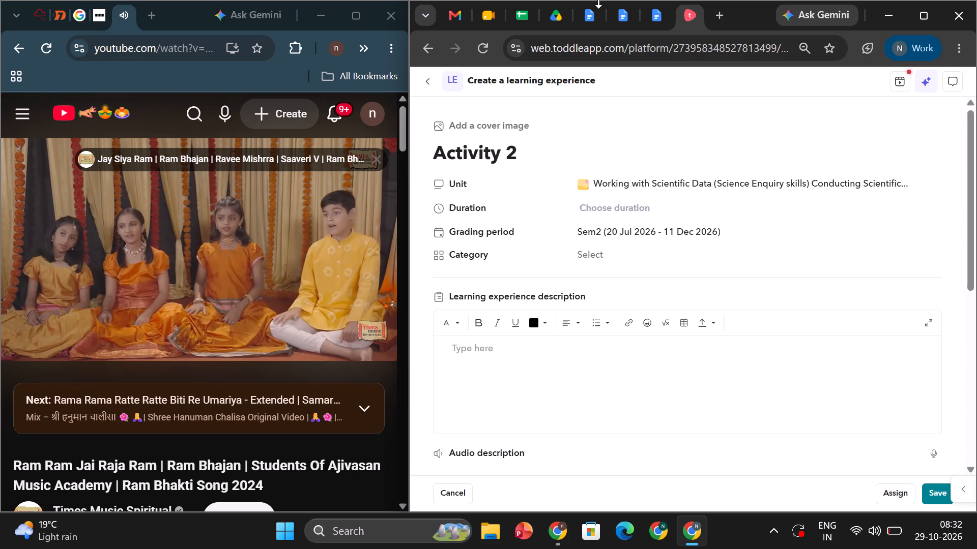
Switch to Lesson planner 2026 and copy the second Week 4 lesson, from "Work on prac report" through the Big ideas Book pages.
left_click(592, 13)
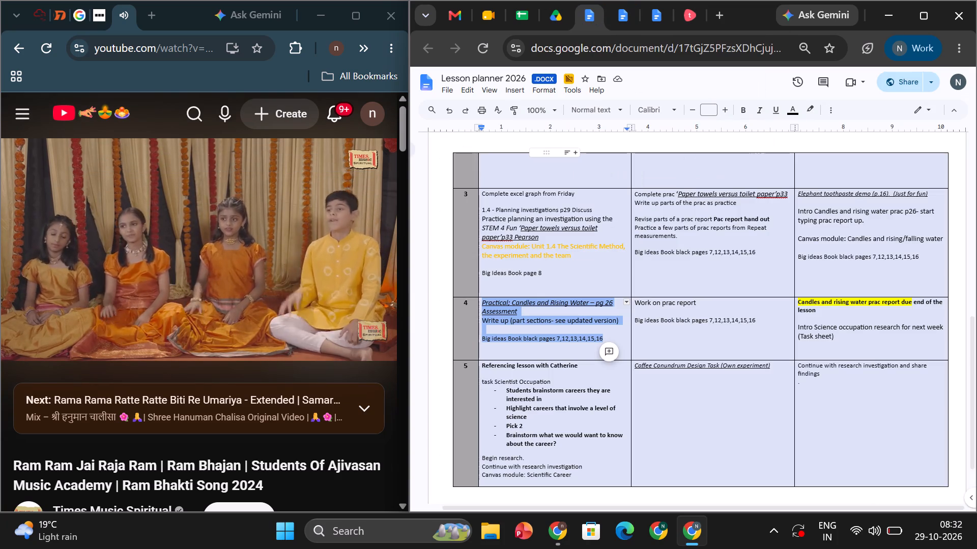
left_click_drag(761, 324, 634, 306)
key("ctrl+c")
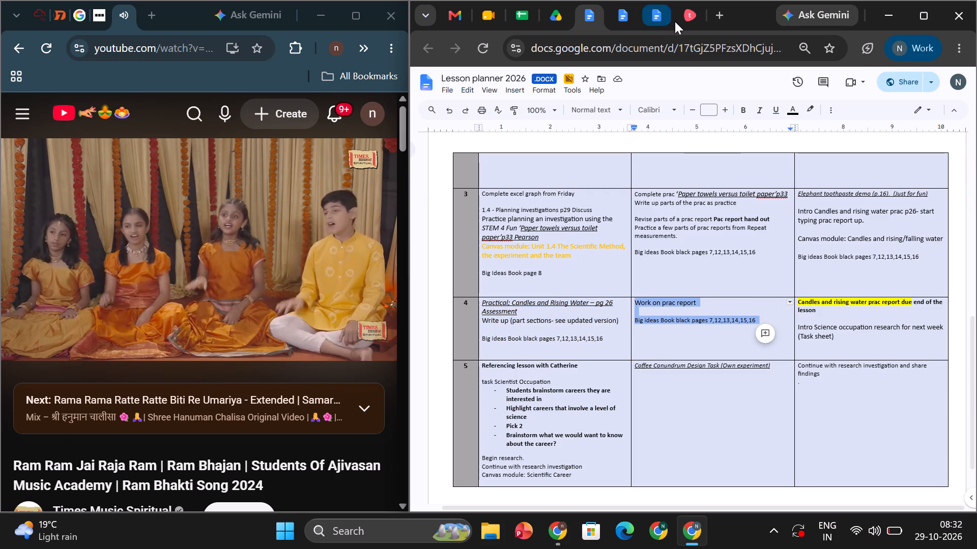
Back in Toddle, paste the copied lesson into Activity 2's description, remove the surplus blank lines and save the learning experience.
left_click(689, 14)
left_click(485, 351)
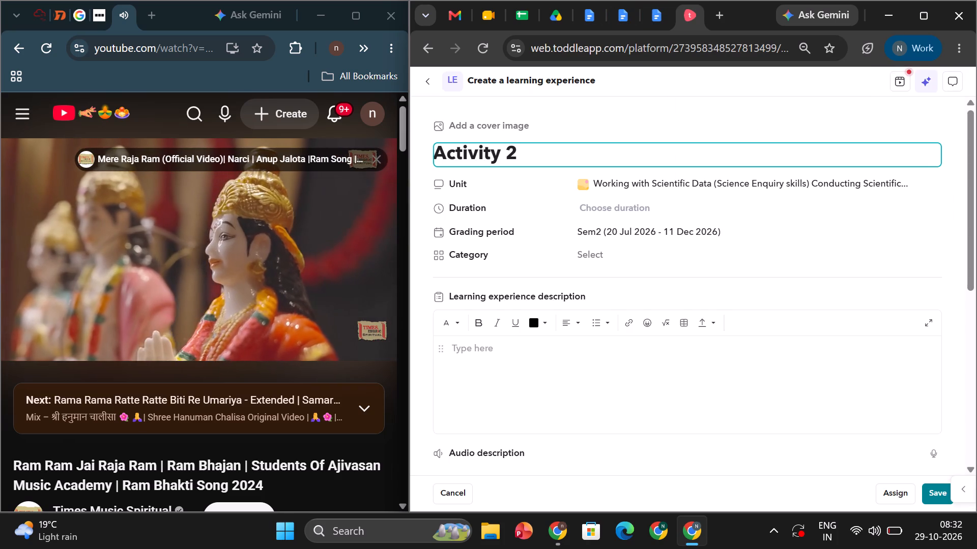
key("ctrl+v")
key("BackSpace")
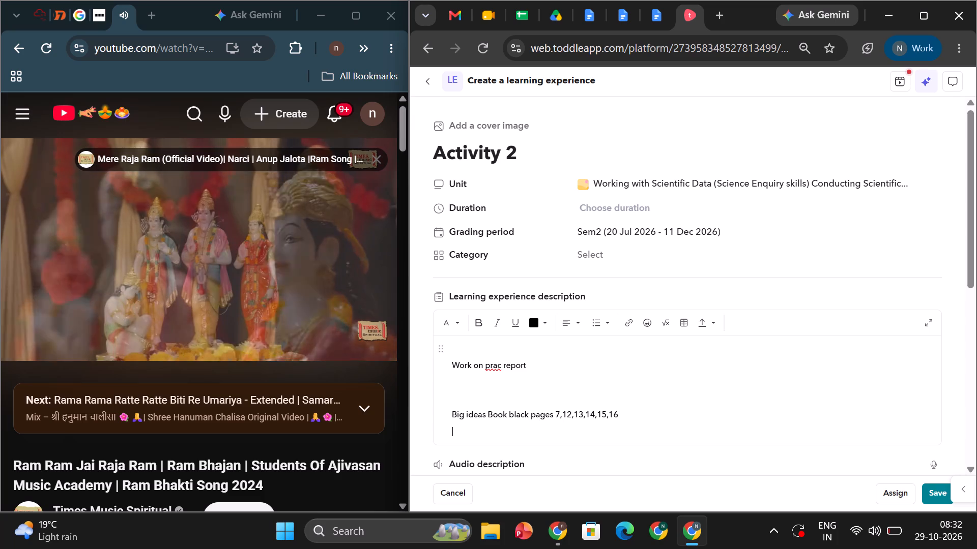
key("Up")
key("Up")
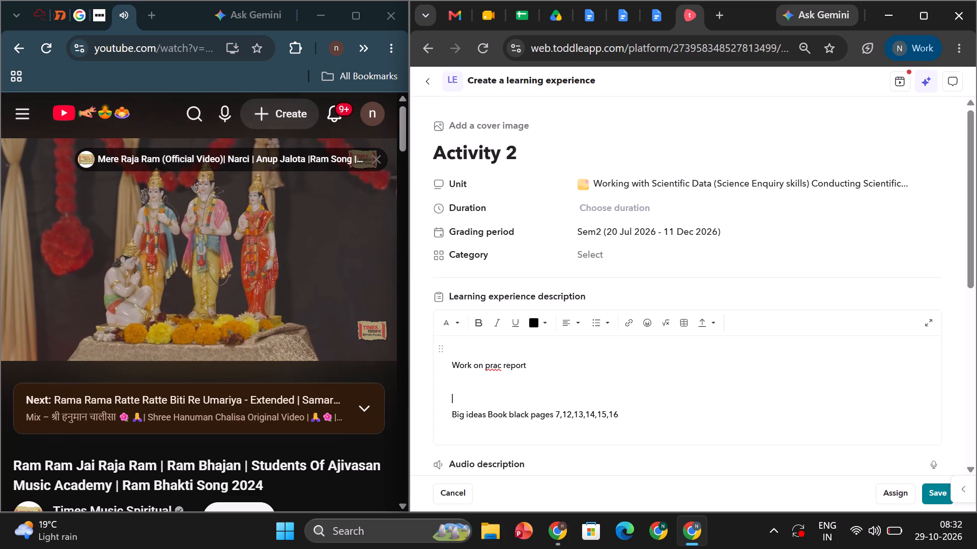
key("BackSpace")
key("Up")
key("Up")
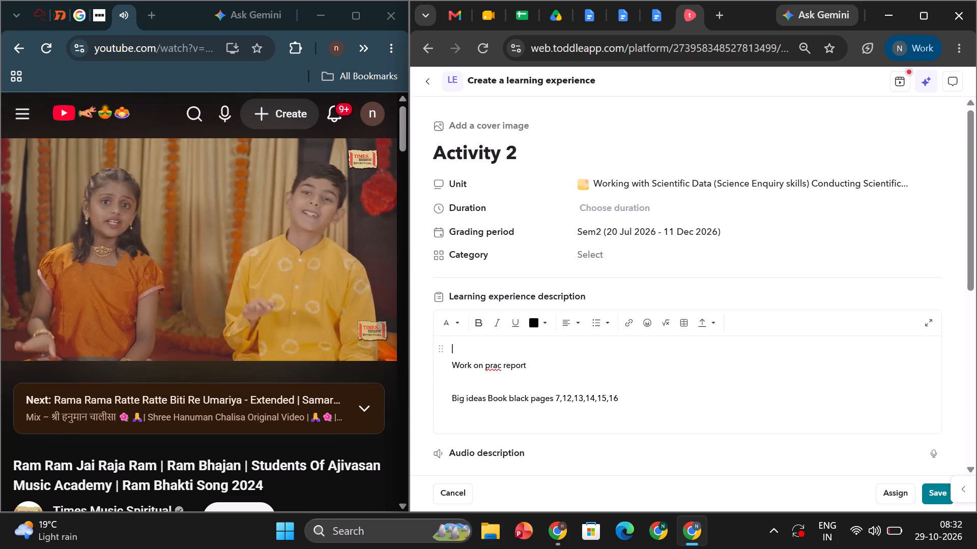
key("BackSpace")
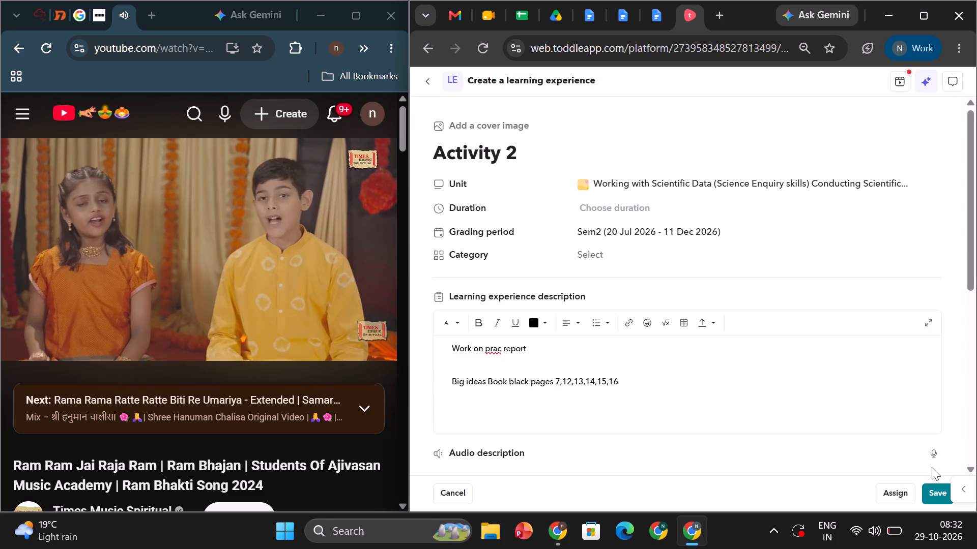
left_click(925, 489)
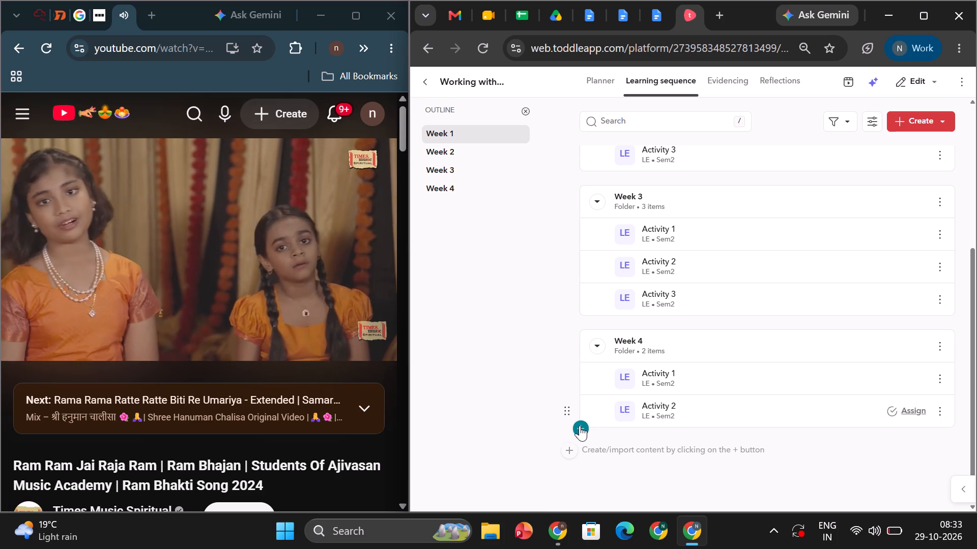
Add another learning experience below Activity 2 in the Week 4 folder, close its assistant and title it "Activity 3".
left_click(580, 425)
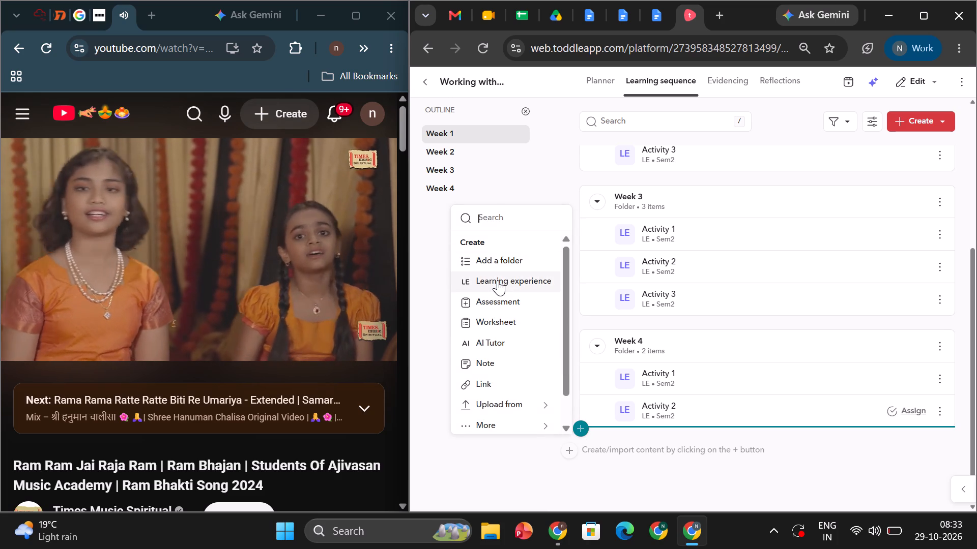
left_click(498, 280)
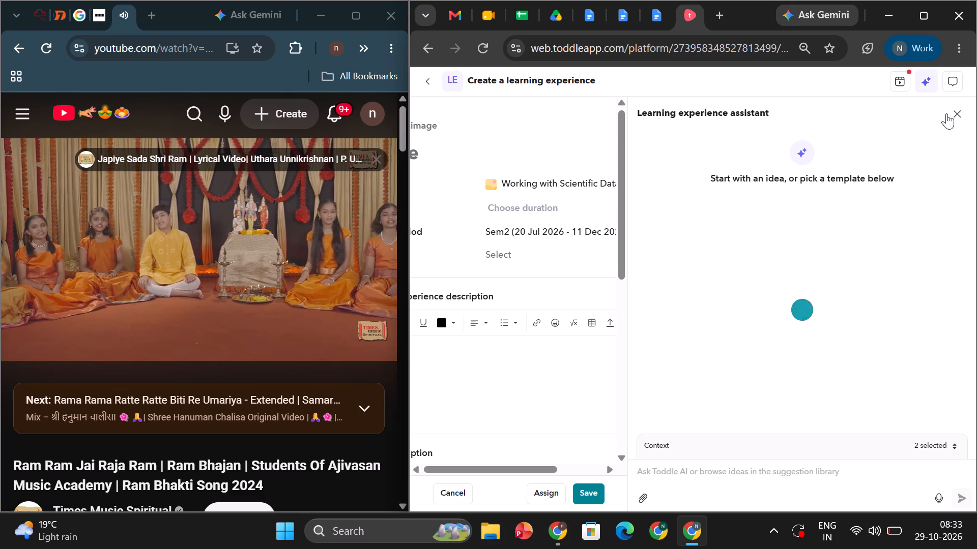
left_click(954, 119)
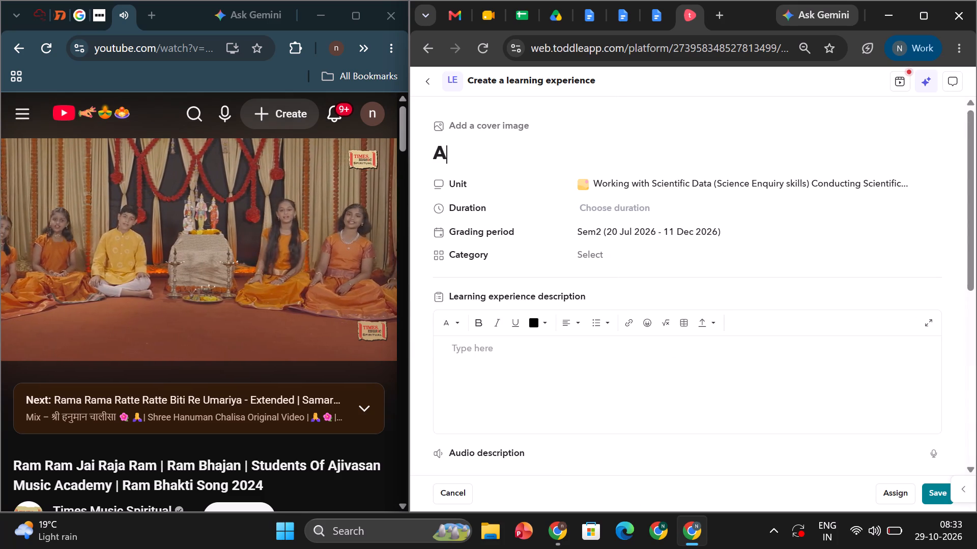
key("c")
type("tivity")
key("space")
type("3")
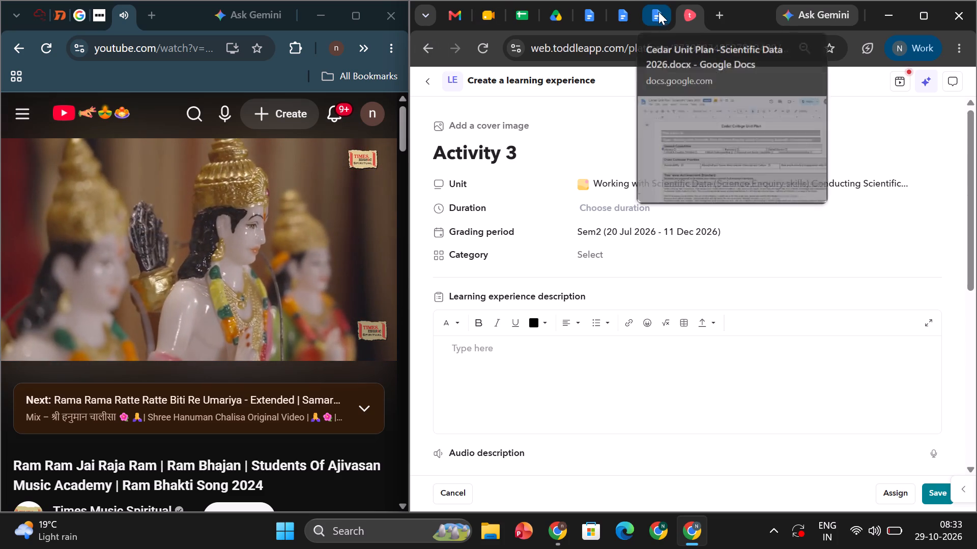
Switch to Lesson planner 2026 and copy "Intro Science occupation research for next week (Task sheet)" from the third Week 4 lesson.
left_click(591, 10)
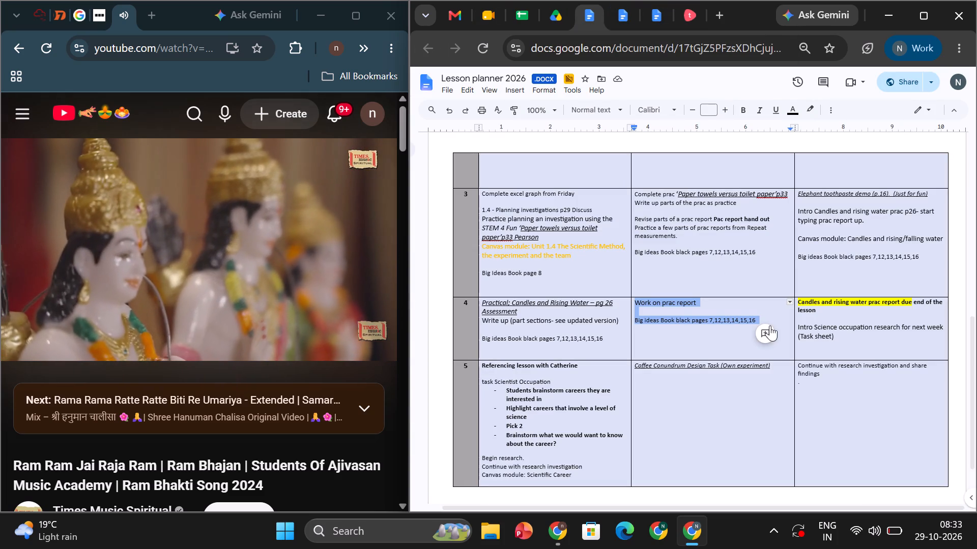
left_click_drag(839, 342, 805, 328)
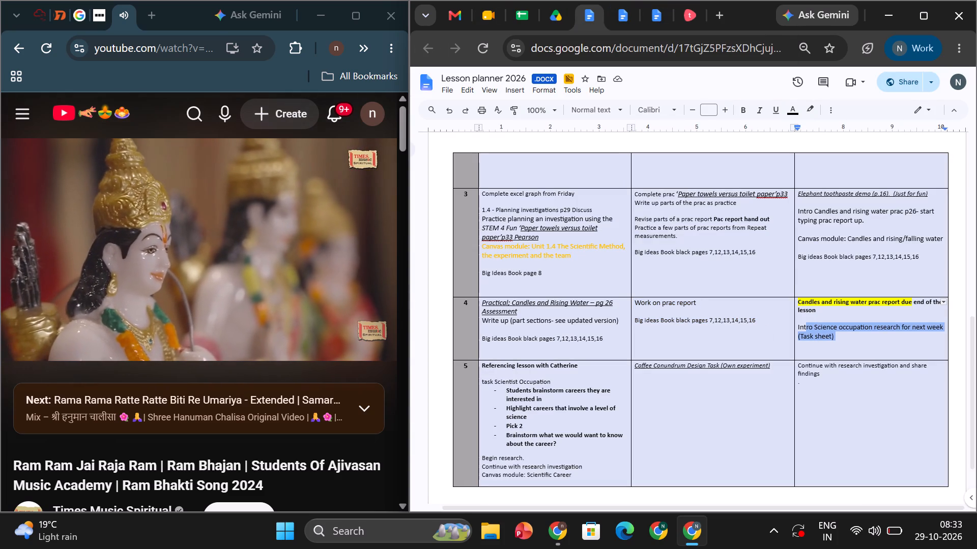
left_click_drag(805, 328, 799, 324)
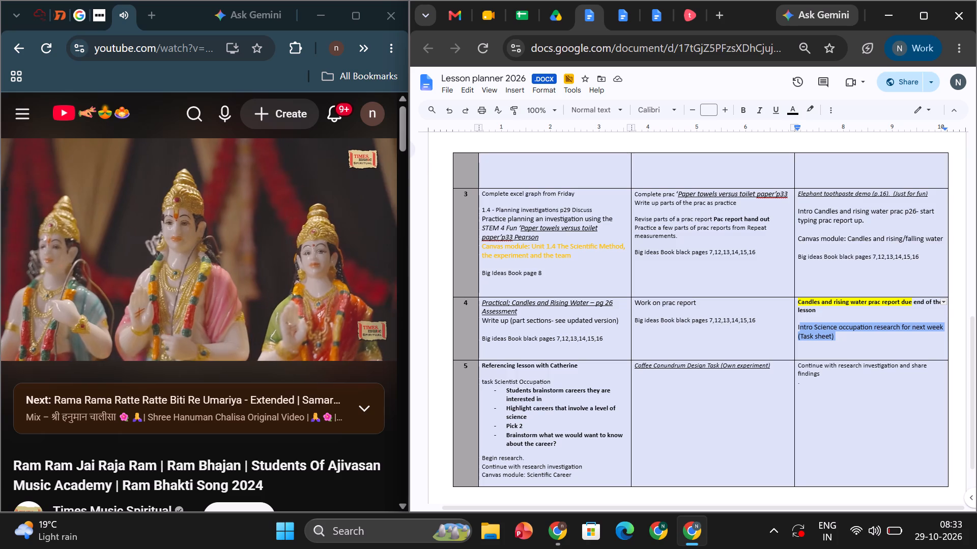
left_click_drag(799, 324, 797, 327)
key("ctrl+c")
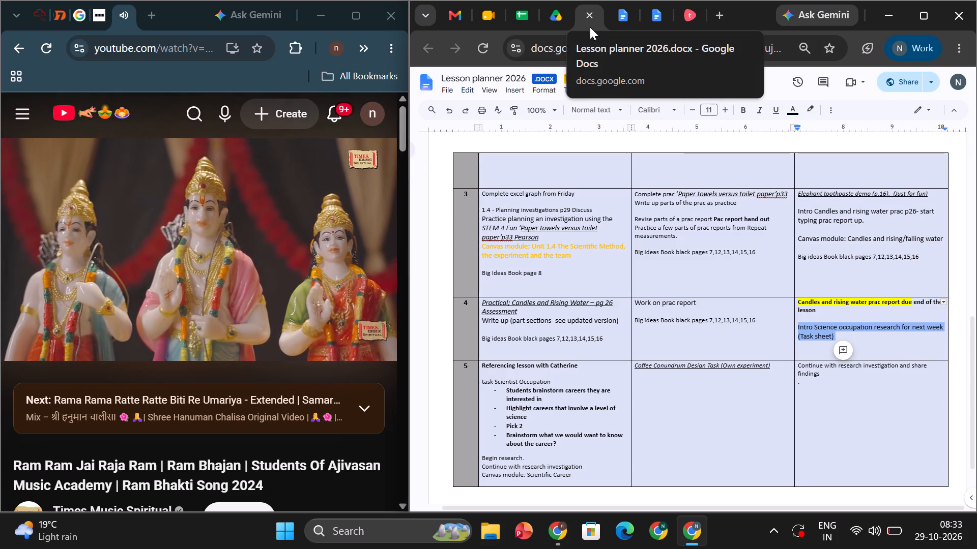
Back in Toddle, paste the copied text into Activity 3's description and save the learning experience.
left_click(691, 16)
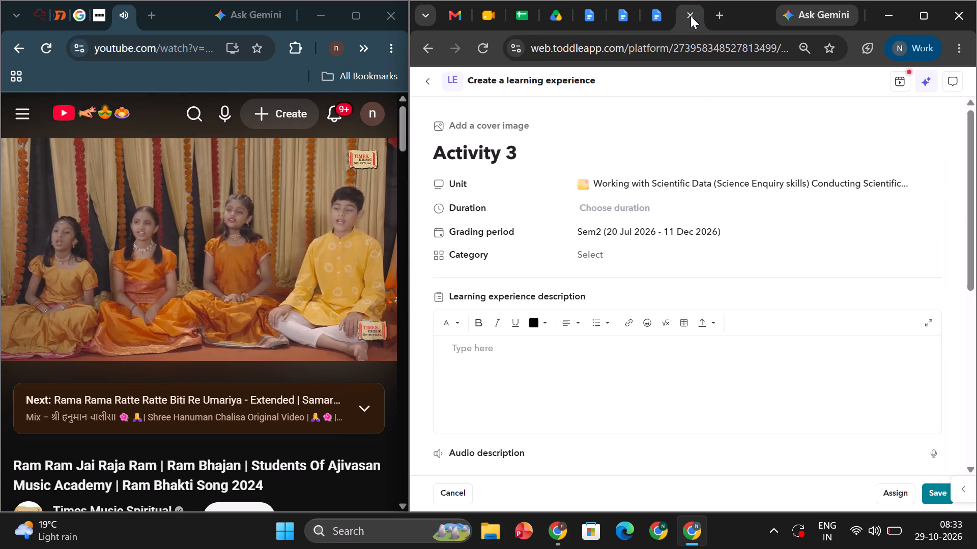
left_click(475, 367)
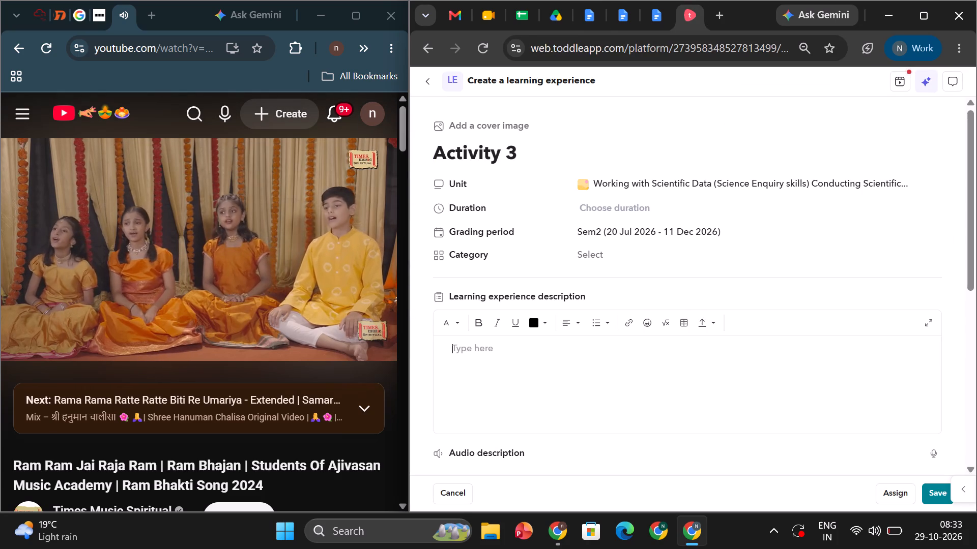
key("ctrl+v")
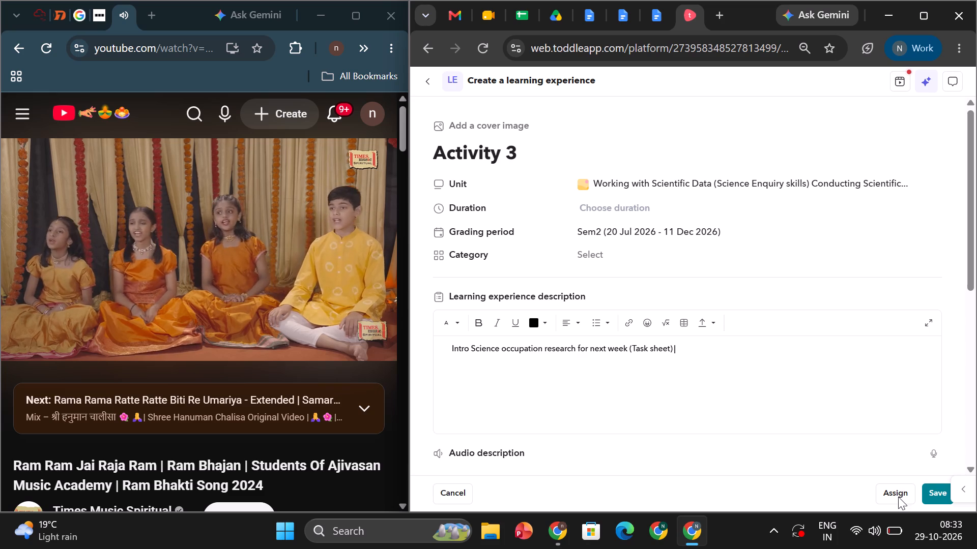
left_click(926, 494)
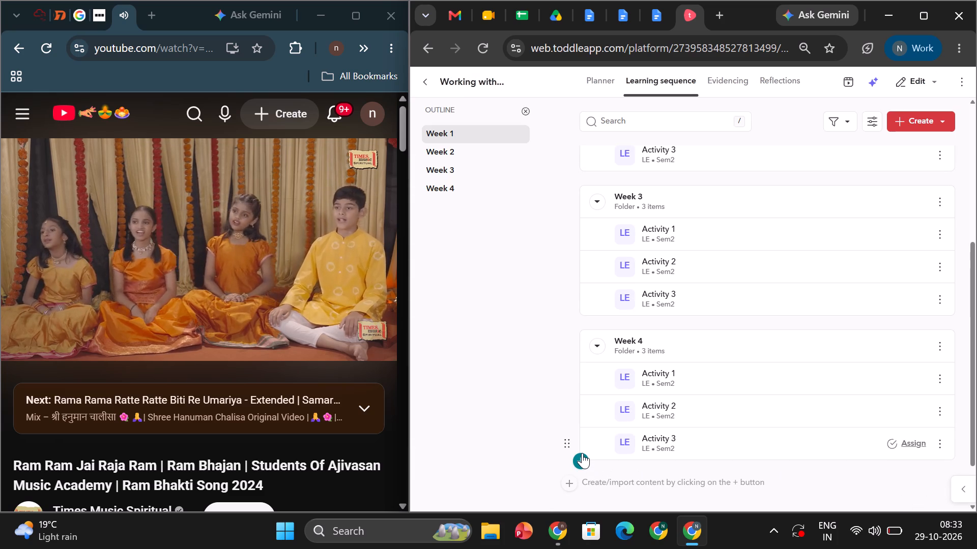
Below Week 4's Activity 3, add and save an assessment titled "Candles and rising water prac report due end of the lesson", copied from Lesson planner 2026.
left_click(582, 453)
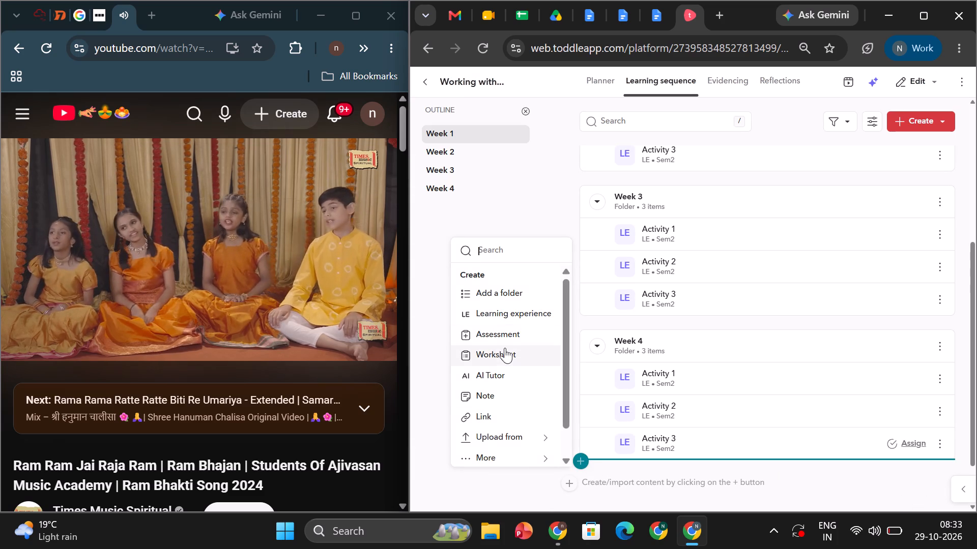
left_click(495, 333)
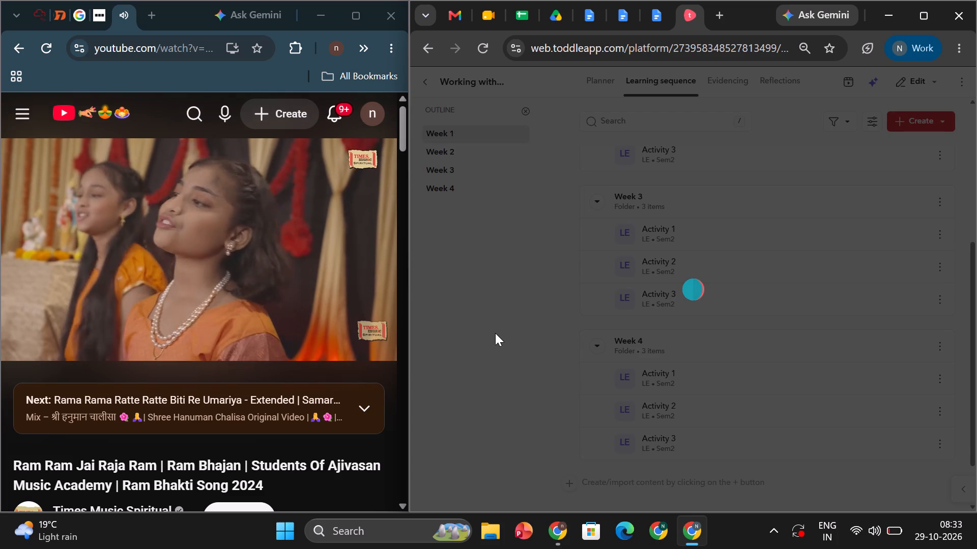
left_click(585, 22)
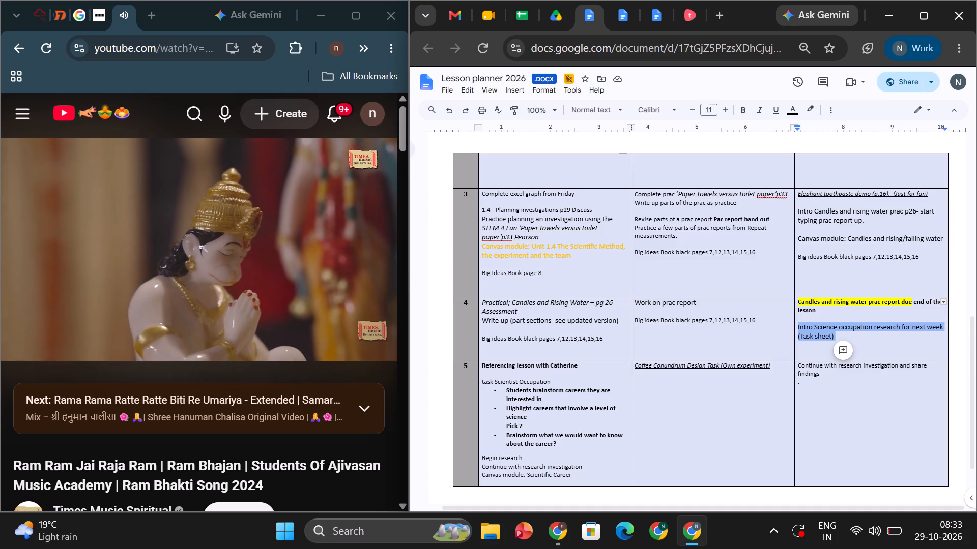
left_click_drag(796, 300, 818, 310)
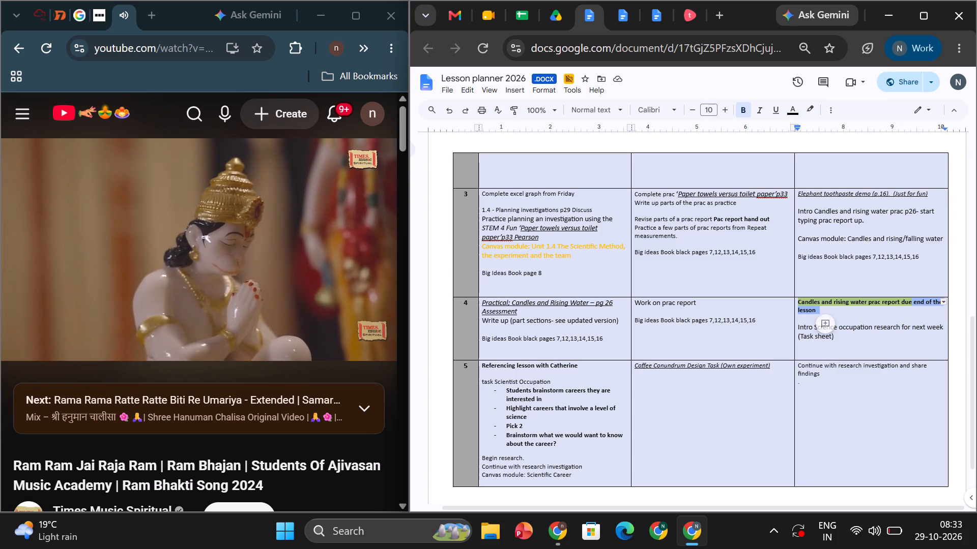
key("ctrl+c")
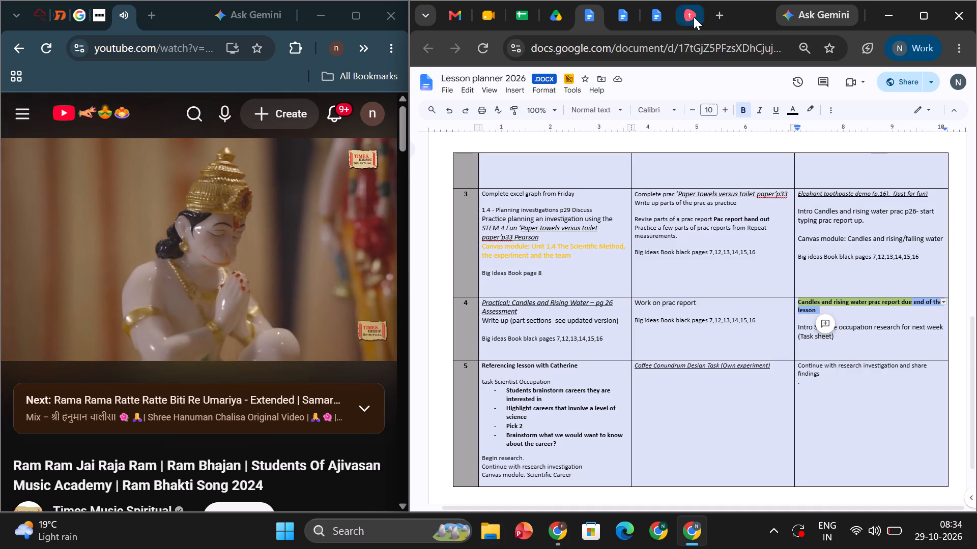
left_click(694, 17)
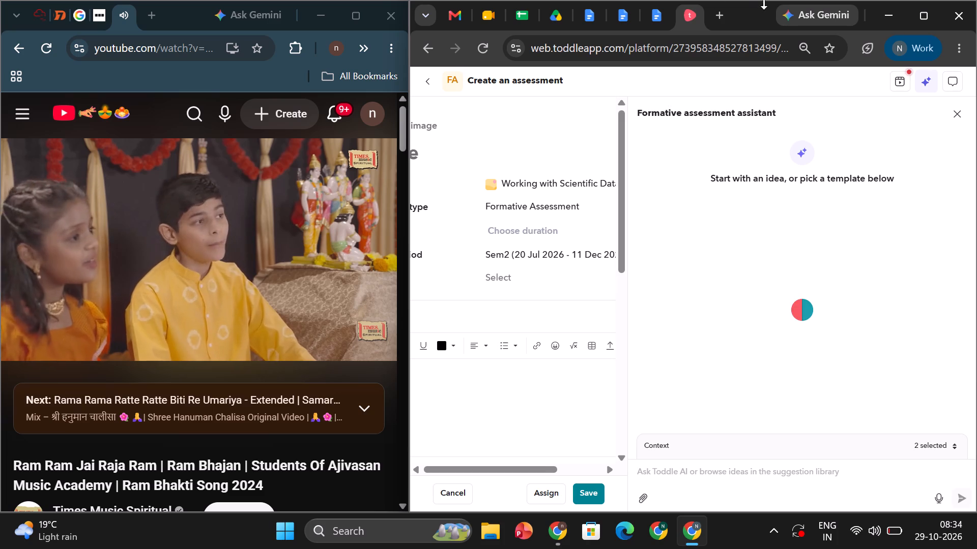
left_click(963, 115)
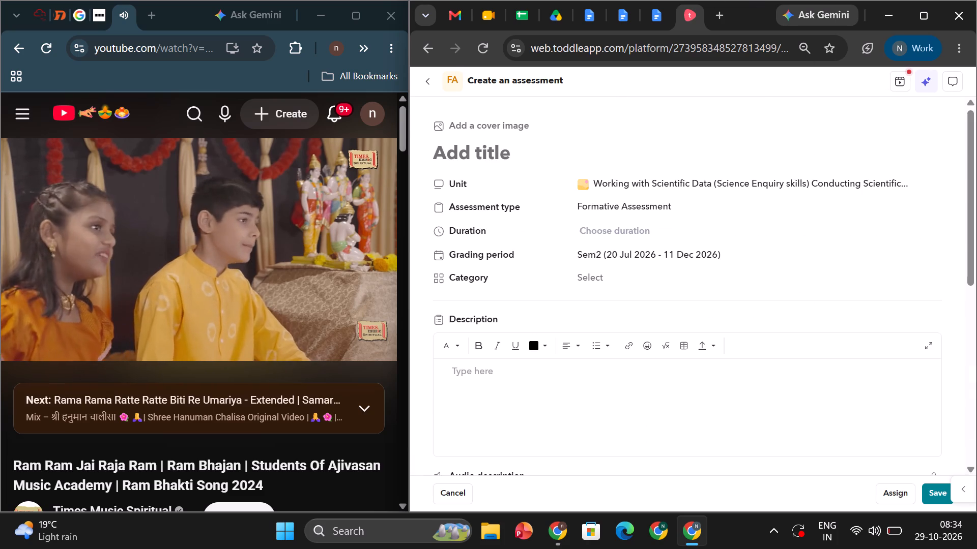
left_click(457, 166)
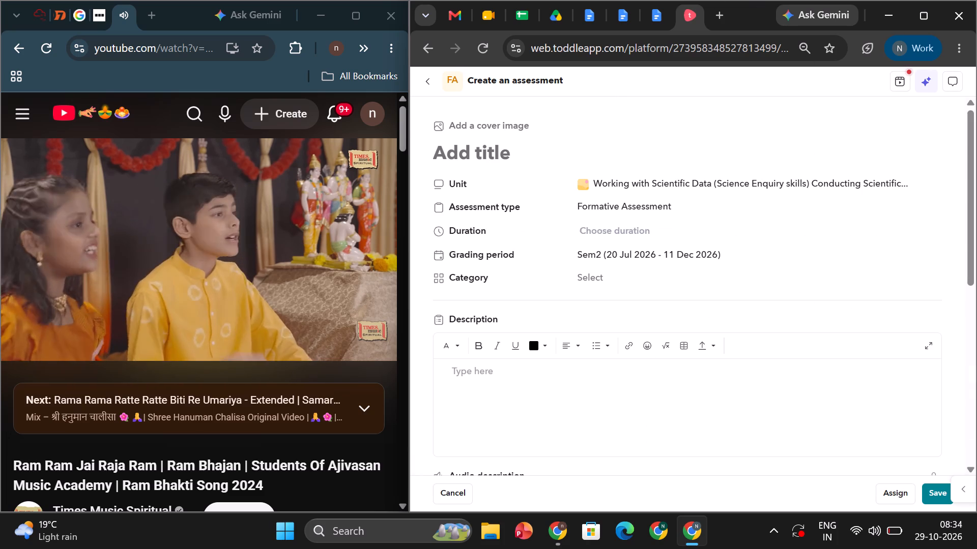
key("ctrl+v")
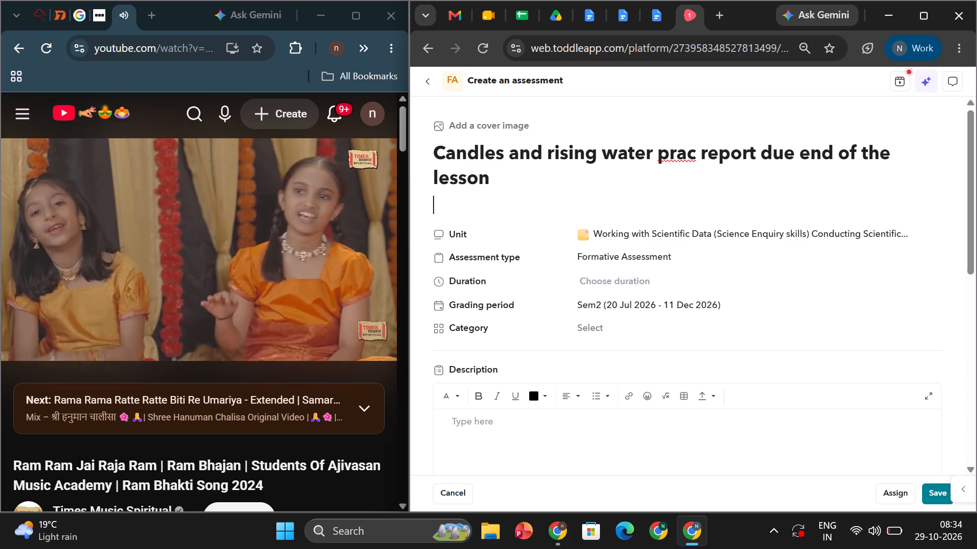
key("BackSpace")
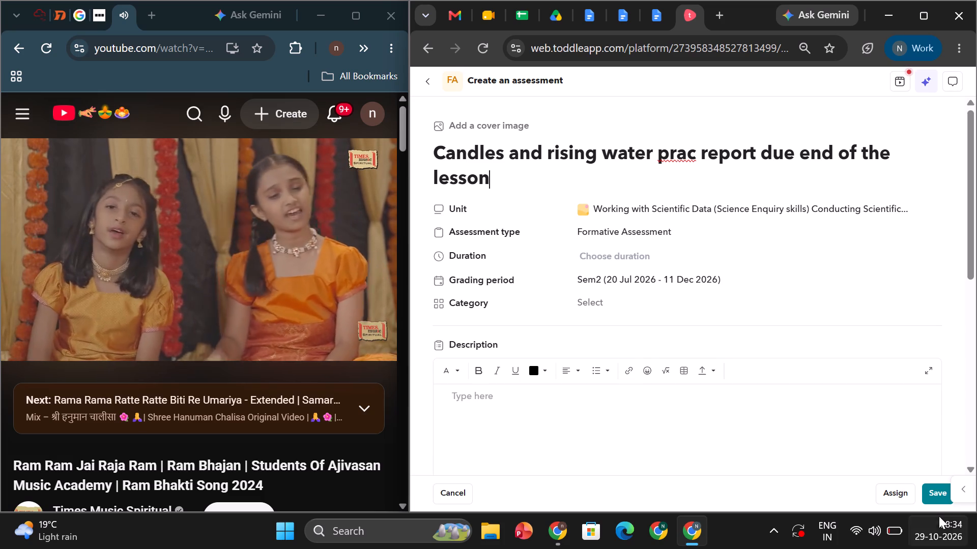
left_click(926, 493)
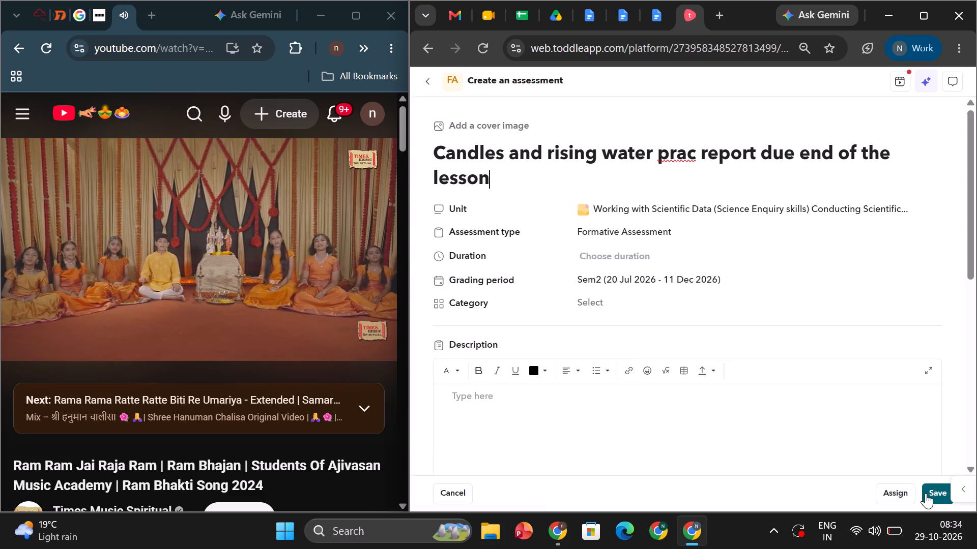
Check the remaining weeks in Lesson planner 2026, and in Toddle add a folder named "Week 5" below the Week 4 folder.
scroll(794, 392, "down", 1)
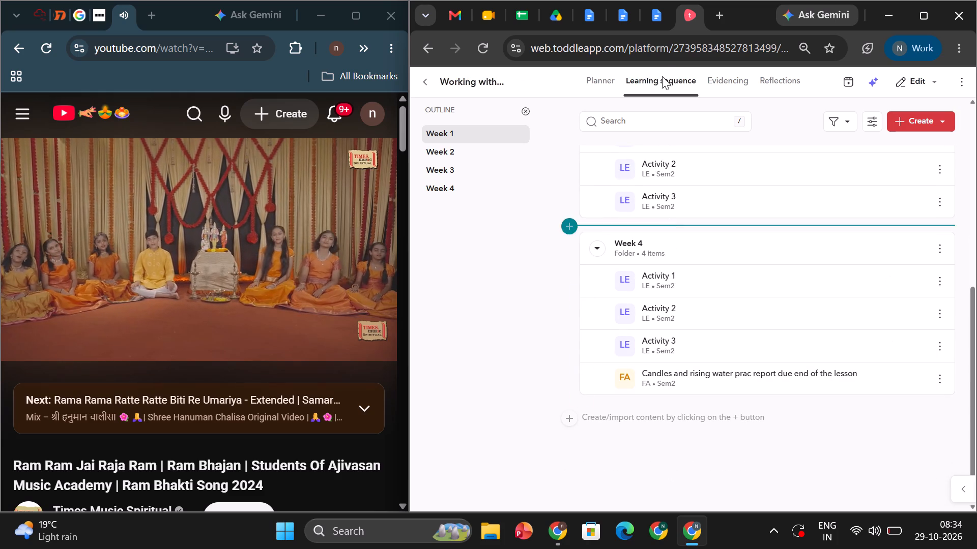
left_click(590, 8)
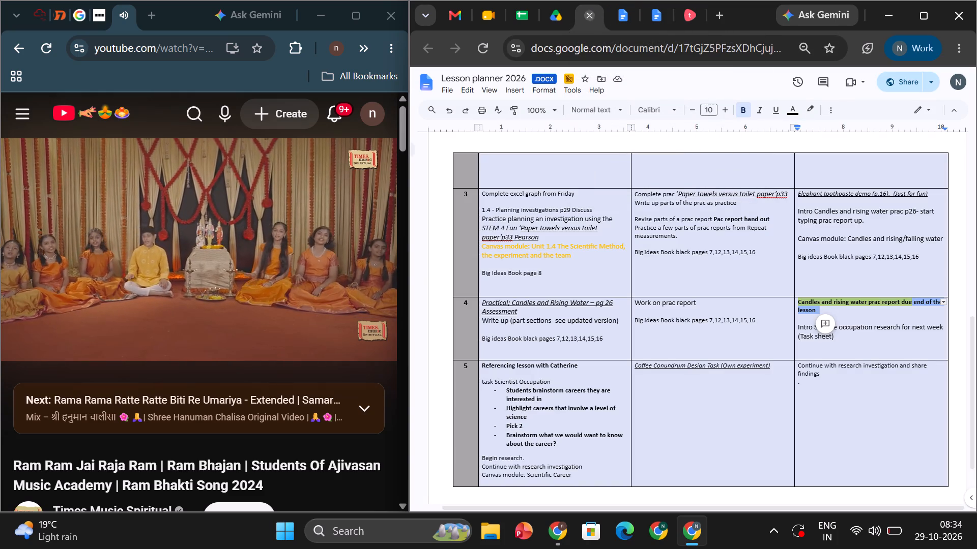
scroll(548, 395, "down", 1)
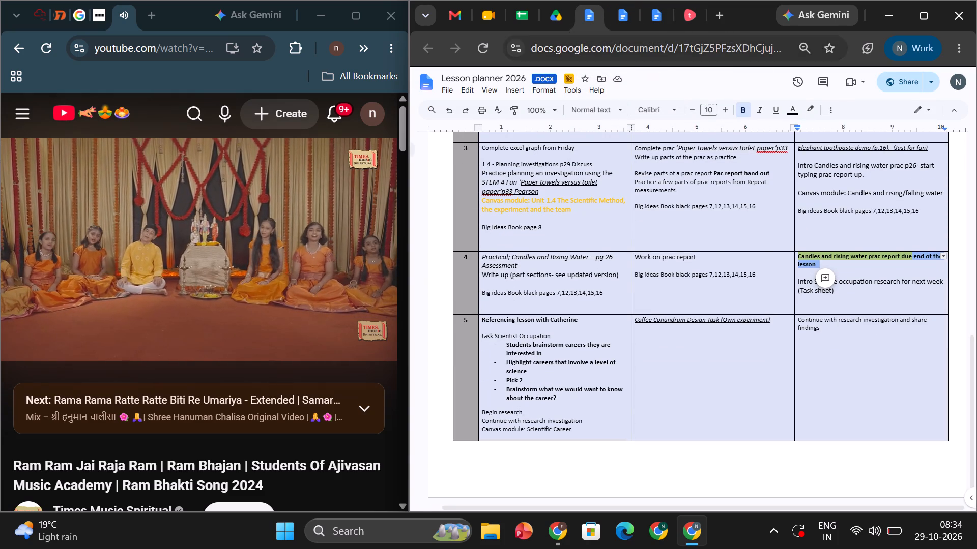
left_click(691, 22)
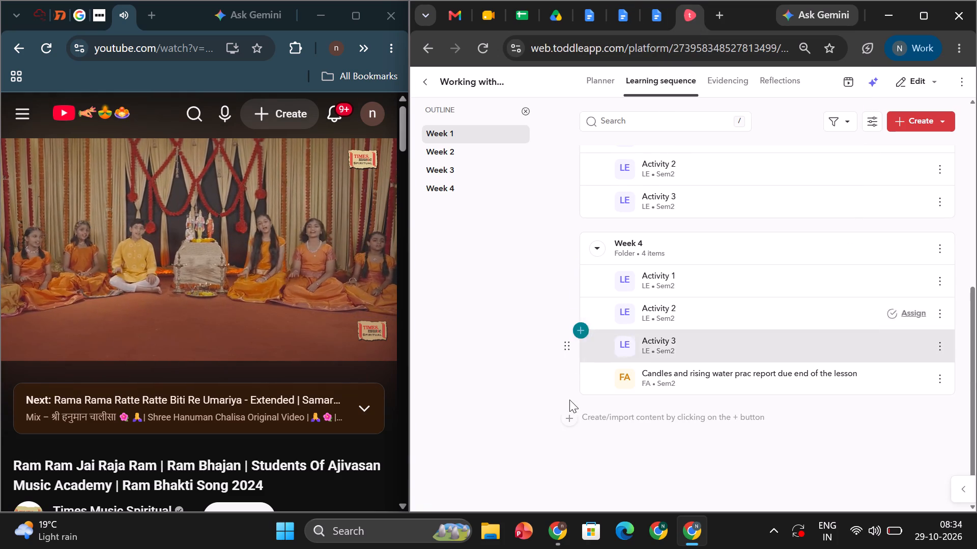
left_click(569, 413)
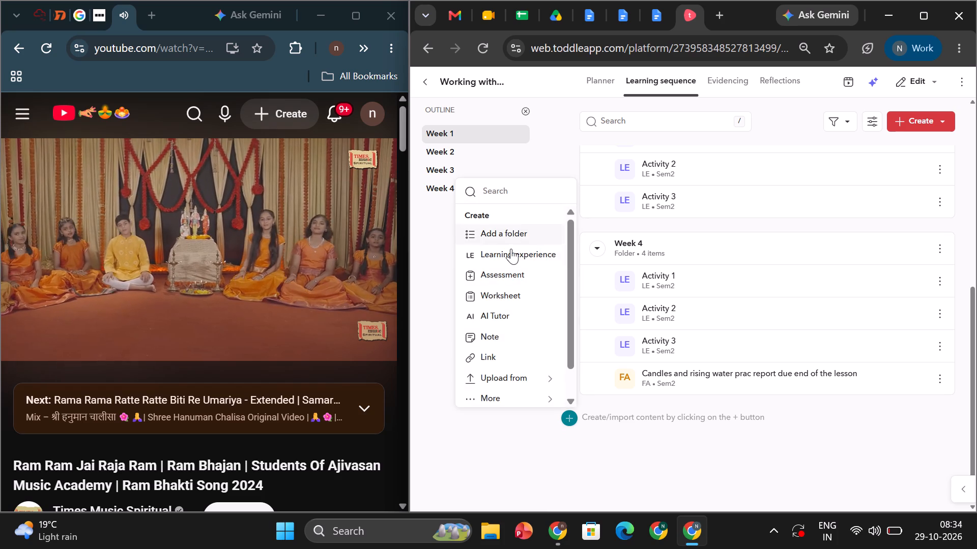
left_click(508, 234)
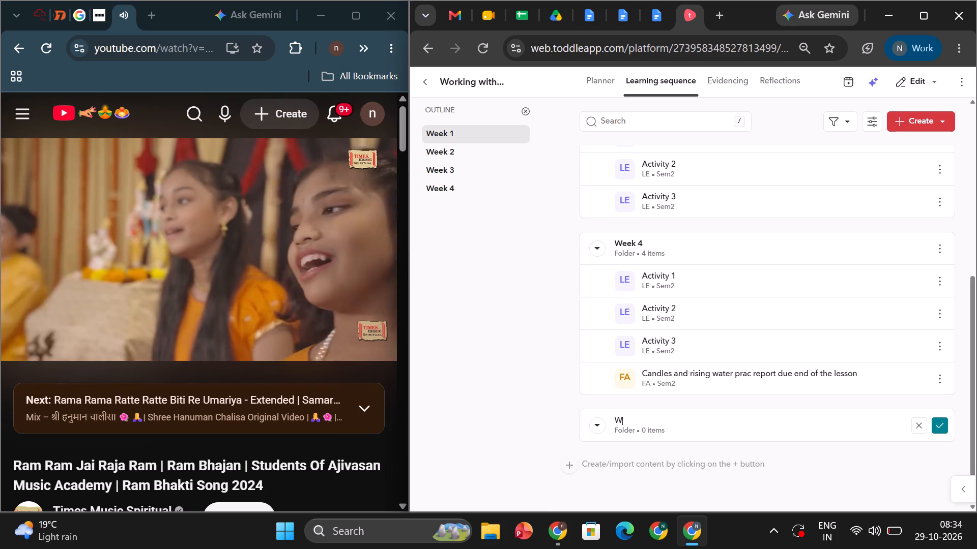
key("5")
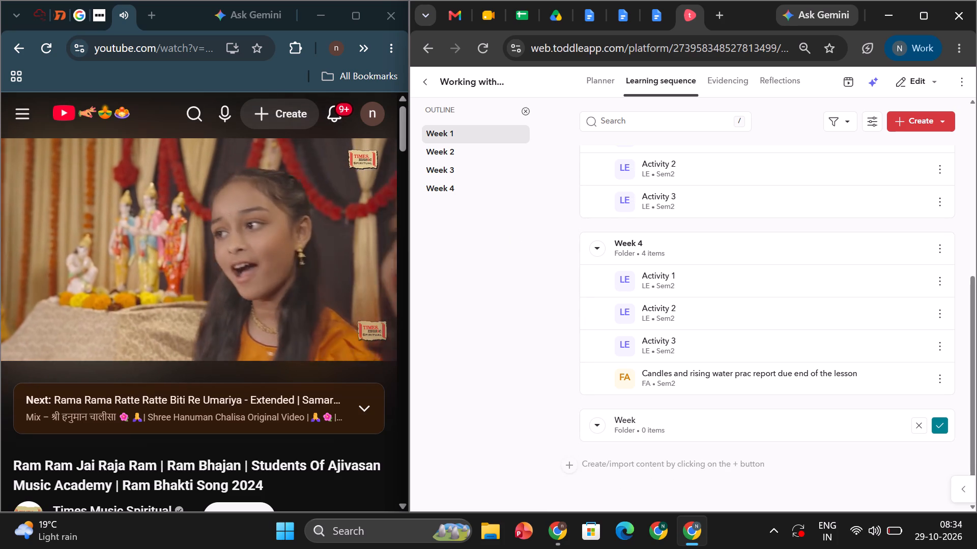
key("Return")
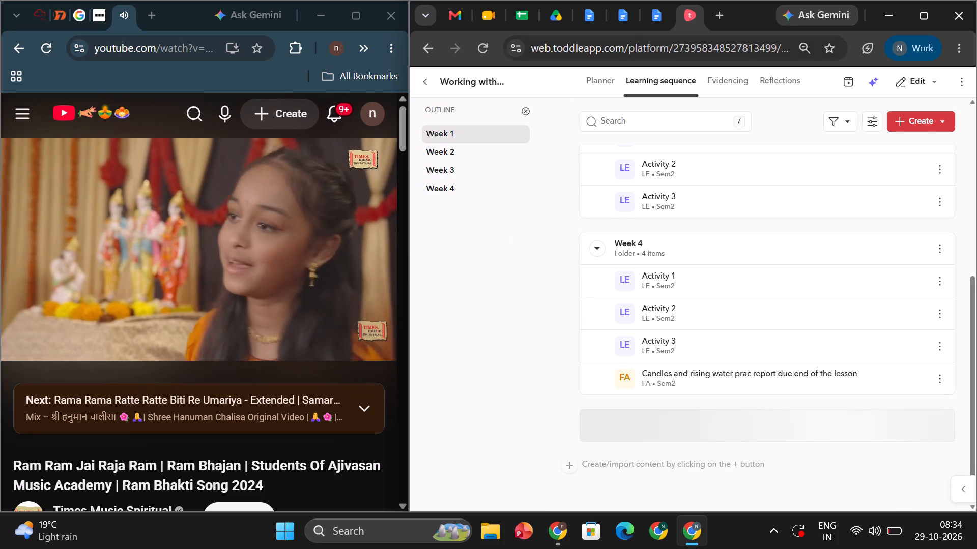
Switch to Lesson planner 2026 and copy the first Week 5 lesson, from the referencing lesson heading through "Canvas module: Scientific Career".
left_click(585, 16)
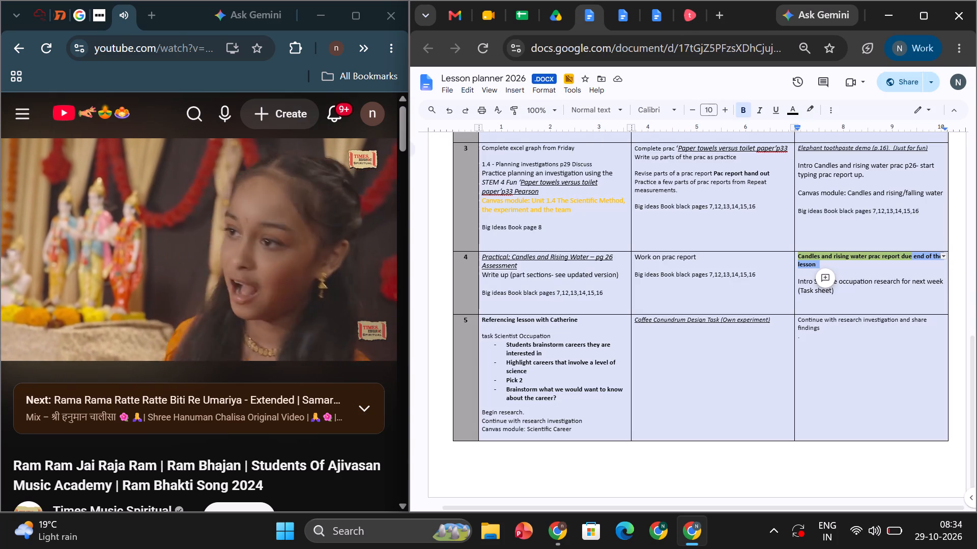
left_click_drag(480, 321, 584, 434)
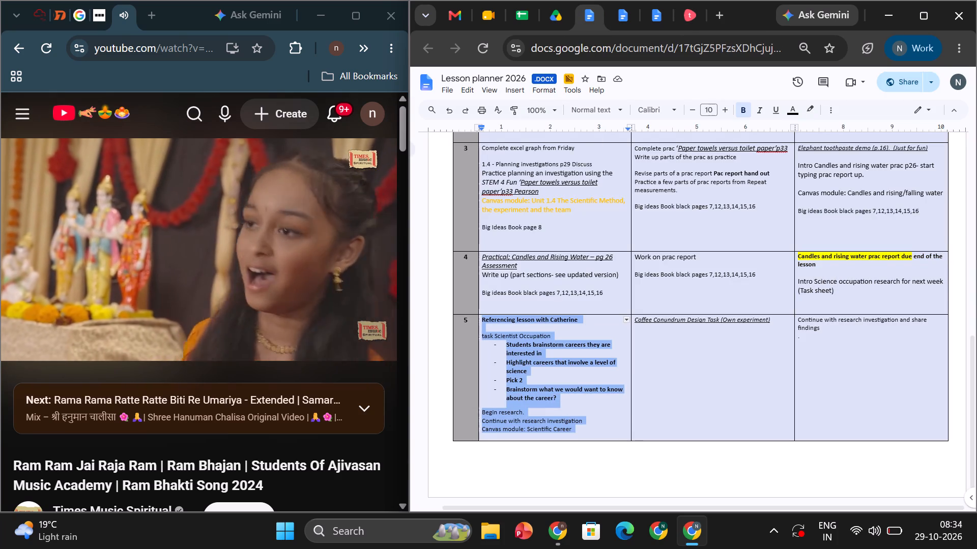
left_click_drag(584, 434, 585, 434)
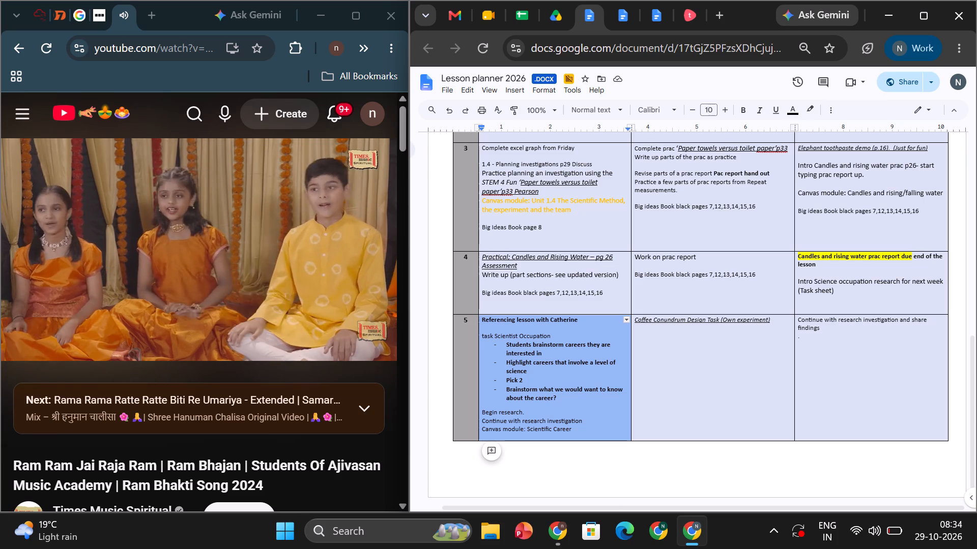
left_click(584, 433)
left_click_drag(573, 428, 508, 379)
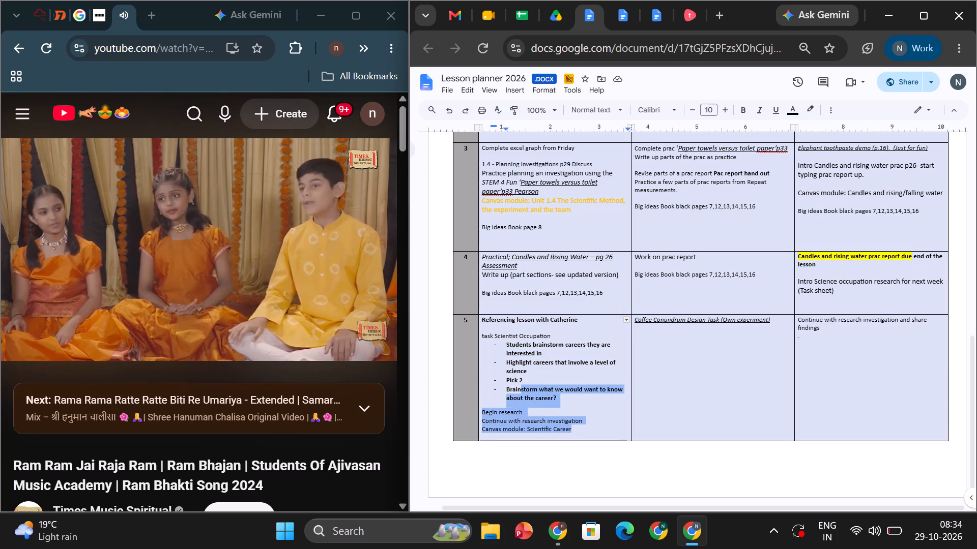
left_click_drag(508, 379, 472, 318)
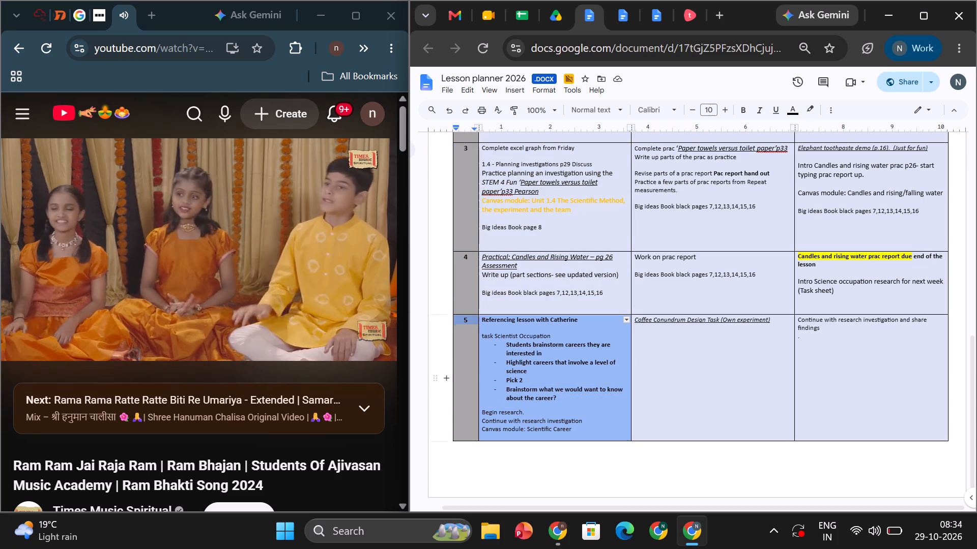
left_click_drag(472, 318, 481, 321)
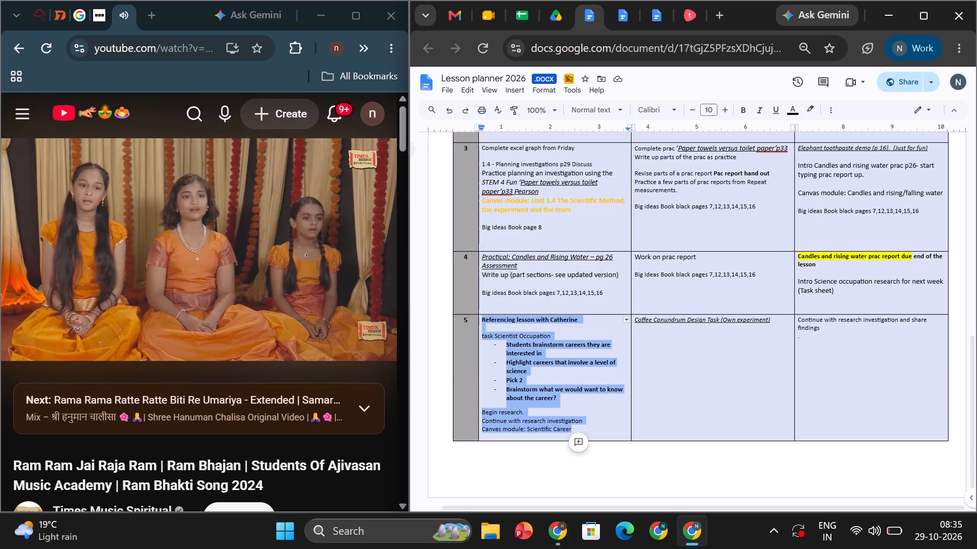
key("ctrl+c")
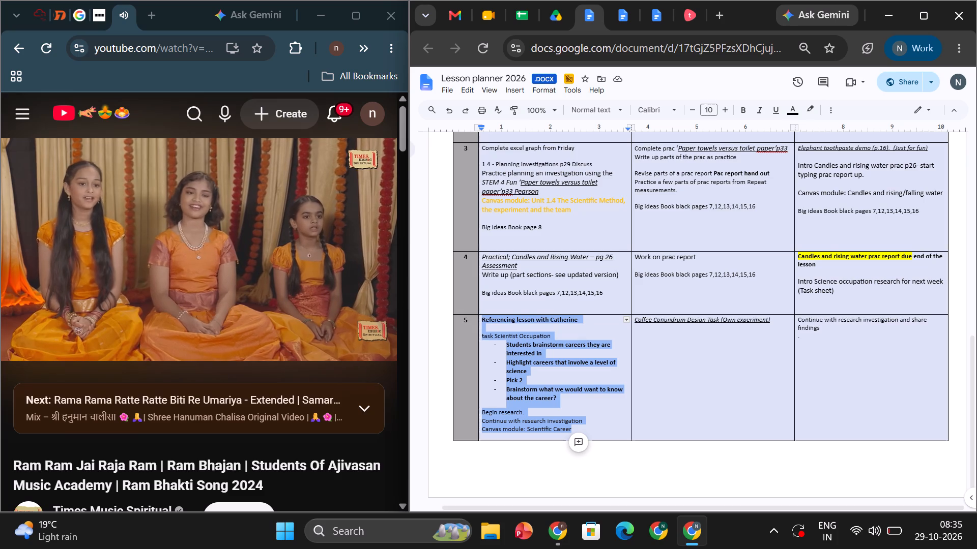
scroll(554, 302, "down", 4)
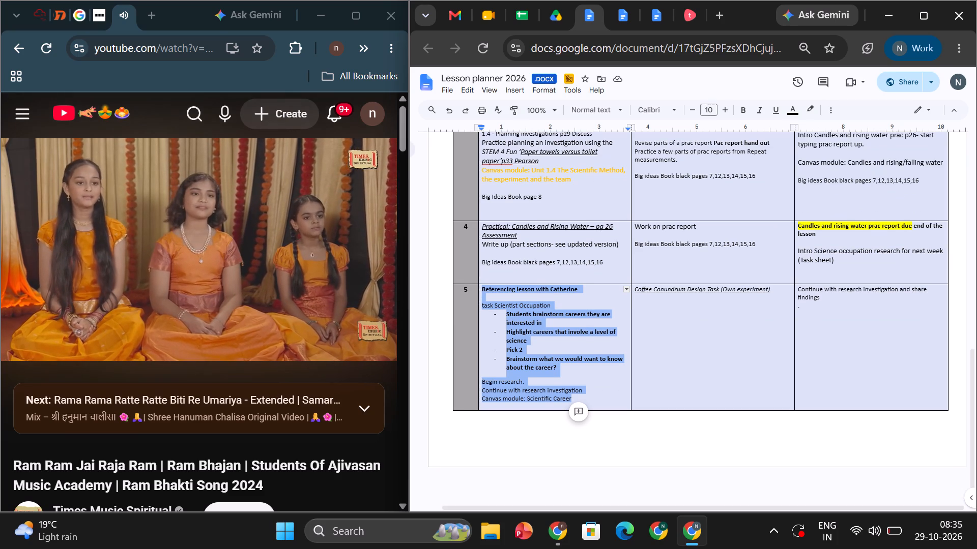
Switch to Toddle and start a new learning experience titled "Activity 1" in the Week 5 folder.
left_click(690, 13)
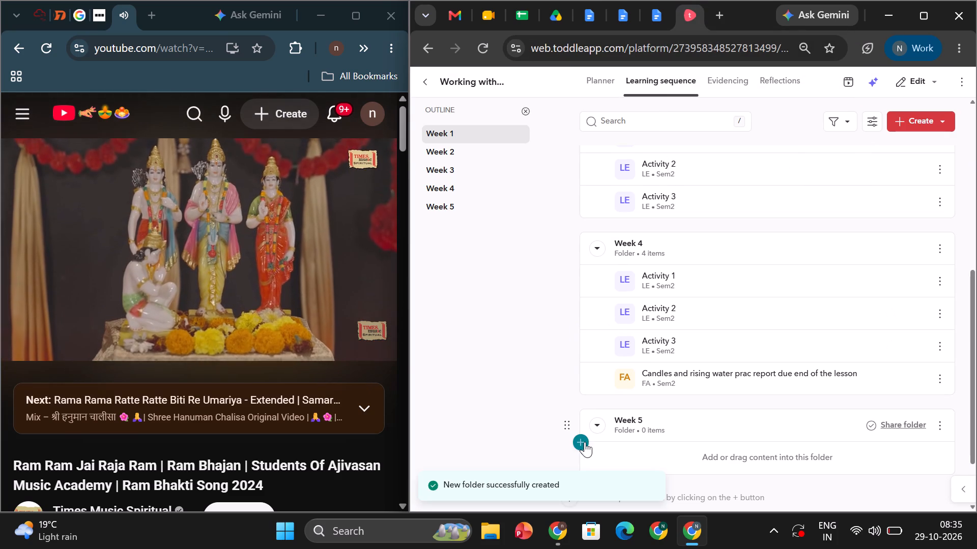
left_click(610, 451)
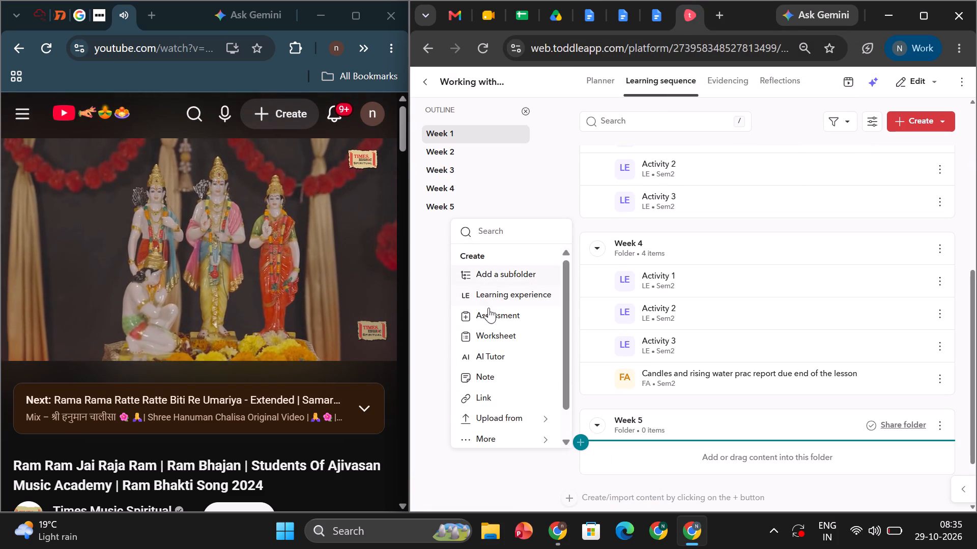
left_click(490, 300)
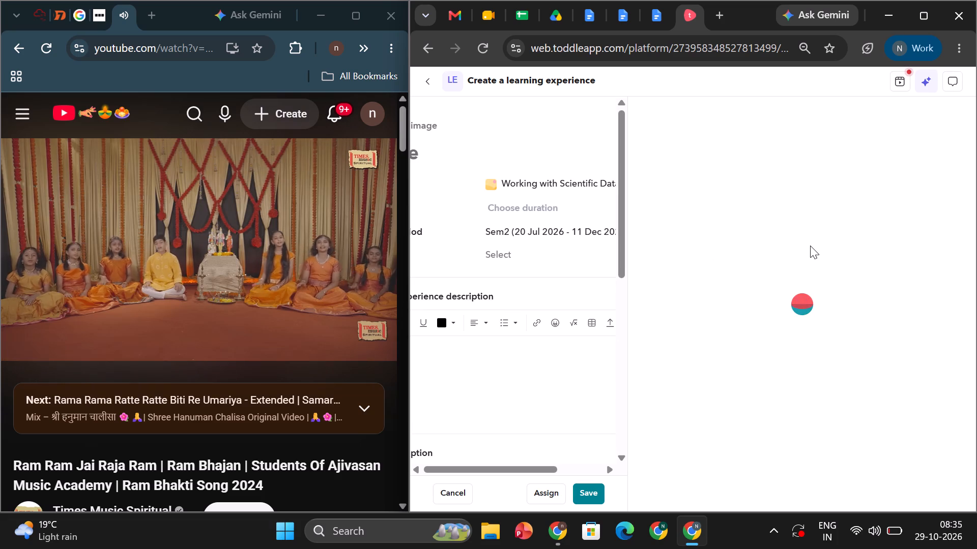
left_click(960, 117)
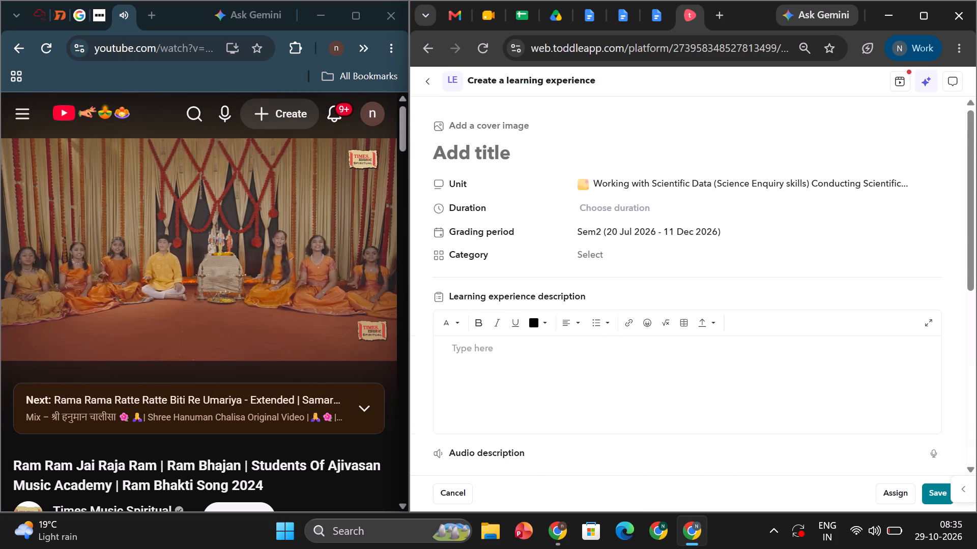
left_click(514, 147)
type("ctivity 1")
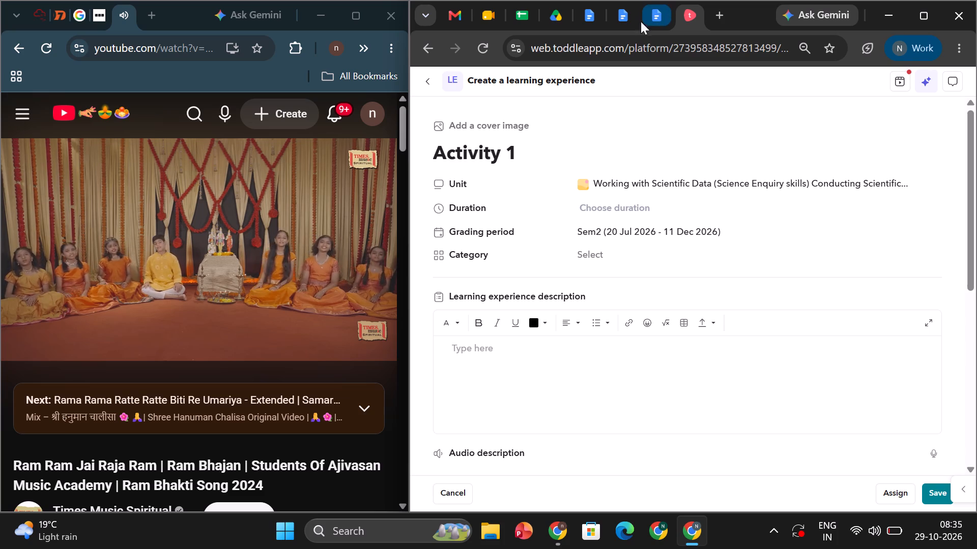
Paste the copied Week 5 lesson into Activity 1's description, remove the surplus blank lines, and save the learning experience.
left_click(590, 8)
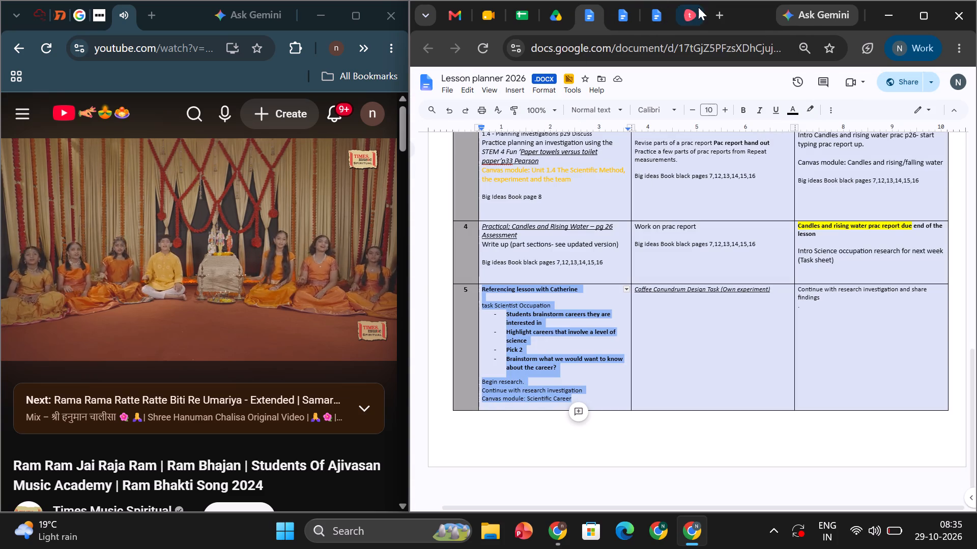
left_click(692, 10)
left_click(485, 352)
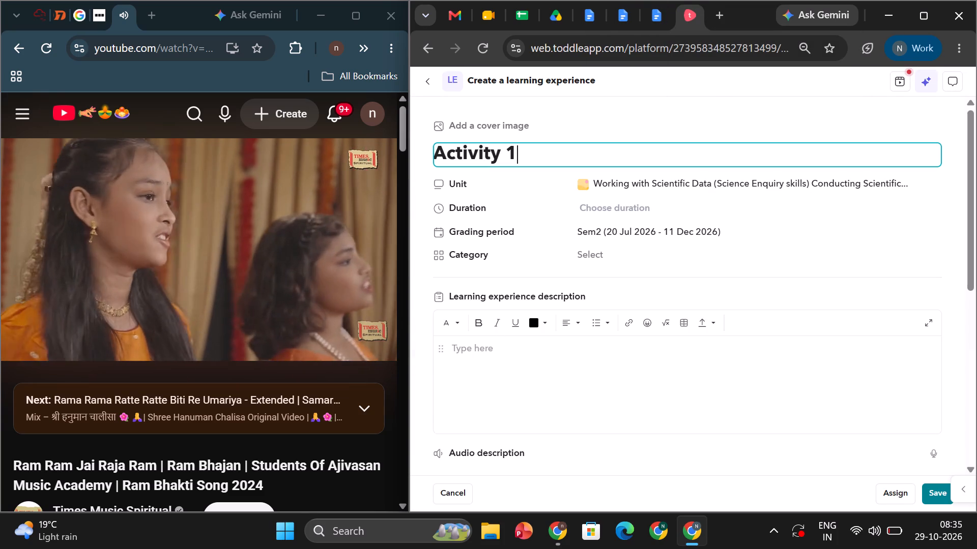
key("ctrl+v")
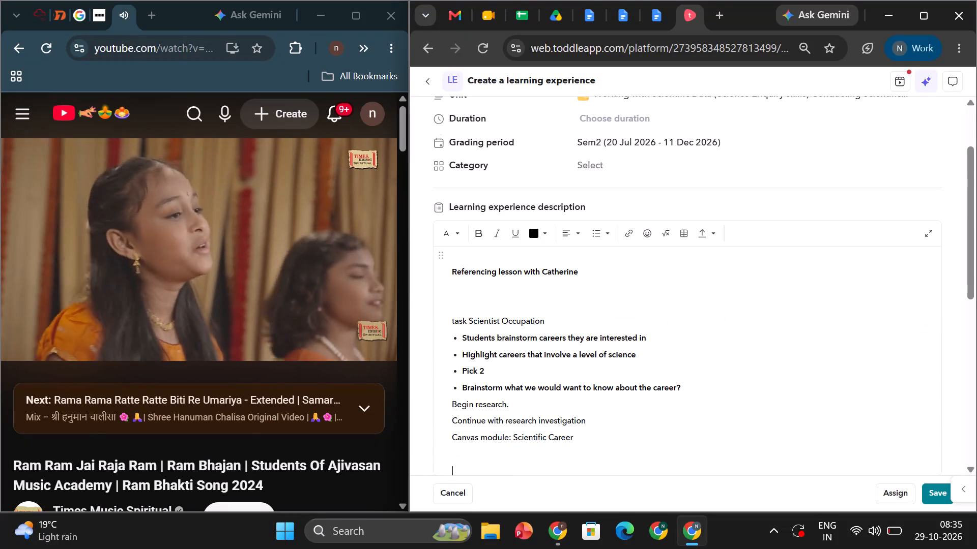
key("BackSpace")
left_click(462, 314)
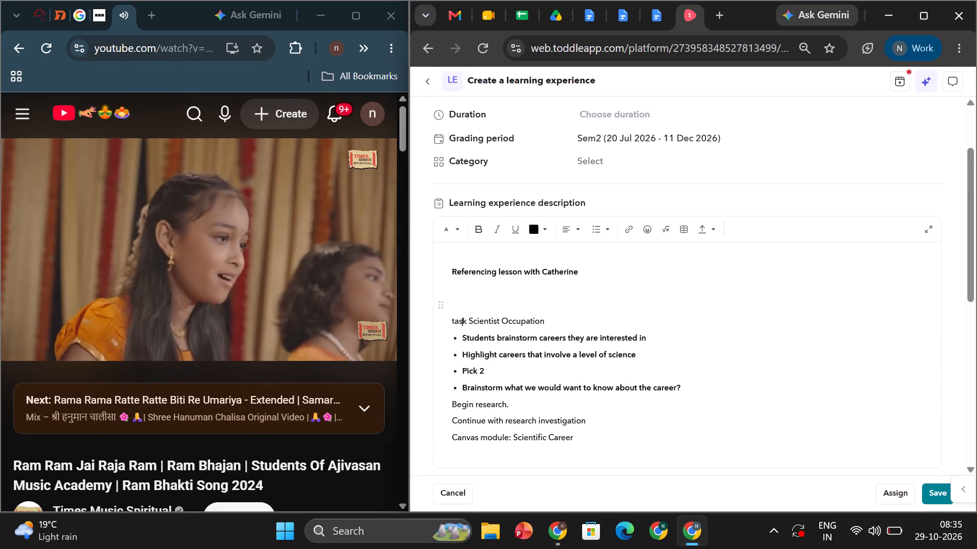
left_click(472, 306)
key("BackSpace")
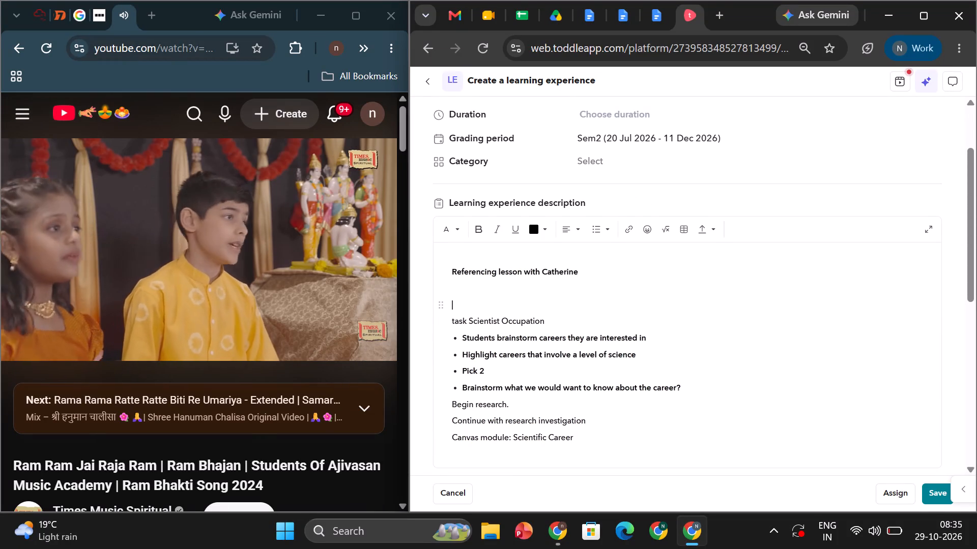
left_click(483, 251)
key("BackSpace")
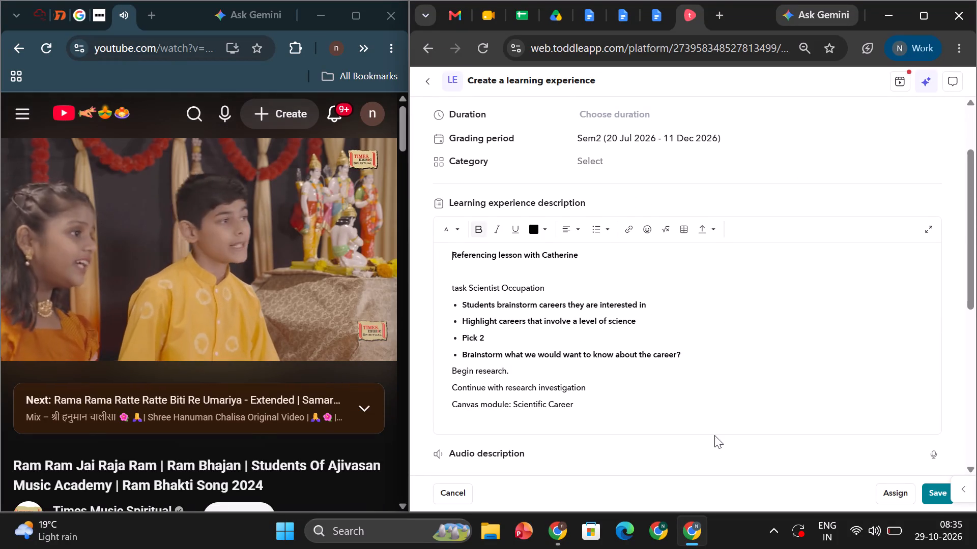
left_click(933, 500)
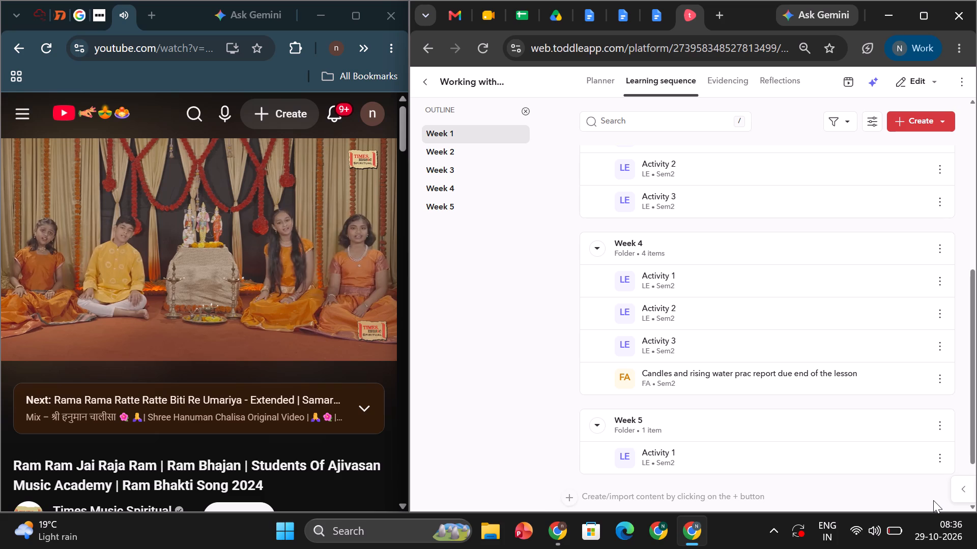
Start another learning experience below Activity 1 in the Week 5 folder and title it "Activity 2".
left_click(584, 478)
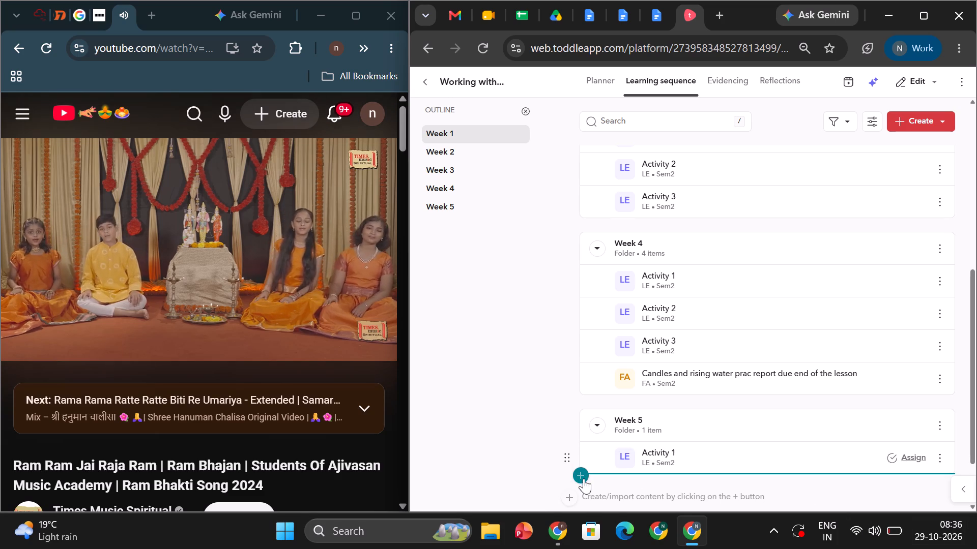
left_click(490, 331)
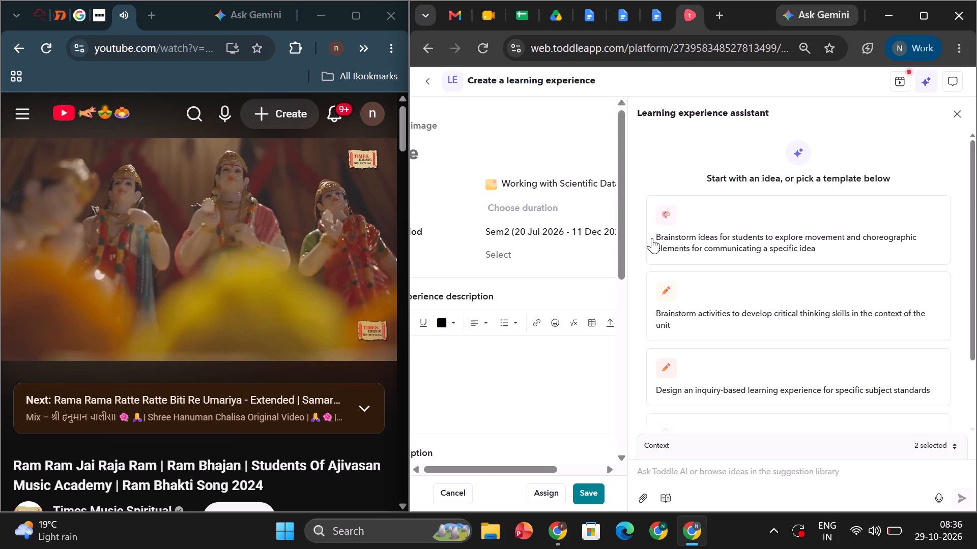
left_click(945, 120)
left_click(954, 106)
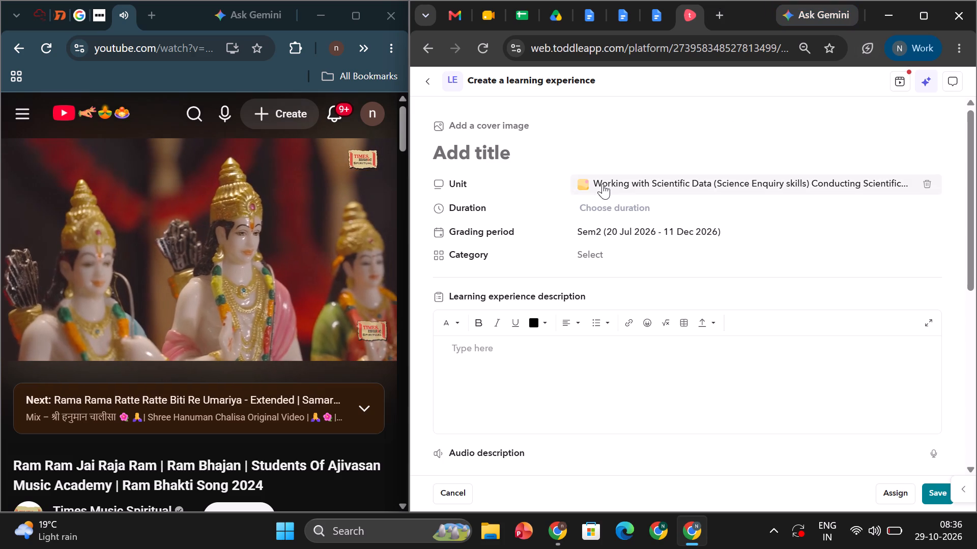
left_click(496, 158)
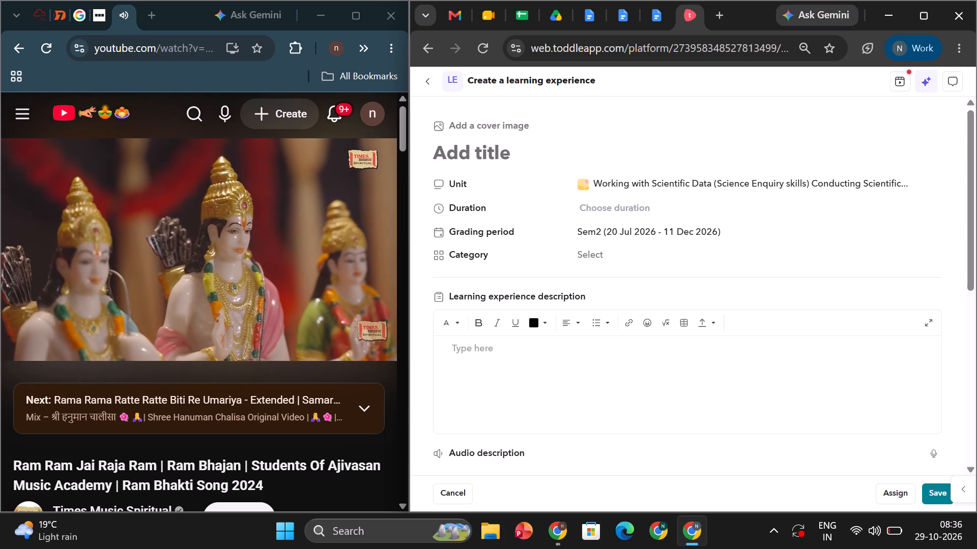
type("cti")
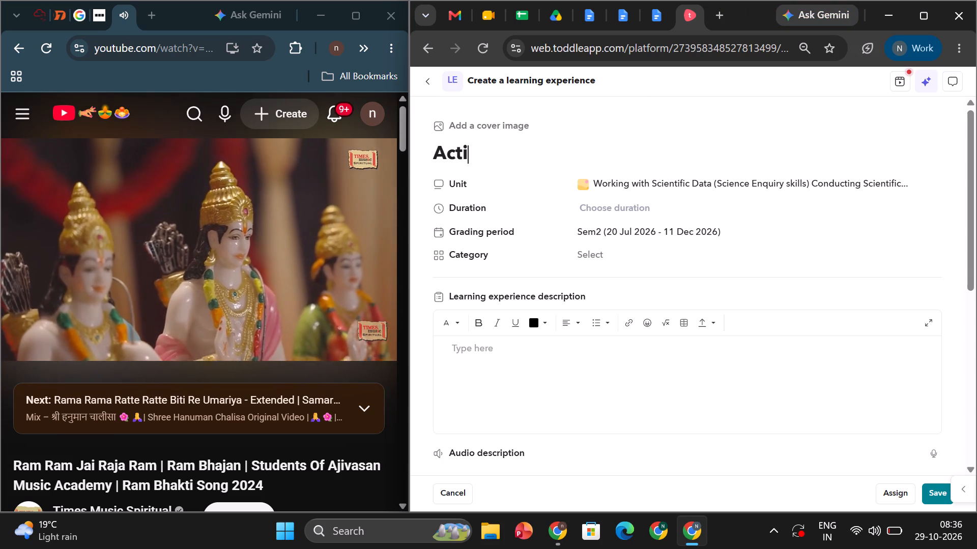
type("ity")
key("space")
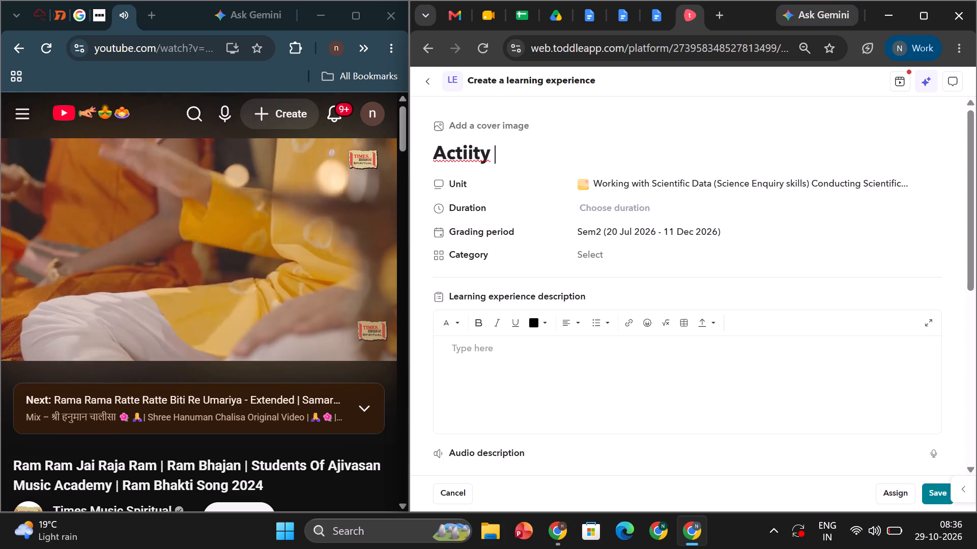
key("BackSpace")
key("BackSpace")
key("BackSpace")
key("BackSpace")
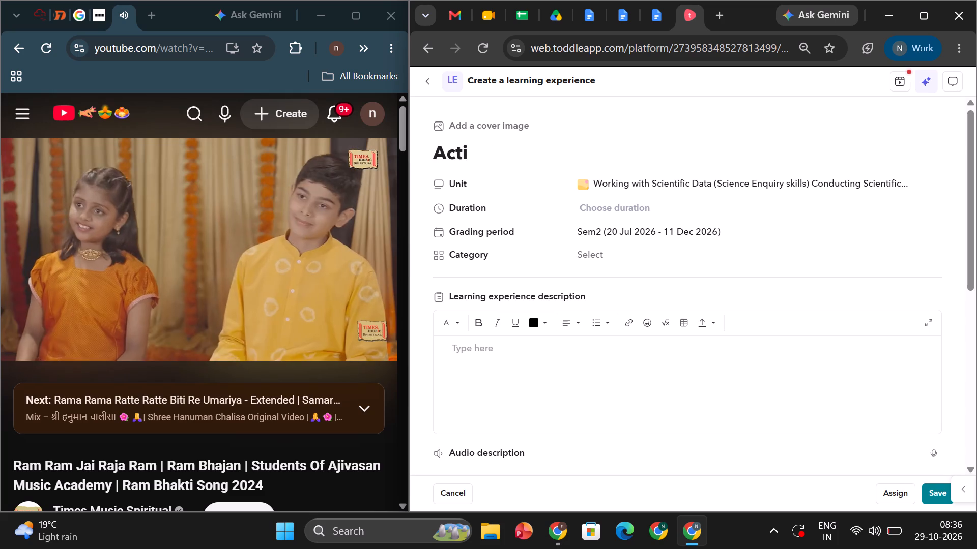
type("vity")
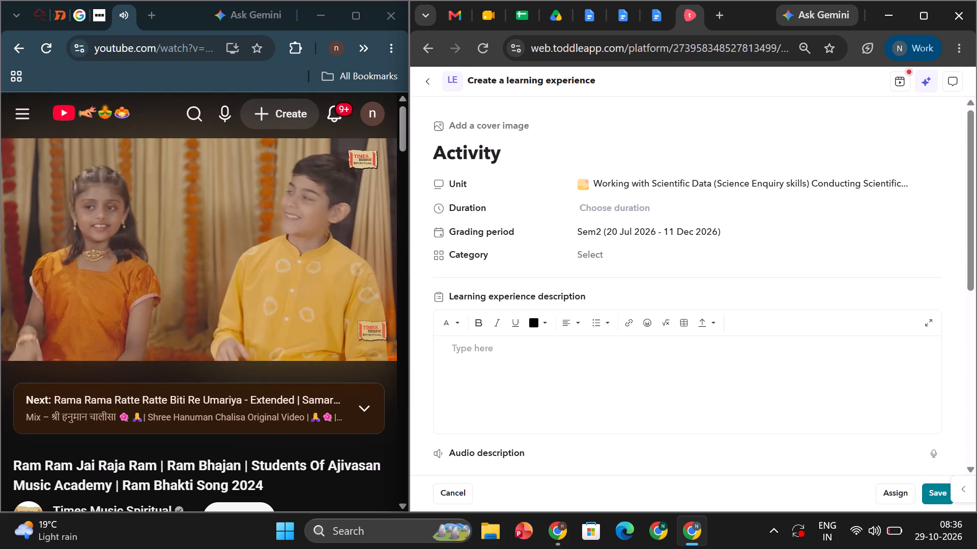
key("space")
type("2")
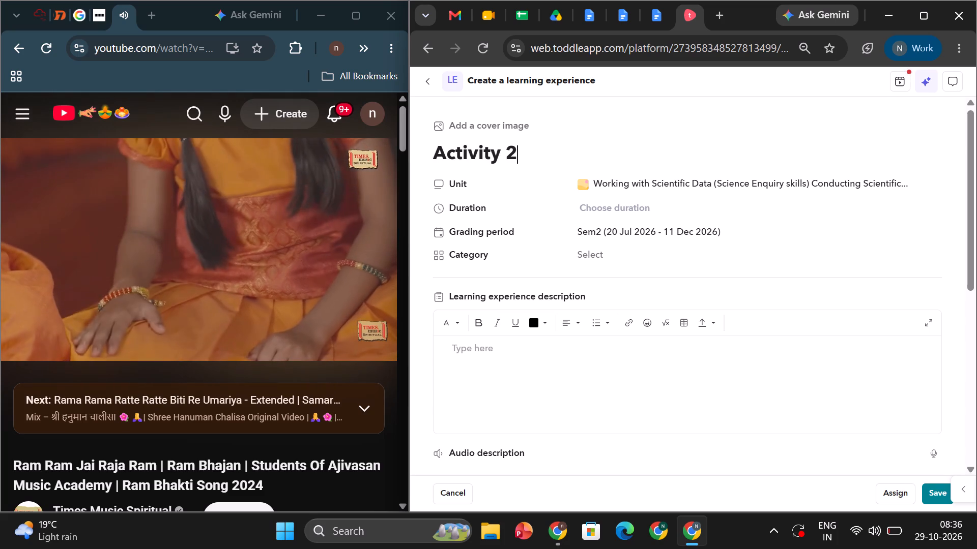
Switch to Lesson planner 2026 and select the second Week 5 lesson, "Coffee Conundrum Design Task (Own experiment)", for copying.
left_click(596, 10)
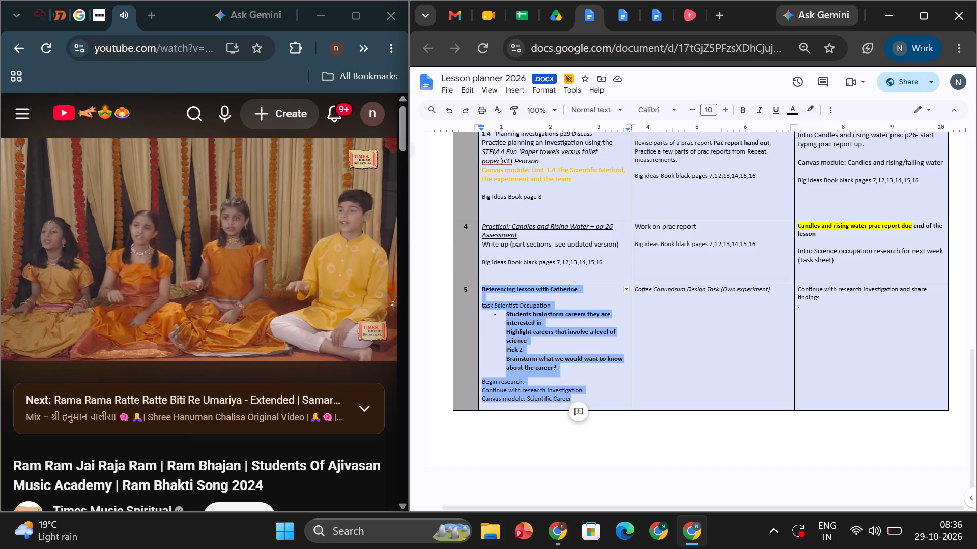
left_click_drag(771, 290, 630, 350)
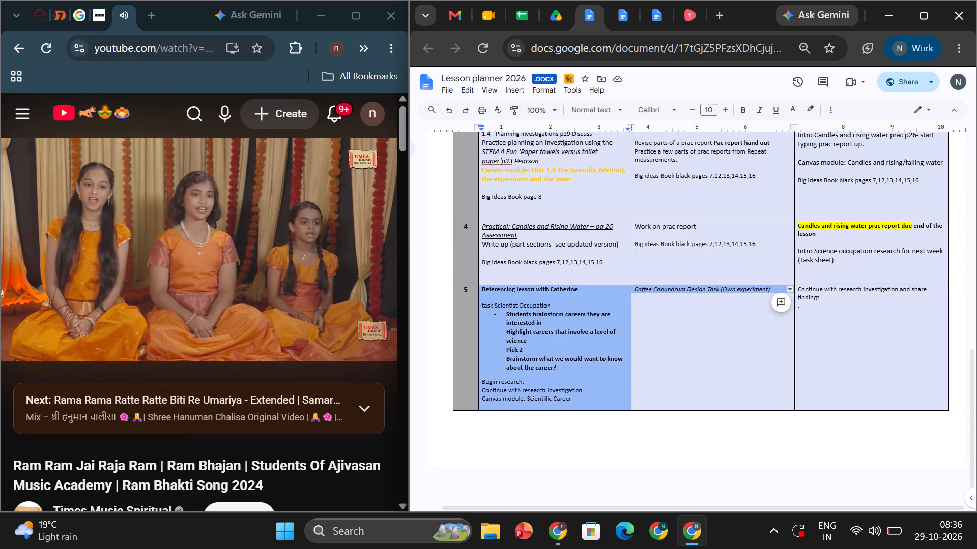
left_click(683, 330)
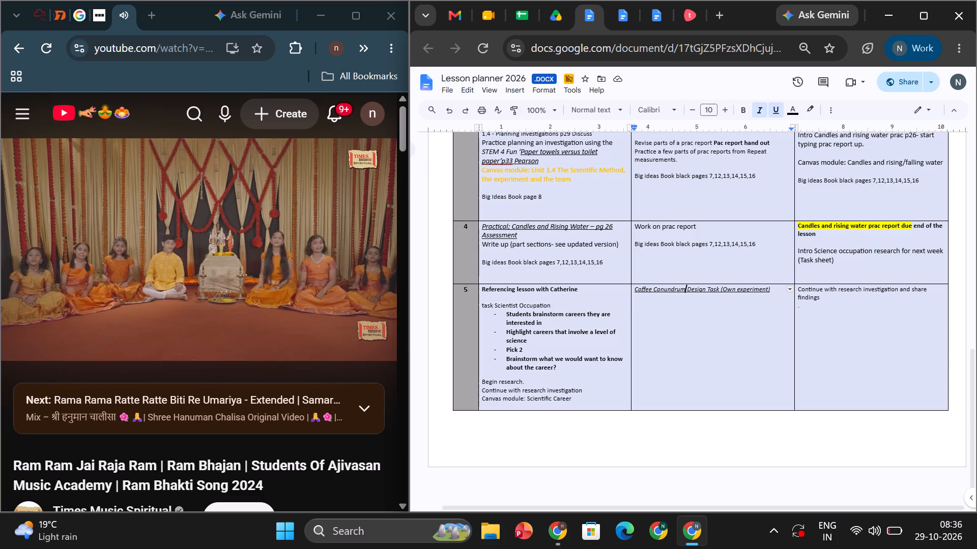
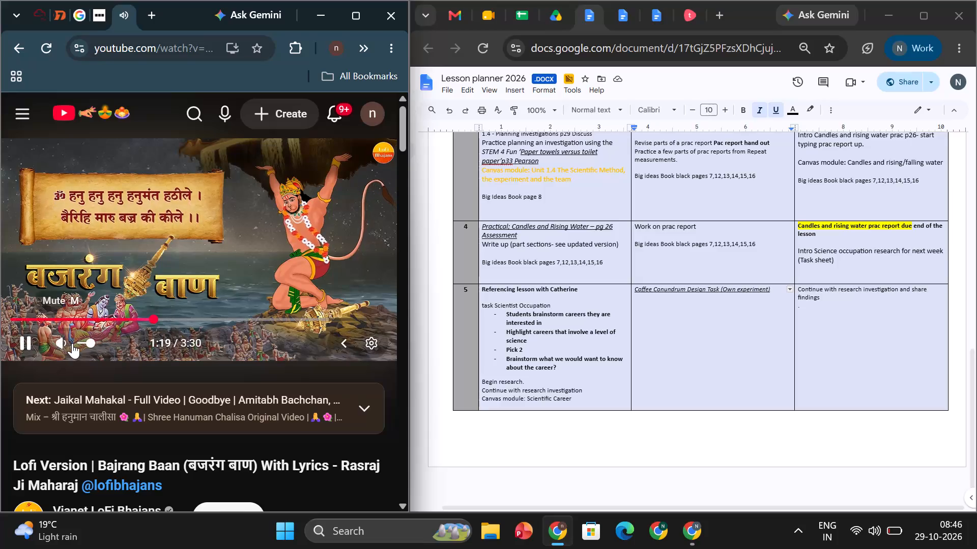
Turn up the volume of the playing YouTube video slightly.
left_click_drag(91, 343, 97, 339)
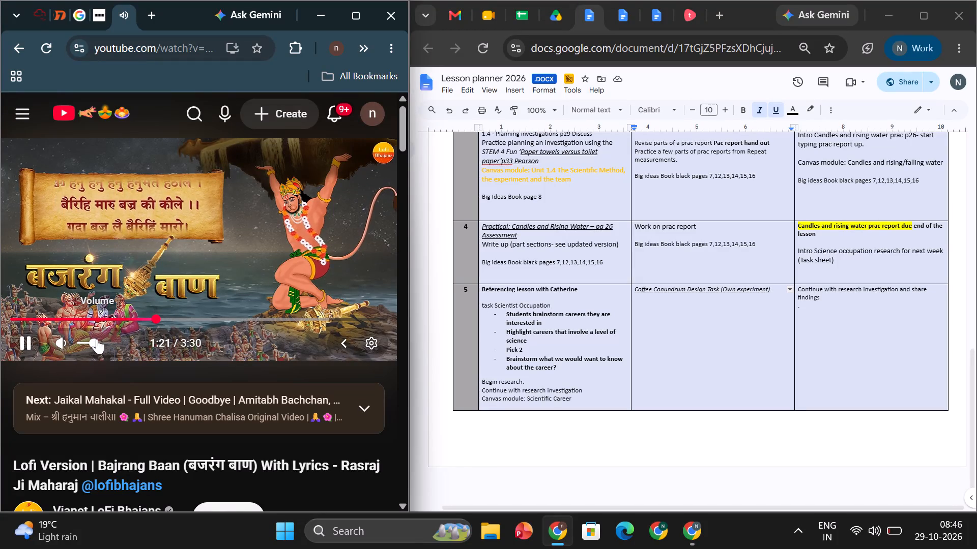
left_click_drag(97, 339, 101, 343)
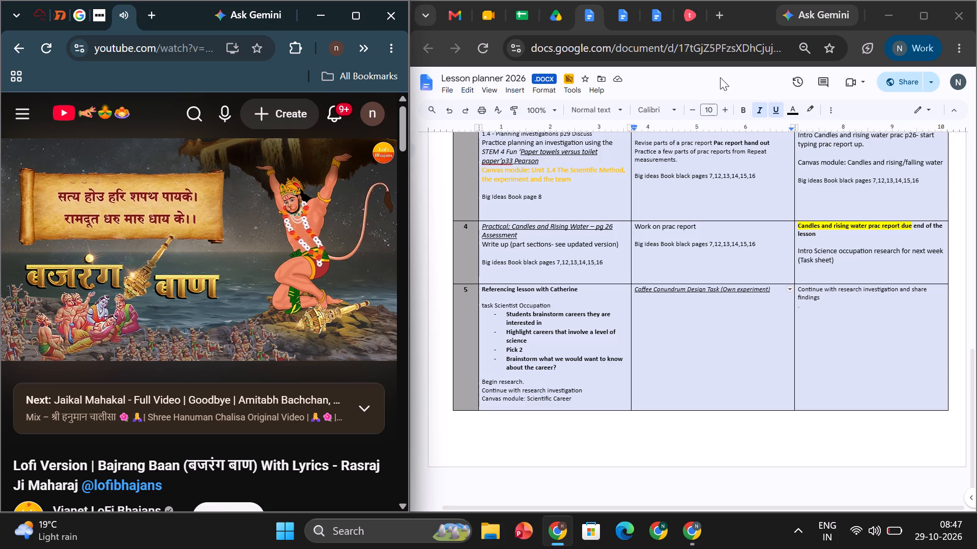
Close the Cedar Unit Plan -Scientific Data 2026 and Term 3 Planner documents.
left_click(689, 18)
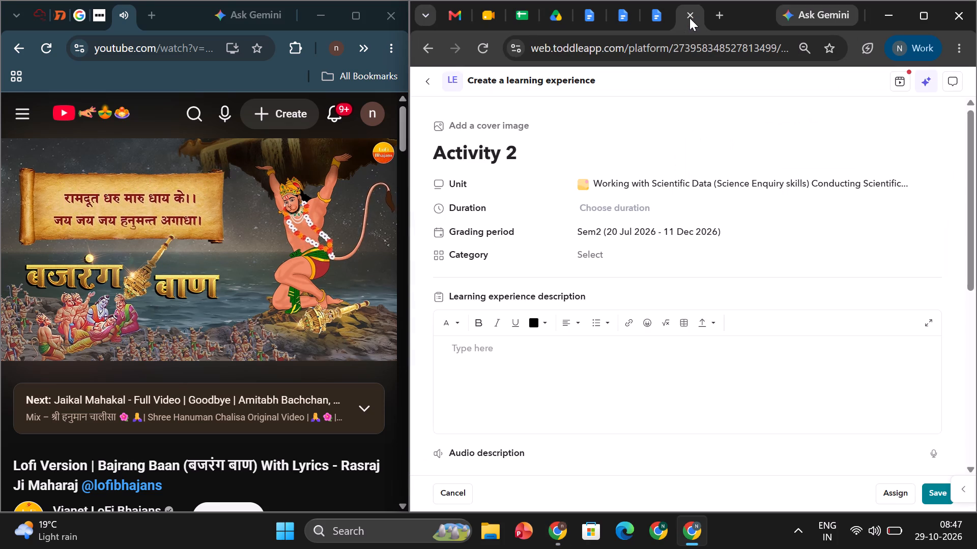
left_click(650, 16)
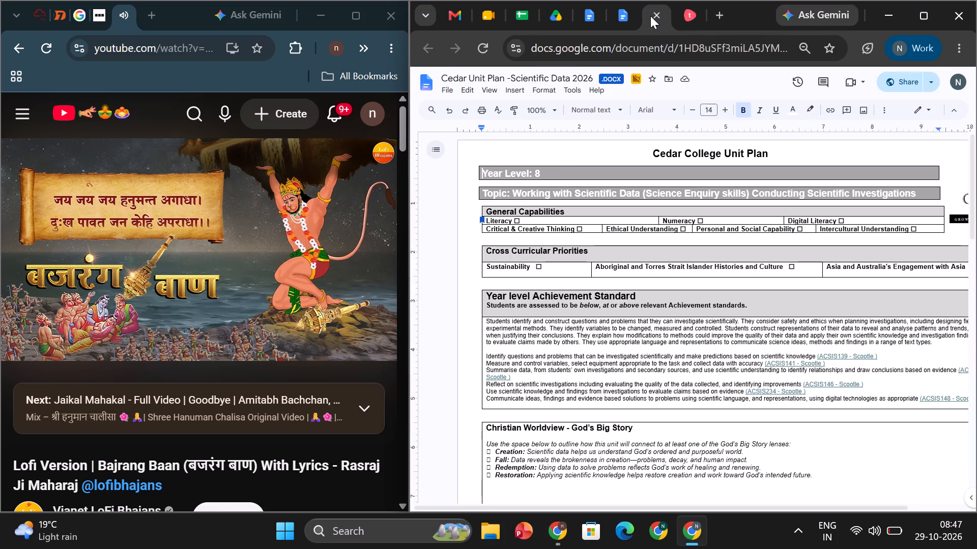
left_click(653, 13)
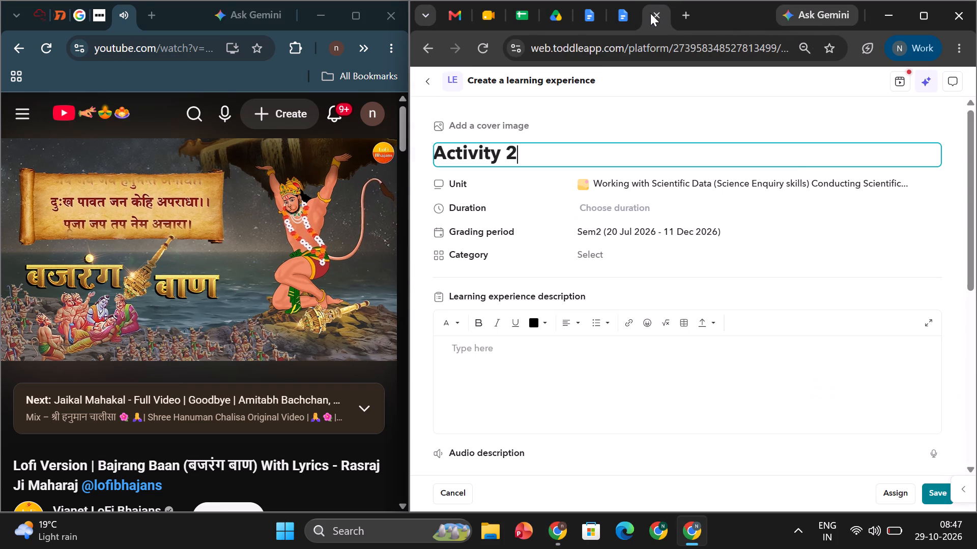
left_click(622, 9)
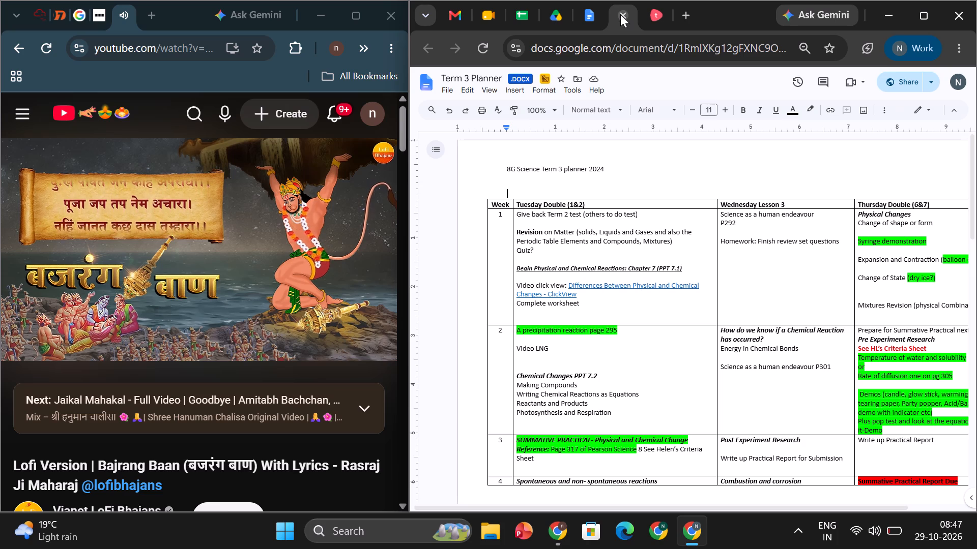
left_click(620, 14)
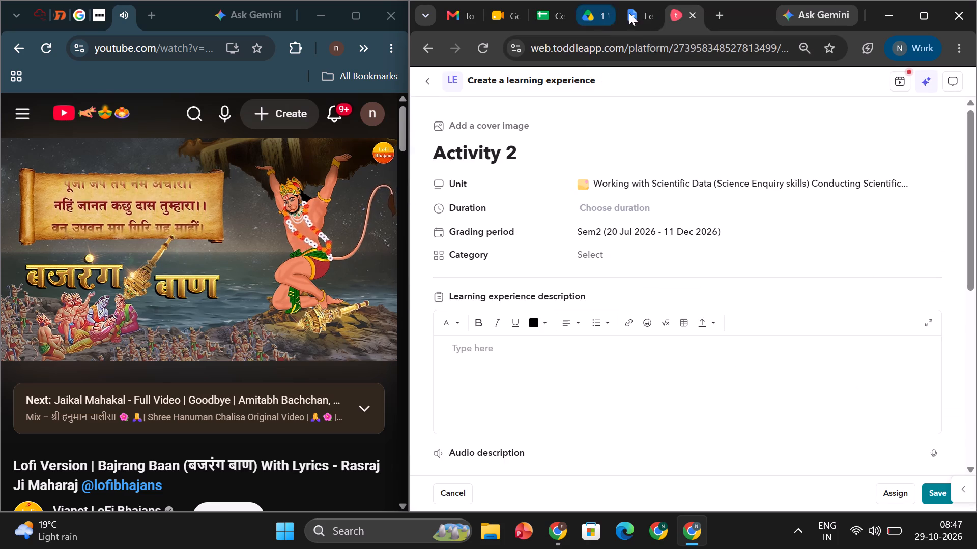
Copy "Coffee Conundrum Design Task (Own experiment)" from Week 5 of Lesson planner 2026 into Toddle's Activity 2 description and save the learning experience.
left_click(635, 11)
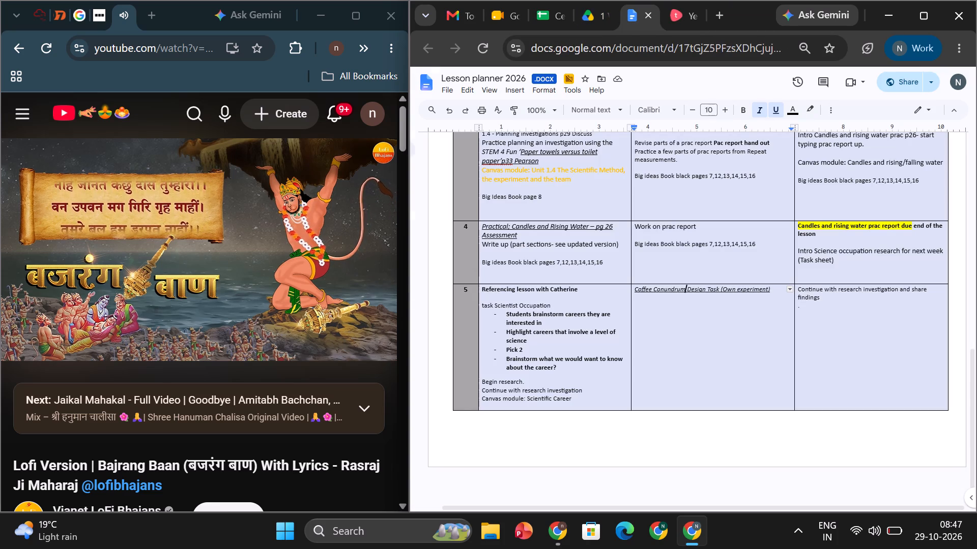
left_click_drag(775, 294, 639, 297)
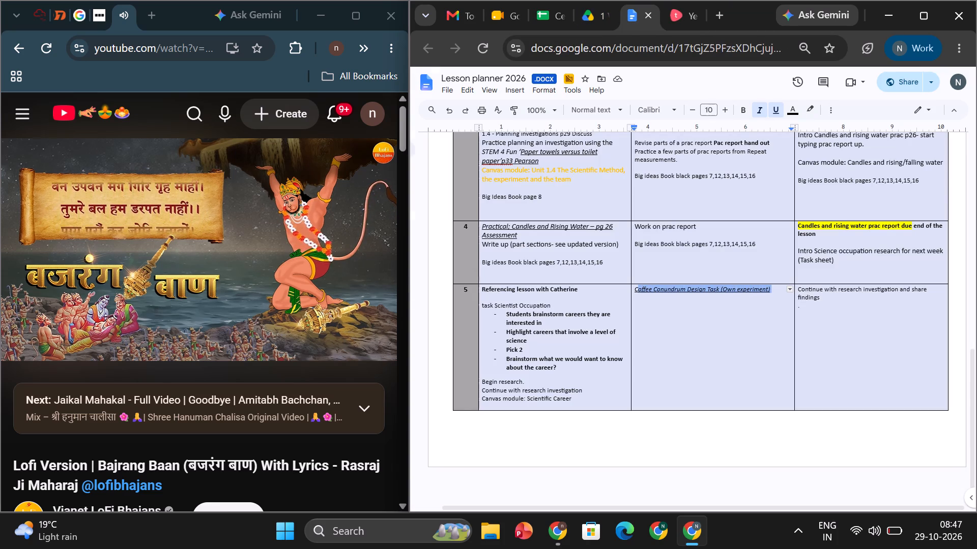
left_click_drag(639, 297, 637, 295)
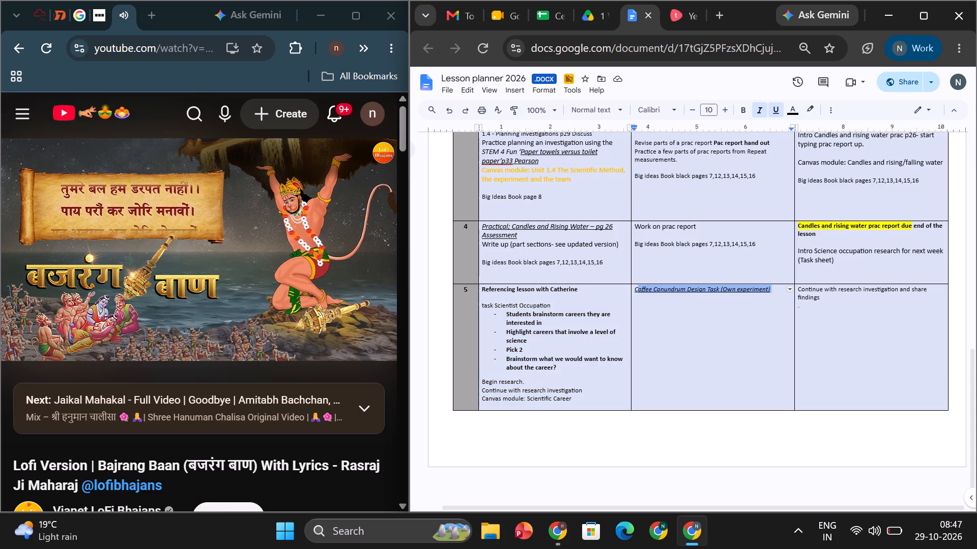
left_click_drag(637, 295, 632, 292)
key("ctrl+c")
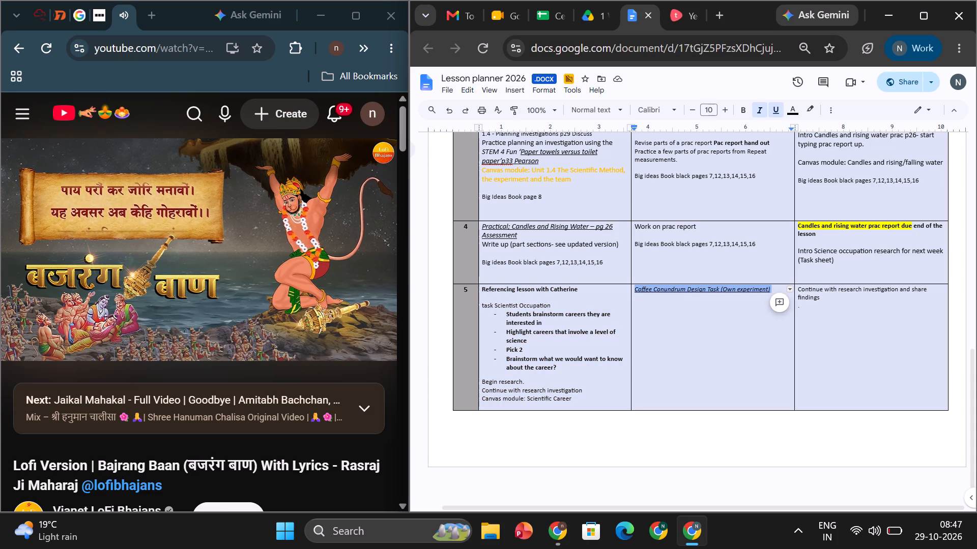
left_click(677, 21)
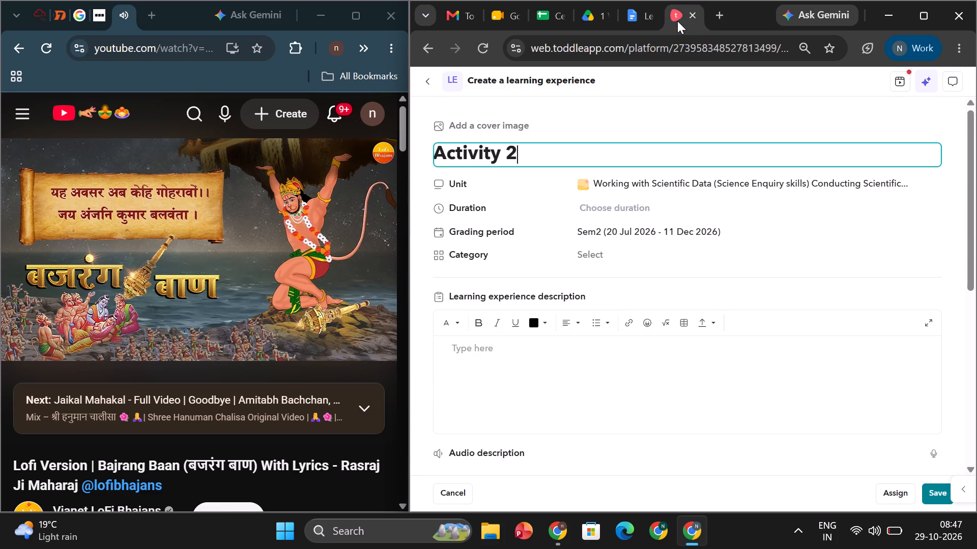
left_click(494, 362)
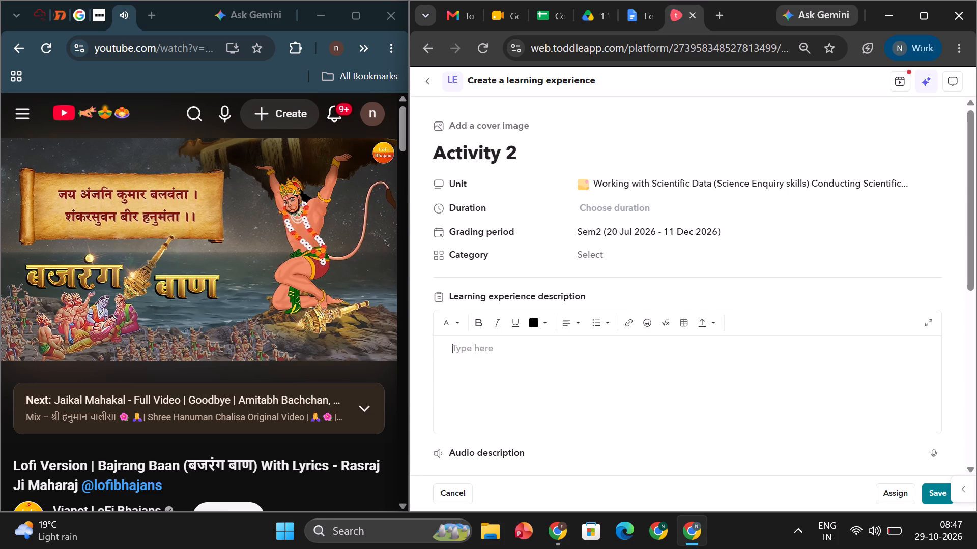
key("ctrl+v")
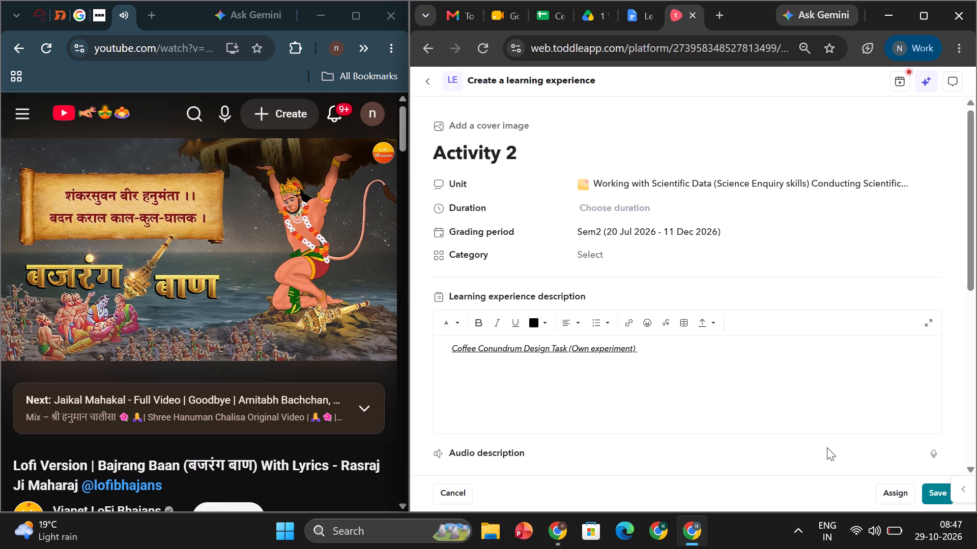
left_click(932, 491)
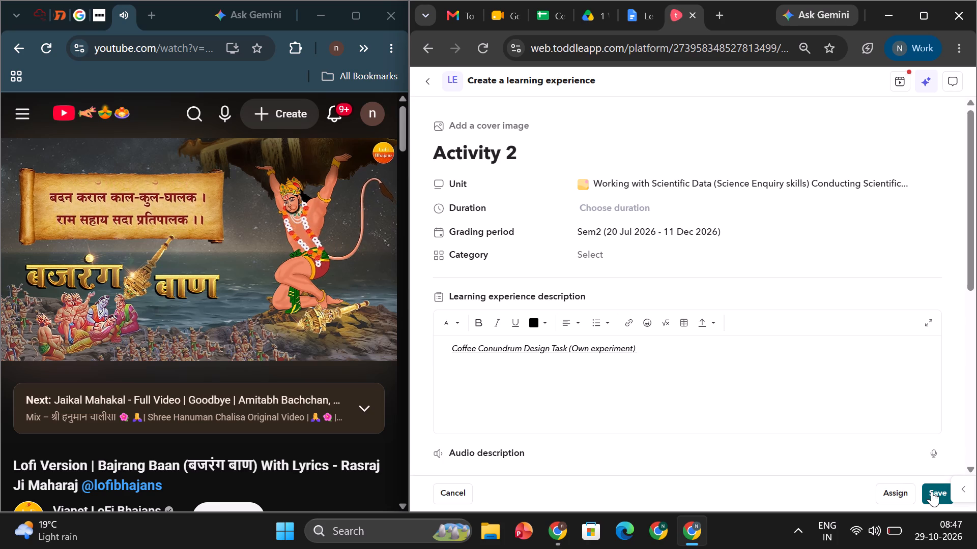
Start another learning experience below Activity 2 in the Week 5 folder and title it "Activity 3".
scroll(715, 424, "down", 4)
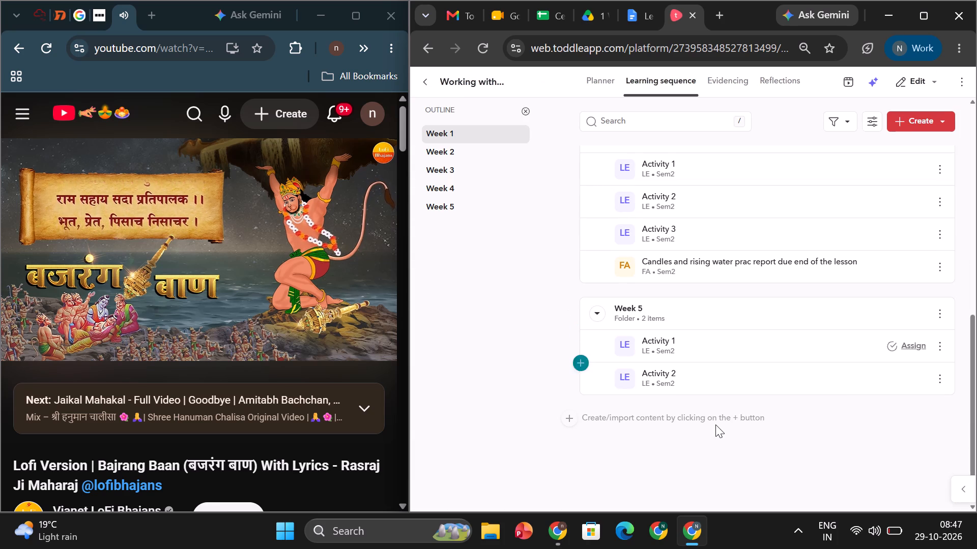
left_click(578, 394)
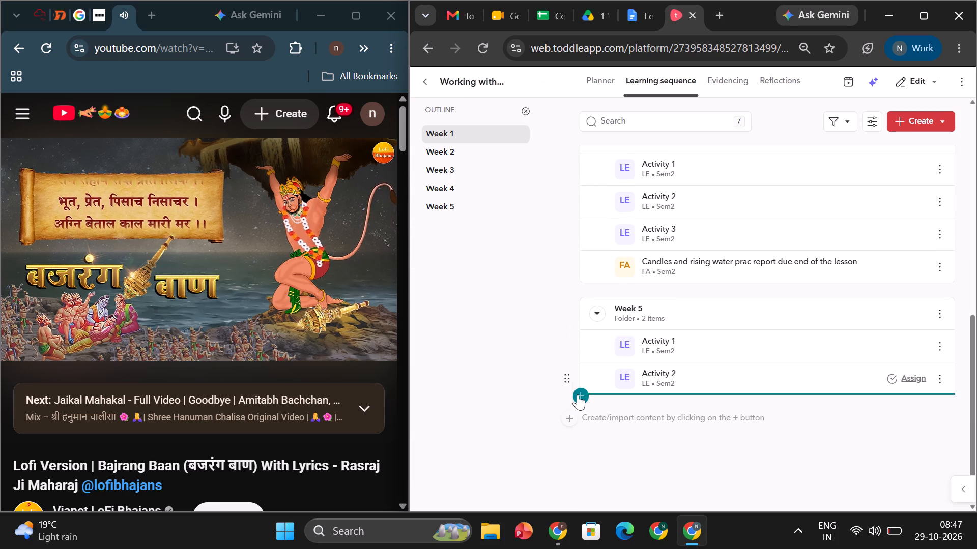
left_click(486, 241)
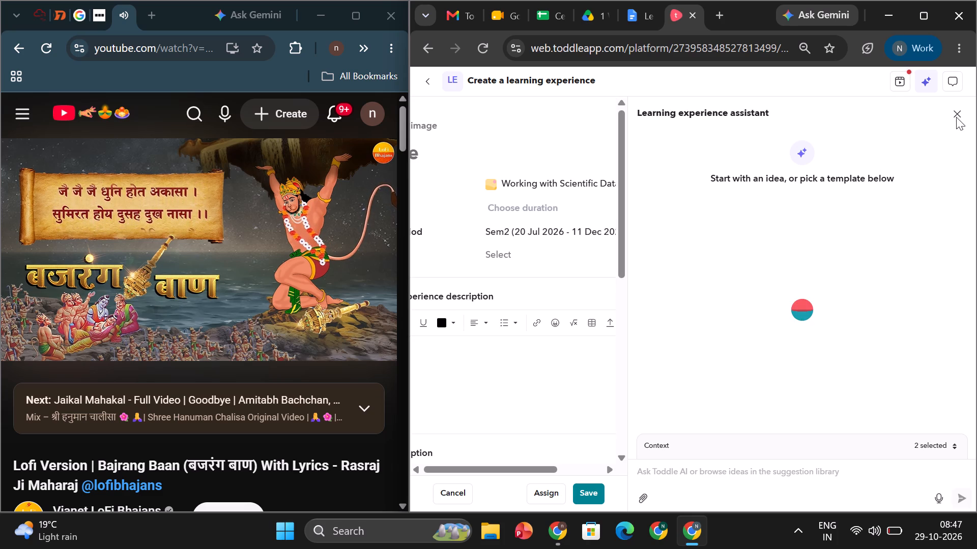
left_click(950, 115)
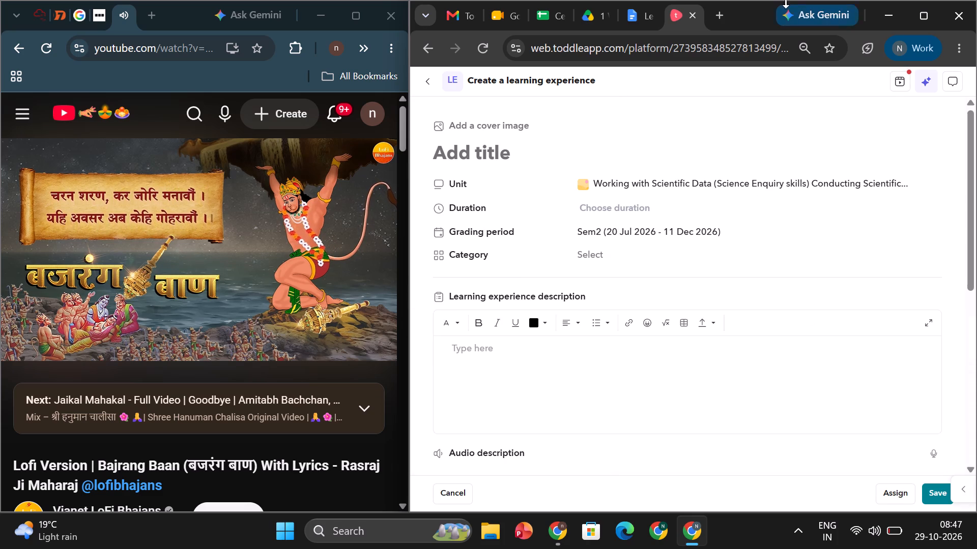
left_click(461, 159)
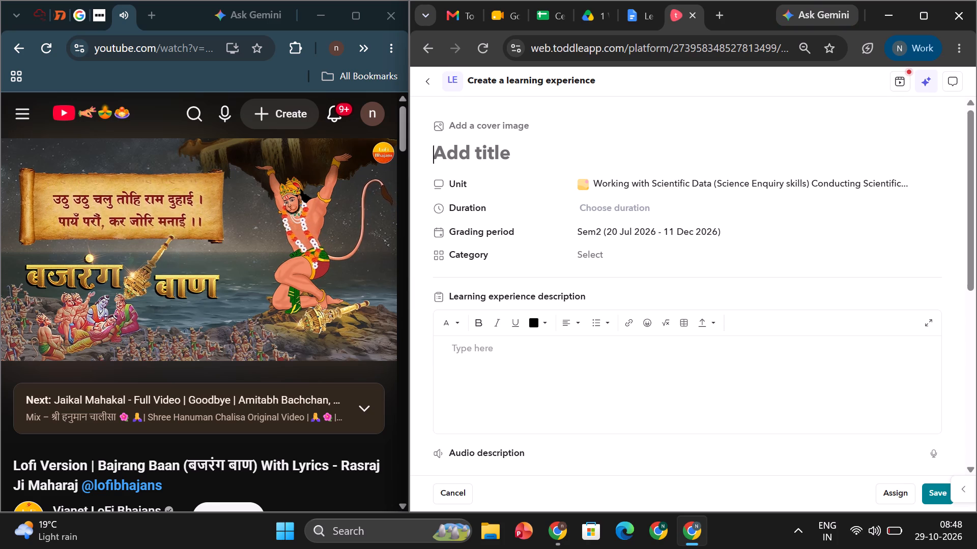
type("ctivity")
key("space")
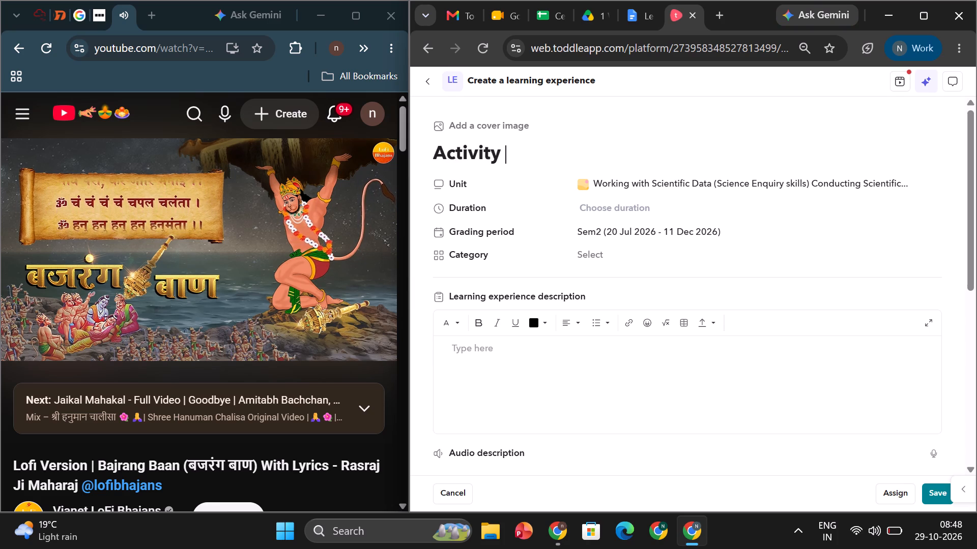
key("3")
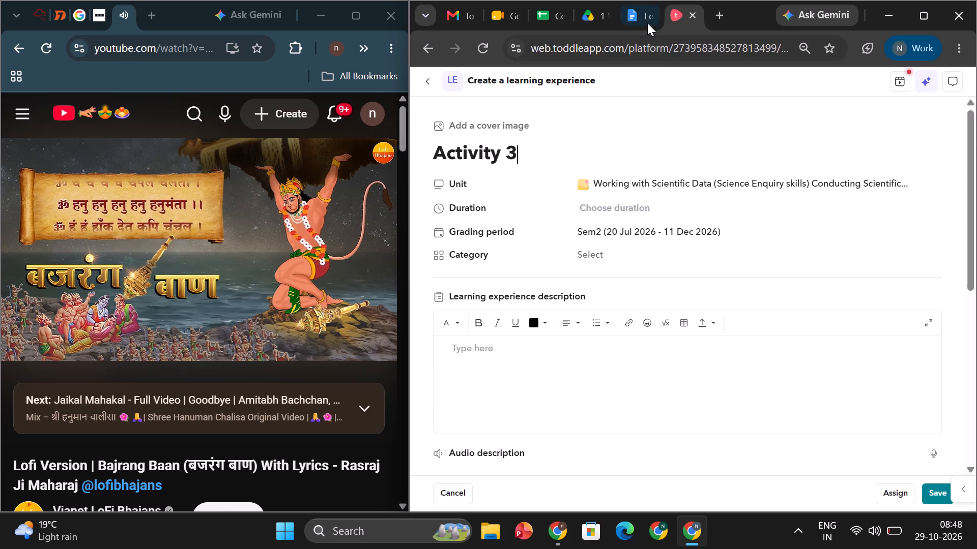
Copy the third Week 5 lesson, "Continue with research investigation and share findings", from Lesson planner 2026 into Toddle's Activity 3 description.
left_click(647, 23)
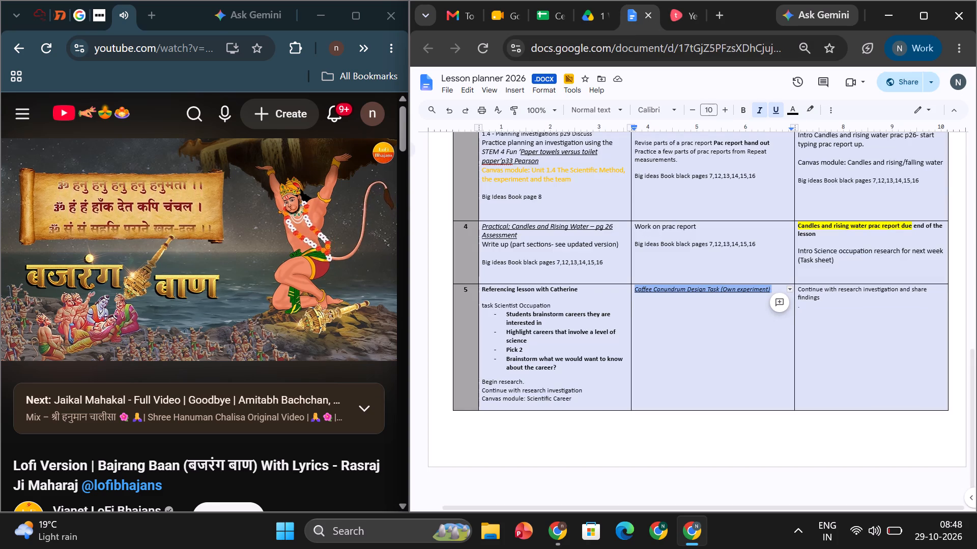
left_click_drag(822, 302, 797, 288)
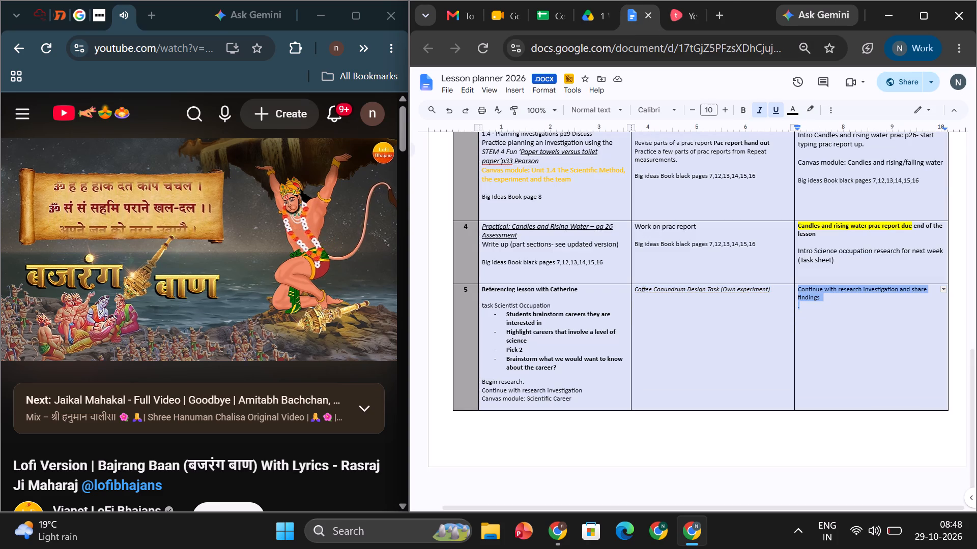
left_click_drag(797, 288, 797, 289)
key("ctrl+c")
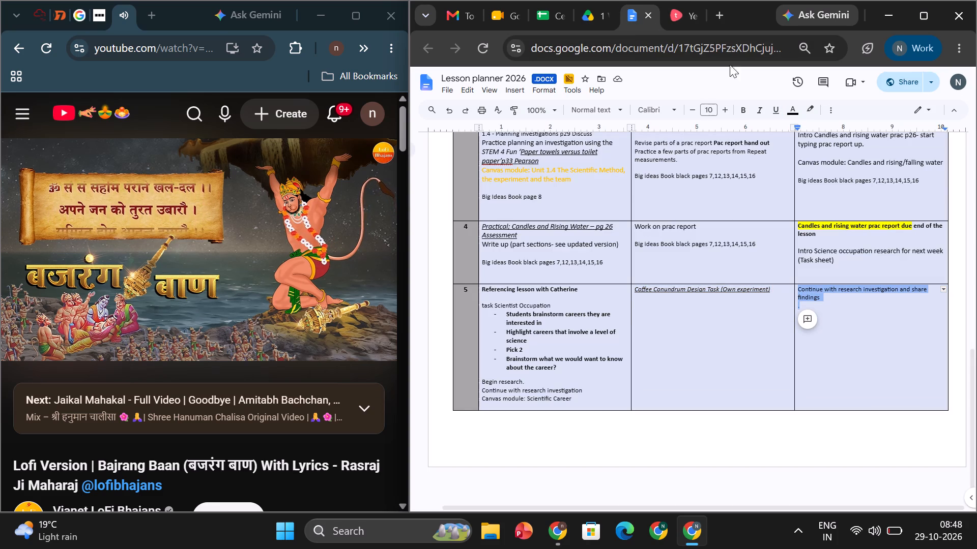
left_click(688, 10)
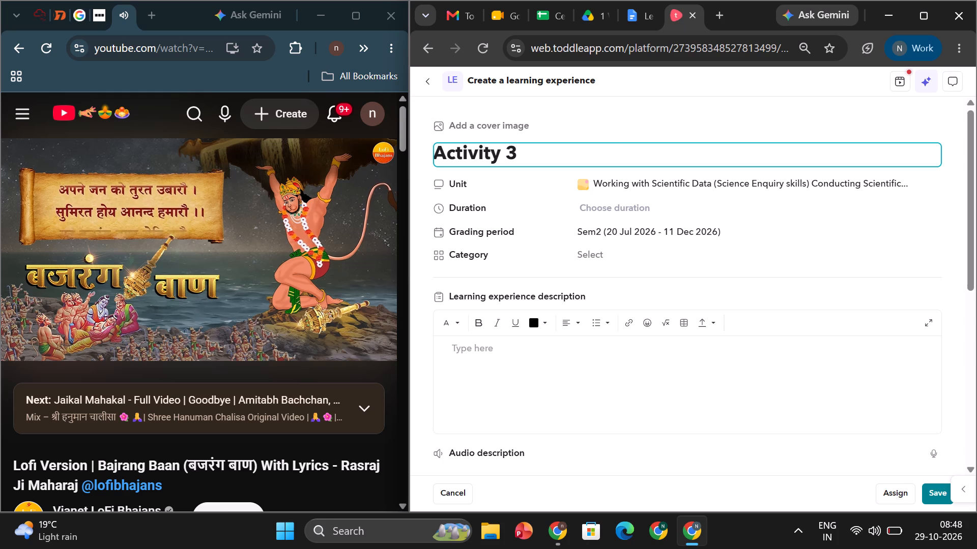
left_click(488, 370)
key("ctrl+v")
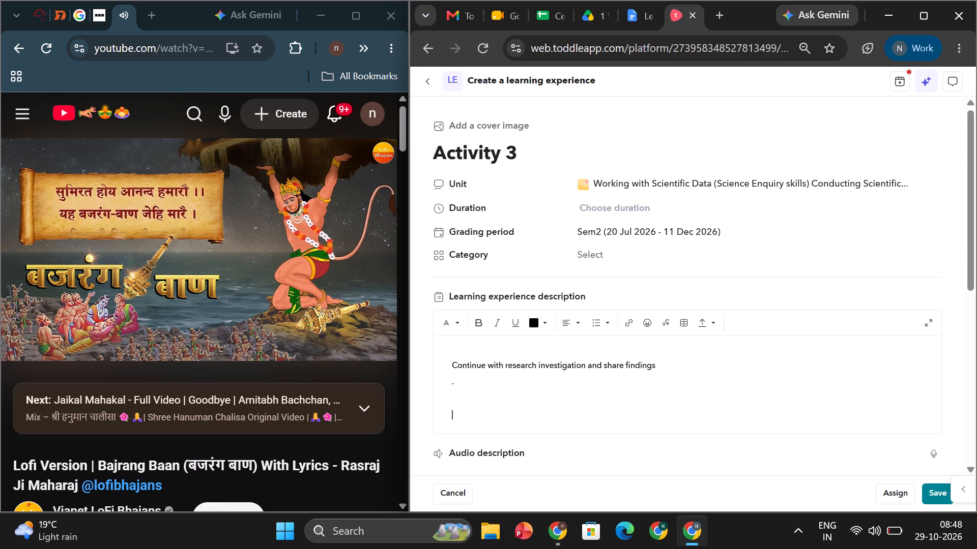
Remove the surplus blank lines from Activity 3's description, join the stray full stop to the sentence, and save the learning experience.
key("BackSpace")
key("BackSpace")
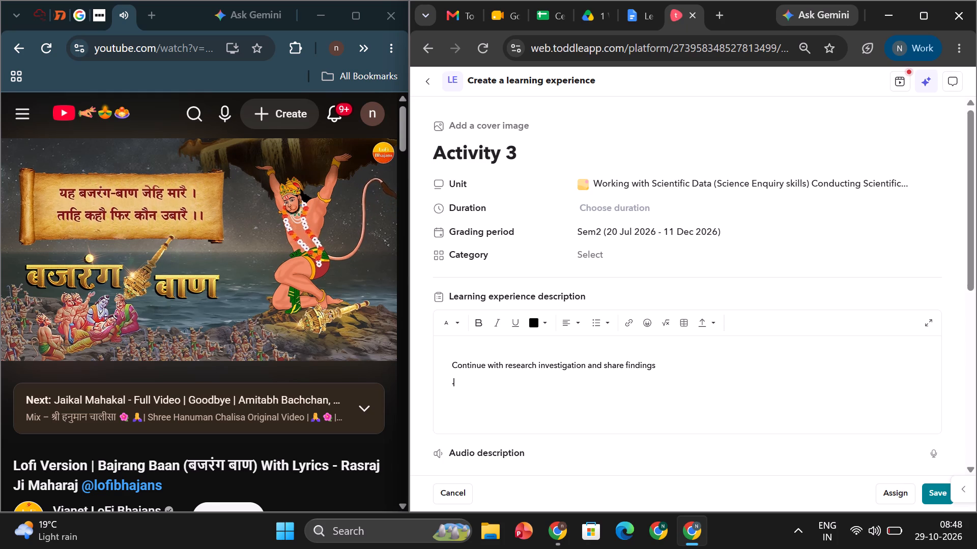
key("Left")
key("BackSpace")
key("Up")
key("BackSpace")
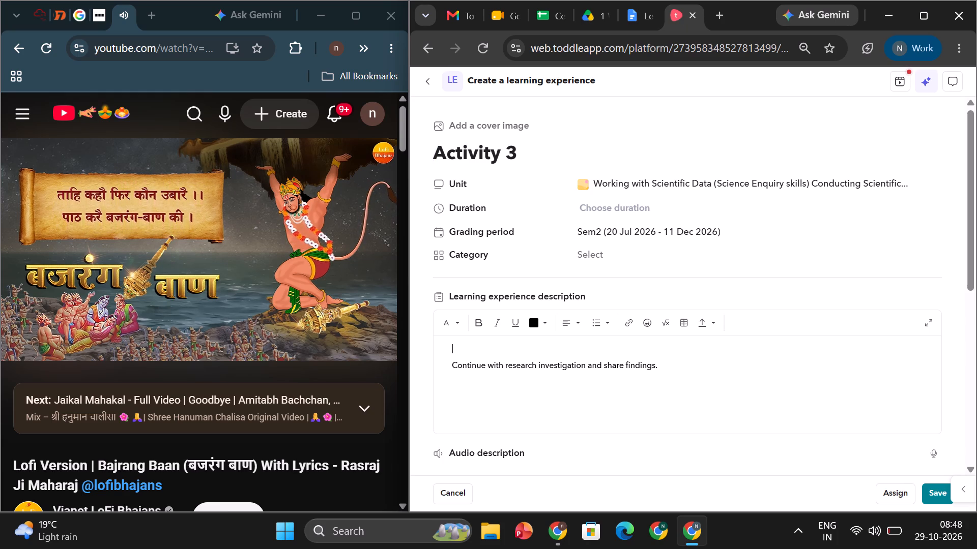
key("BackSpace")
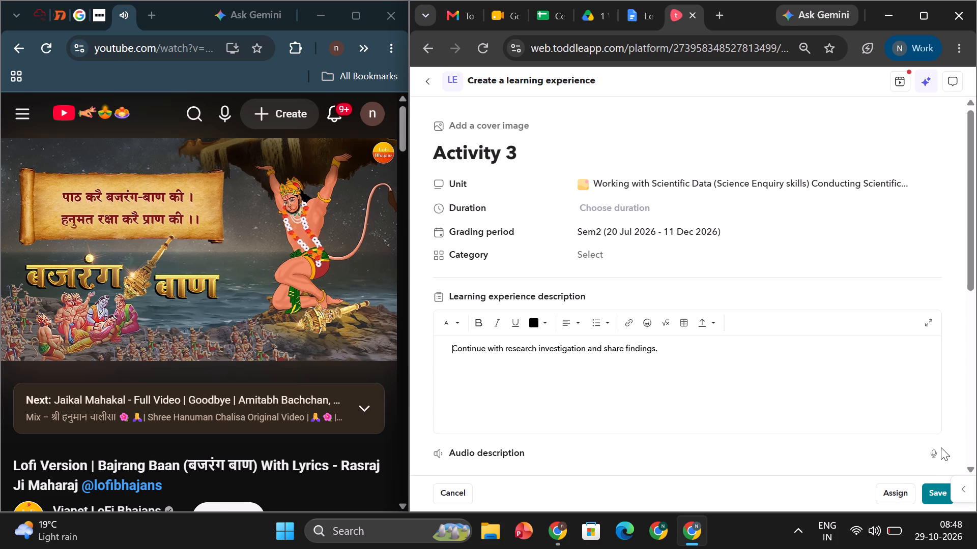
left_click(937, 492)
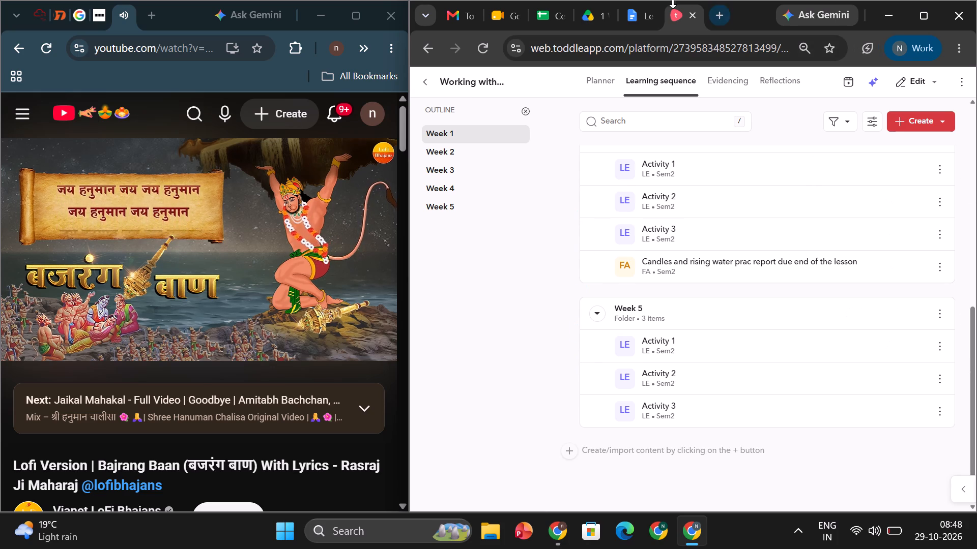
Return to the start of Lesson planner 2026 and close the document.
left_click(637, 14)
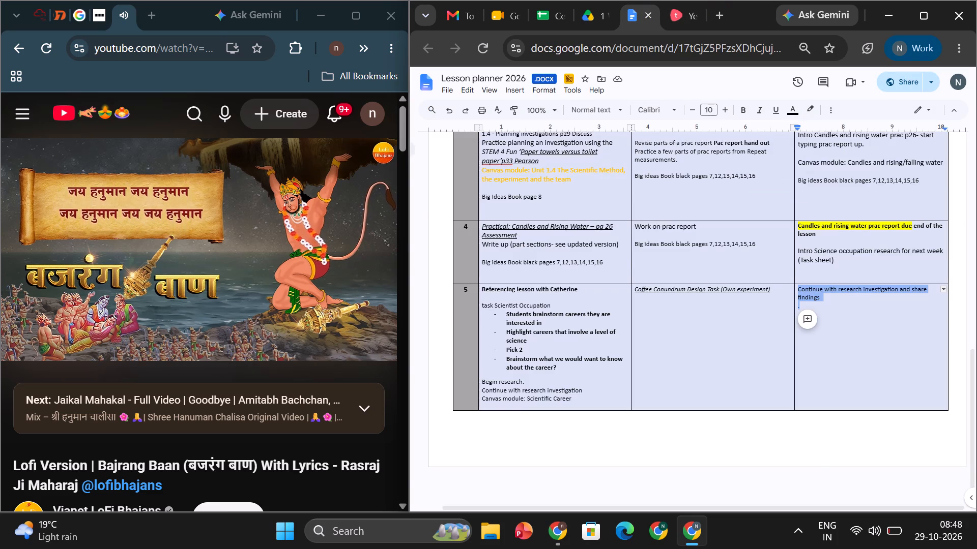
scroll(626, 212, "up", 12)
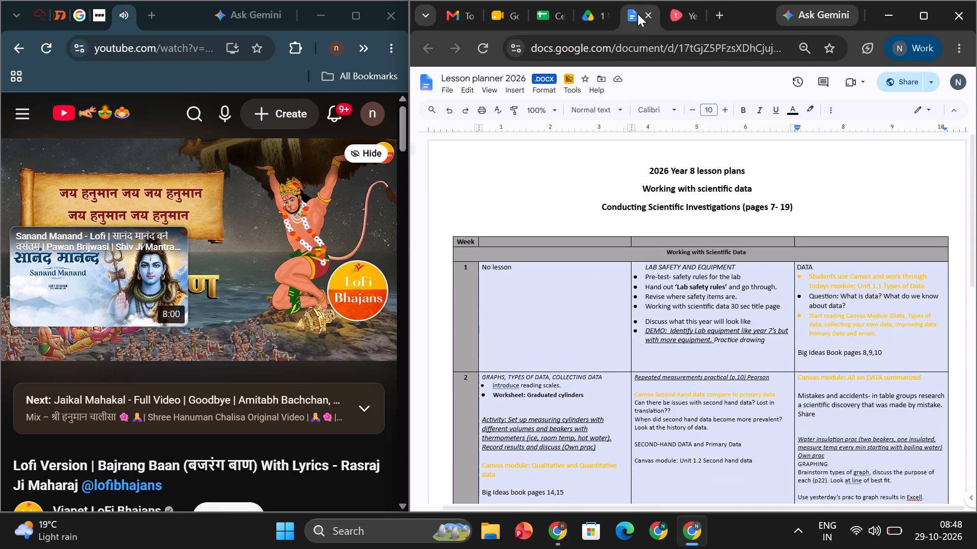
left_click(649, 17)
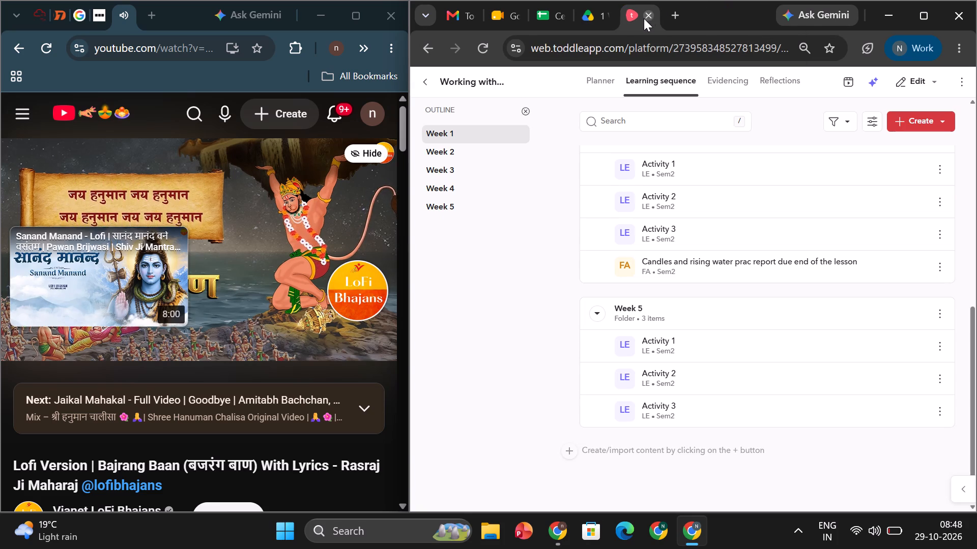
In Drive, go from the Working Scientifically folder to the "2 Chemistry" folder and open "Cedar Unit Plan - Chemical Sciences 2026.docx".
left_click(591, 14)
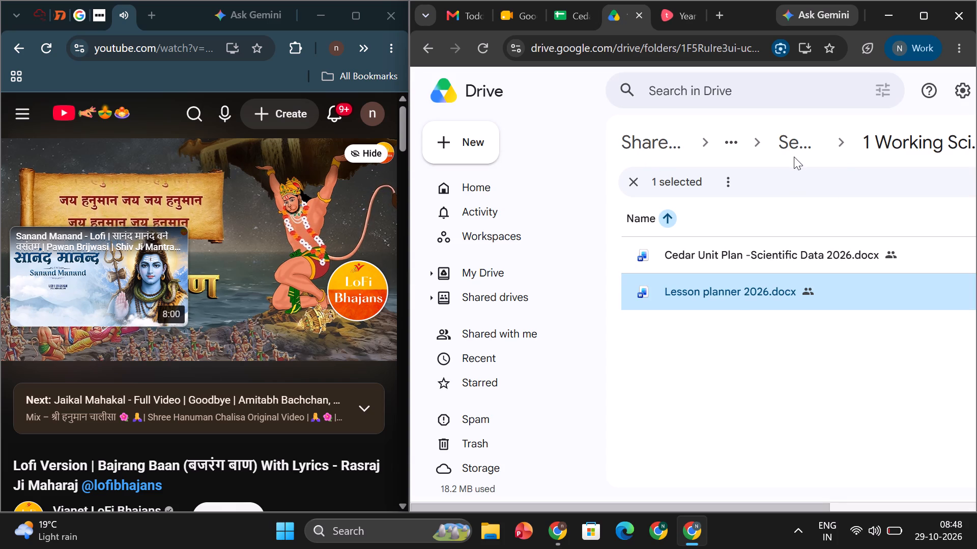
left_click(794, 140)
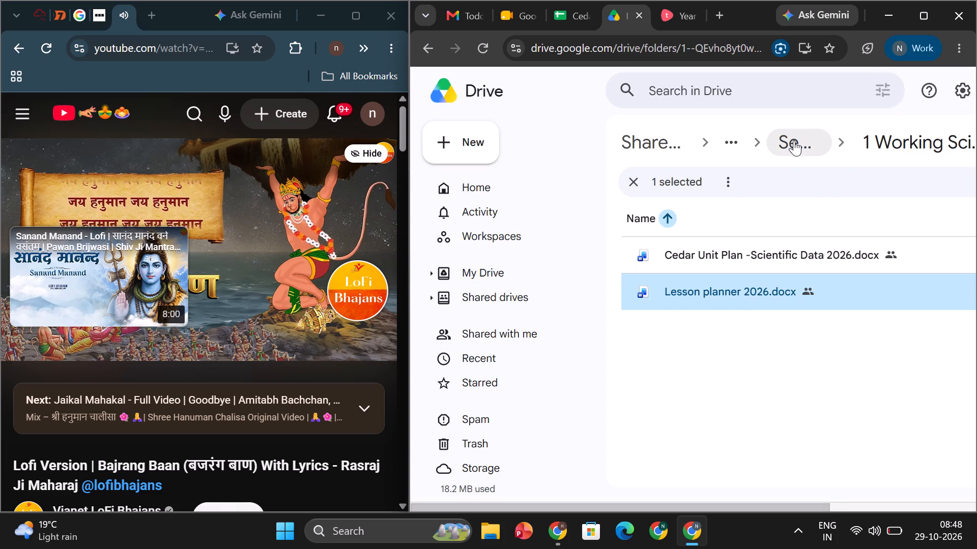
double_click(712, 296)
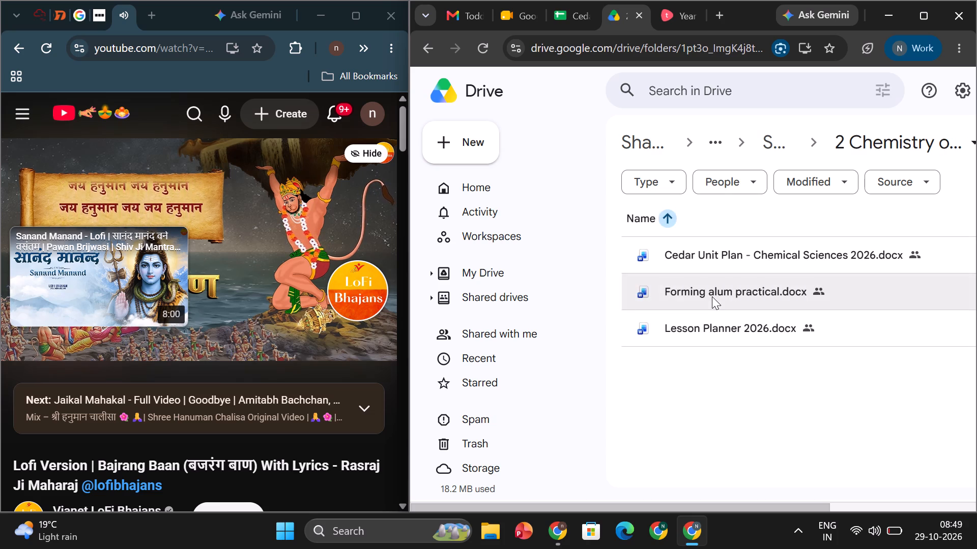
left_click(716, 433)
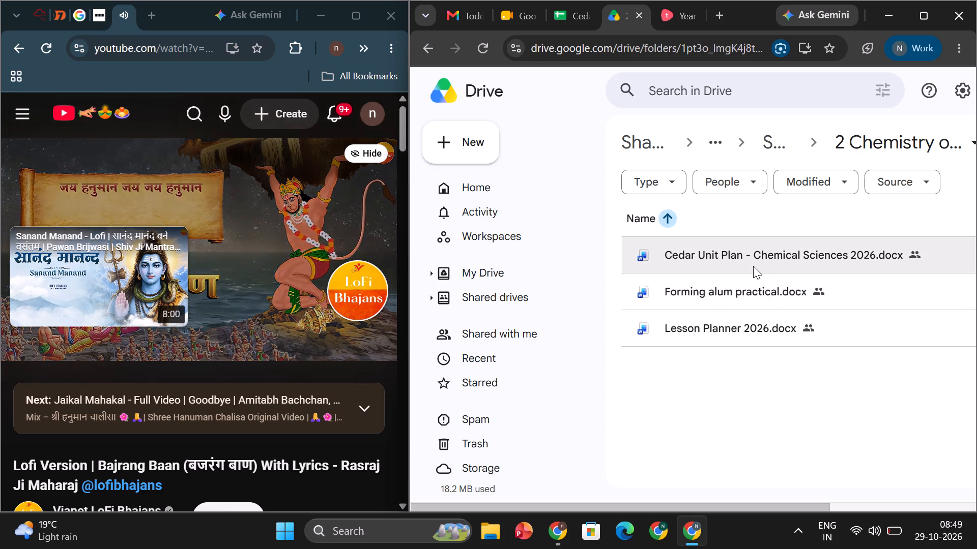
double_click(778, 259)
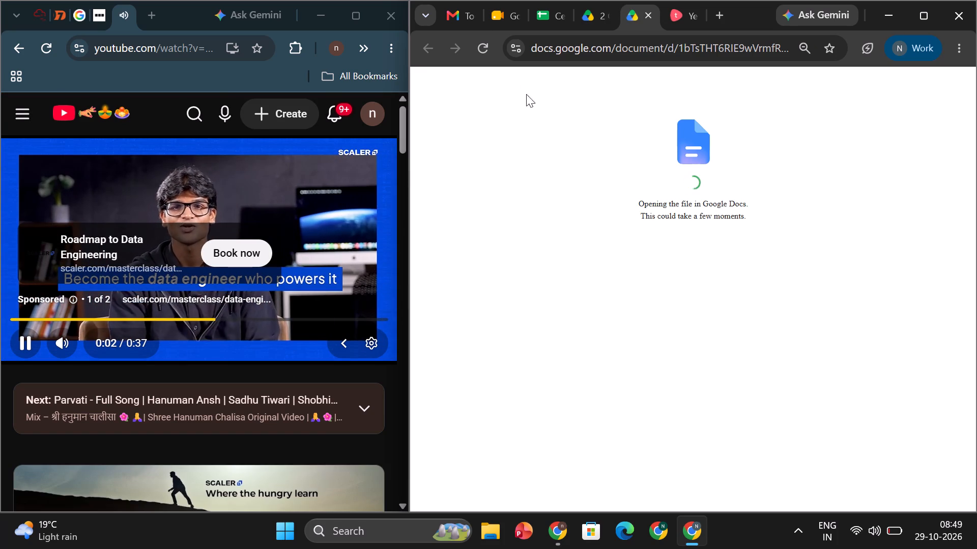
Review the Science rows of the Cedar College WC spreadsheet's Creation_Batch 1 sheet, including the unit counts, remarks and DS Review columns.
left_click(540, 15)
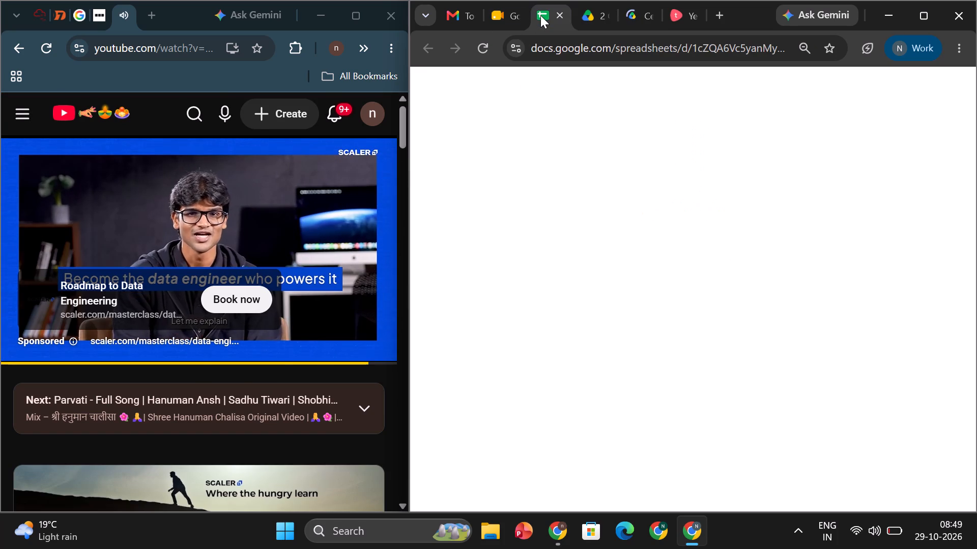
left_click(350, 297)
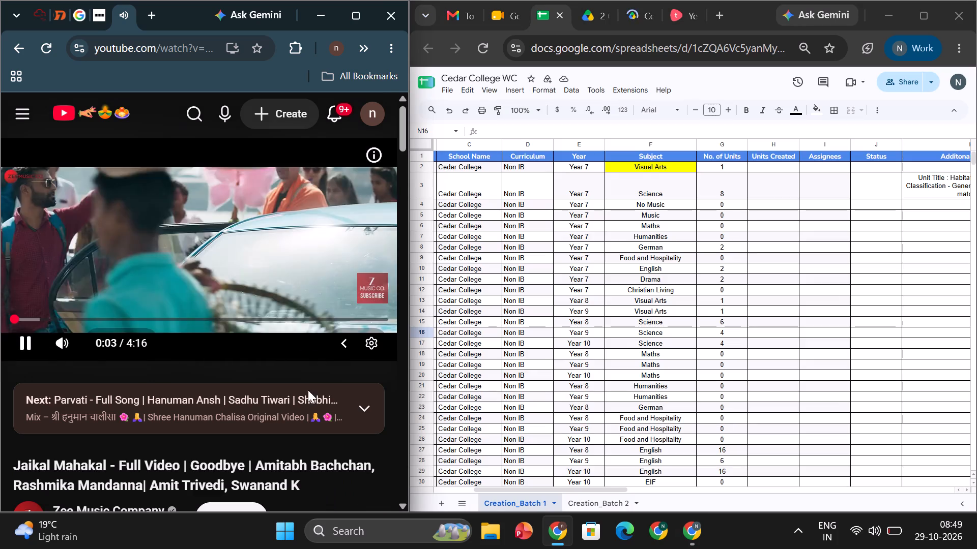
scroll(673, 391, "up", 1)
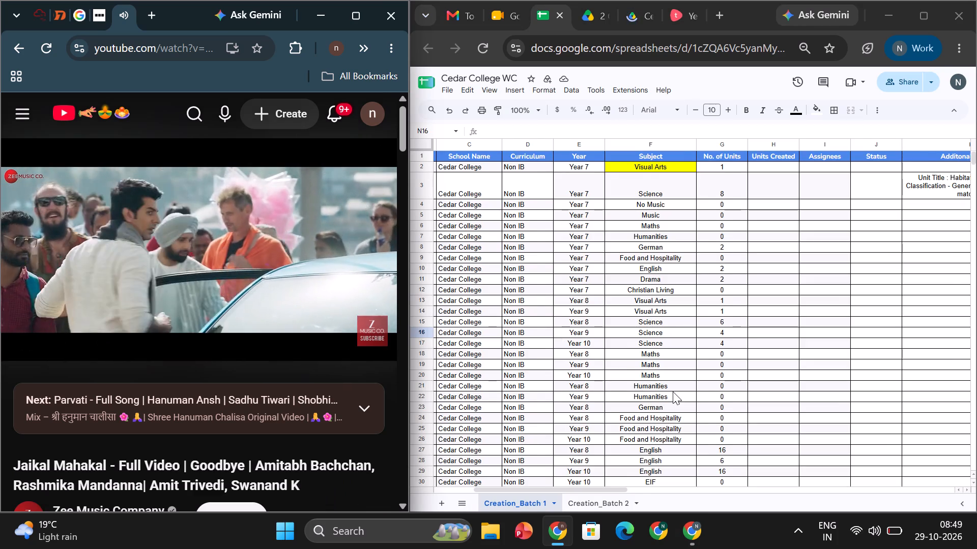
scroll(673, 391, "up", 1)
scroll(673, 391, "left", 3)
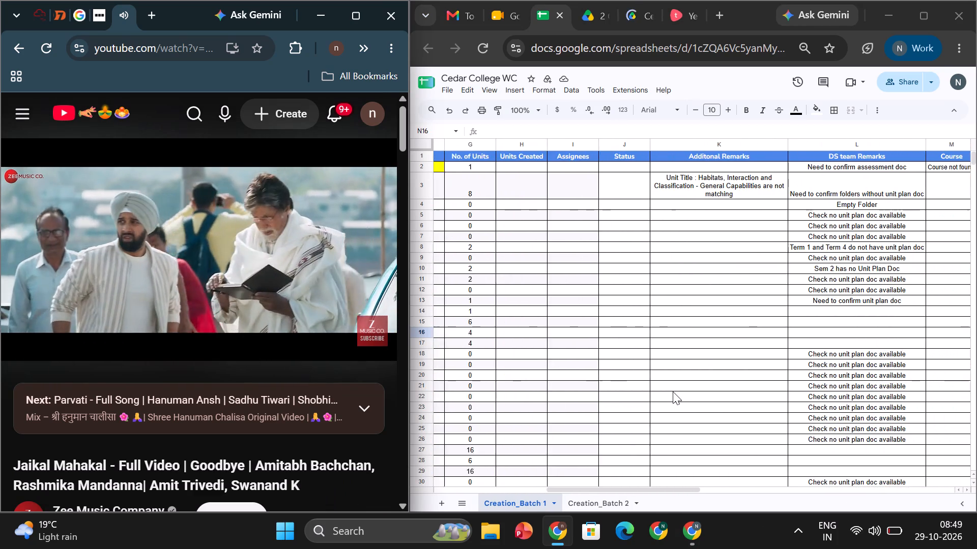
scroll(673, 391, "right", 1)
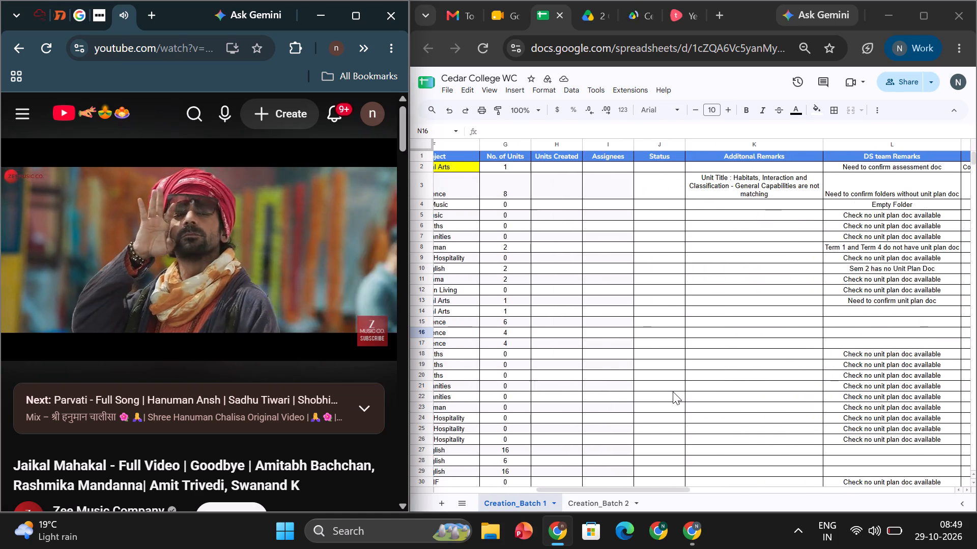
scroll(673, 391, "right", 1)
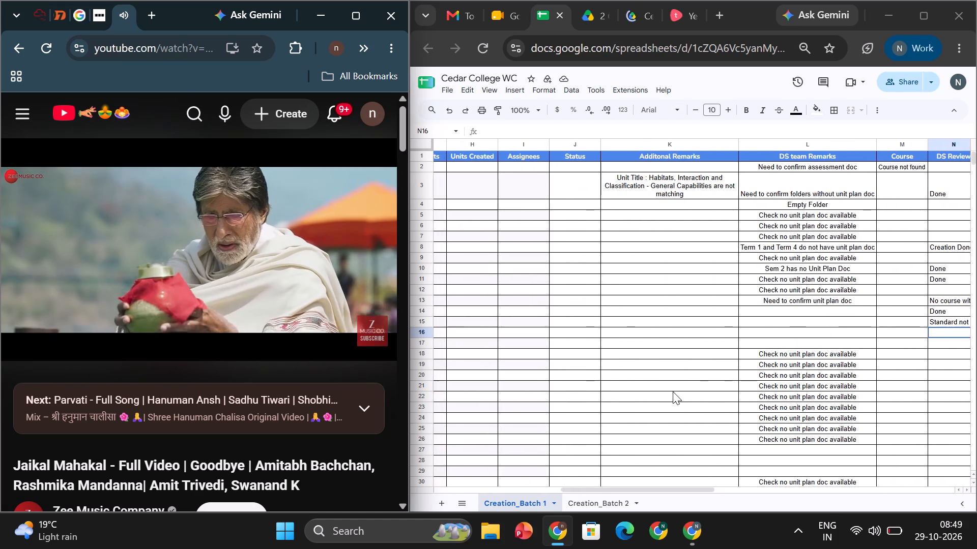
scroll(673, 391, "right", 2)
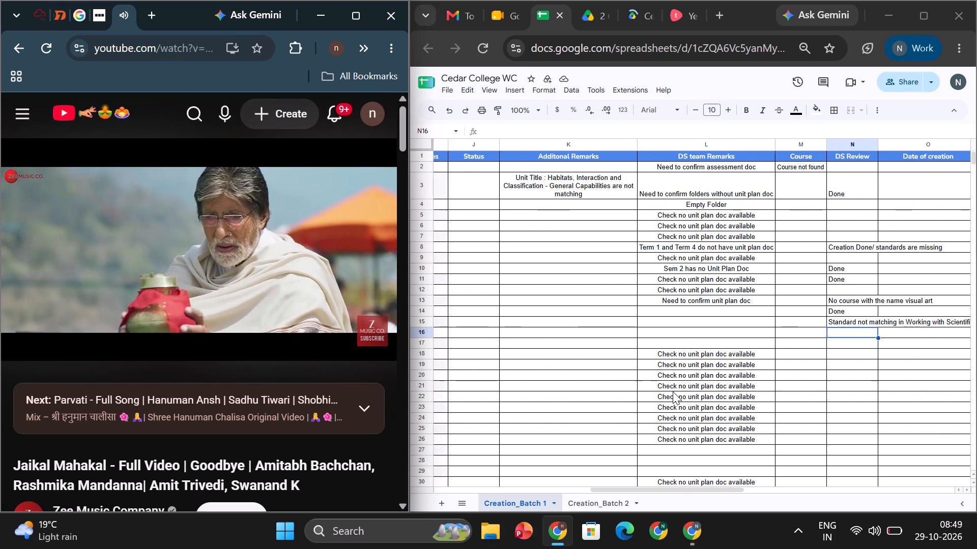
scroll(673, 391, "right", 3)
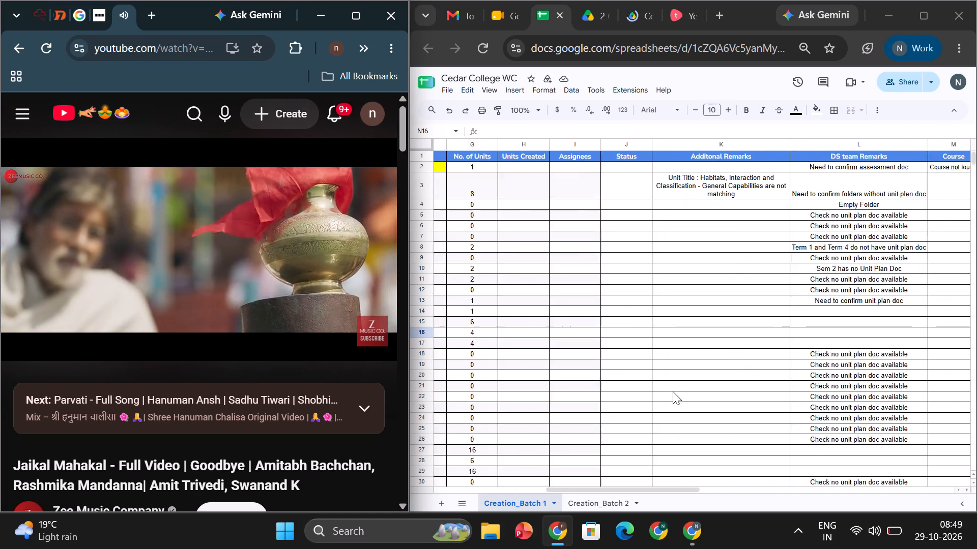
scroll(673, 391, "right", 3)
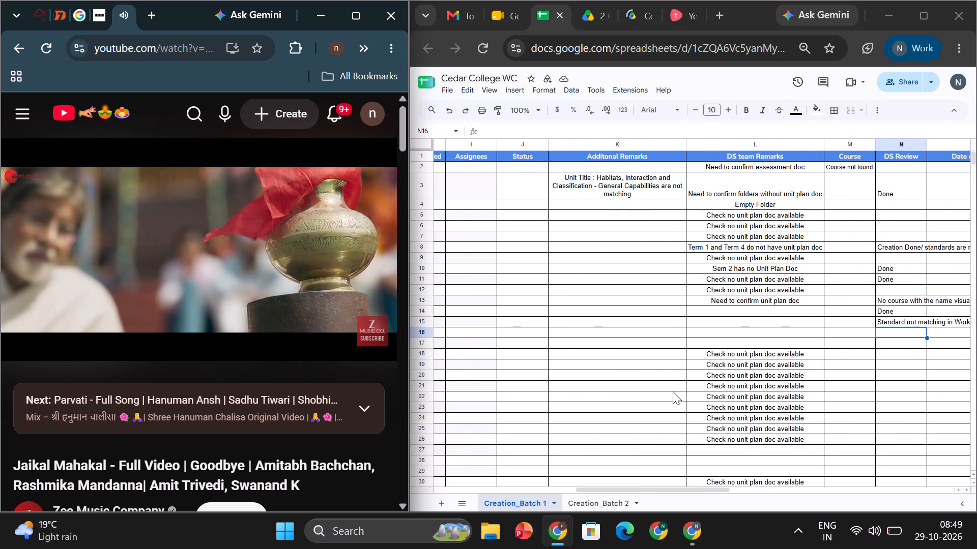
scroll(673, 391, "right", 1)
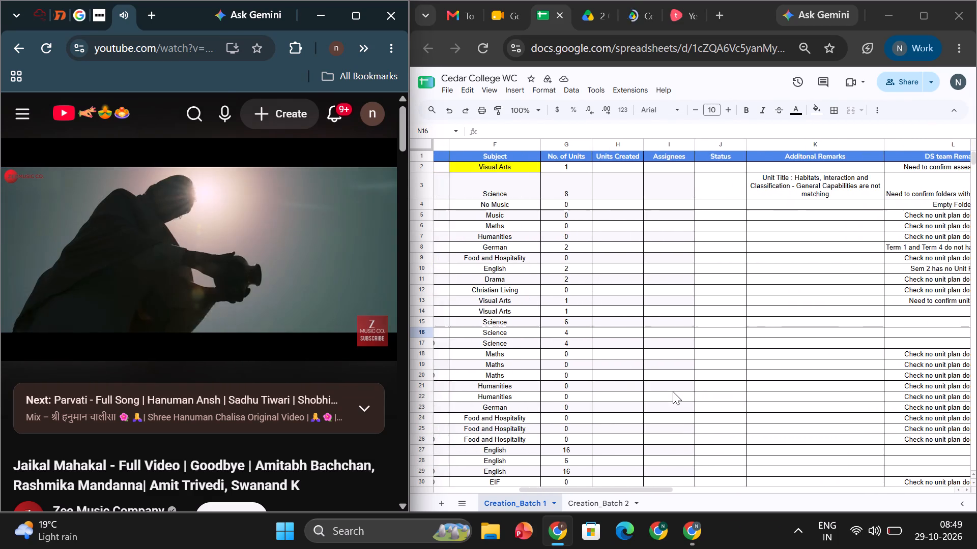
scroll(673, 391, "right", 1)
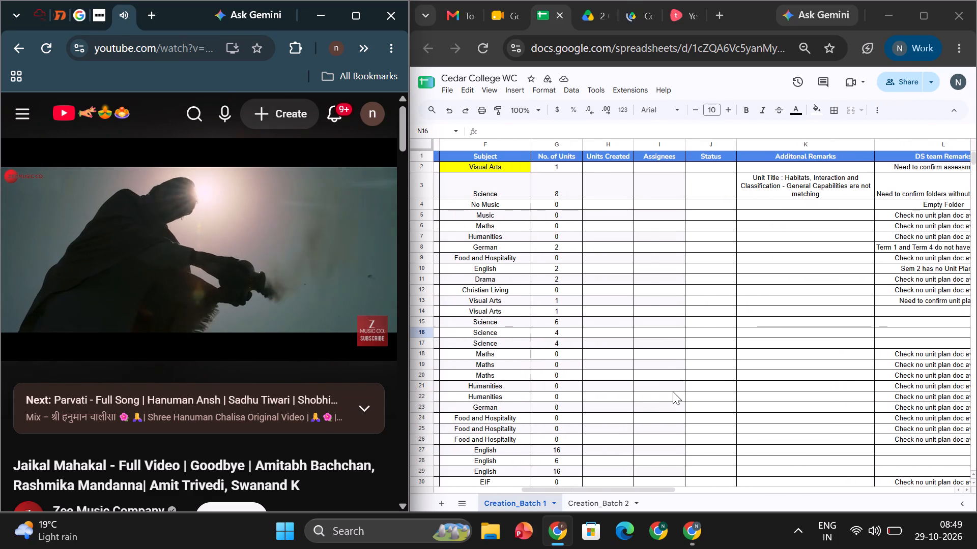
scroll(673, 391, "right", 1)
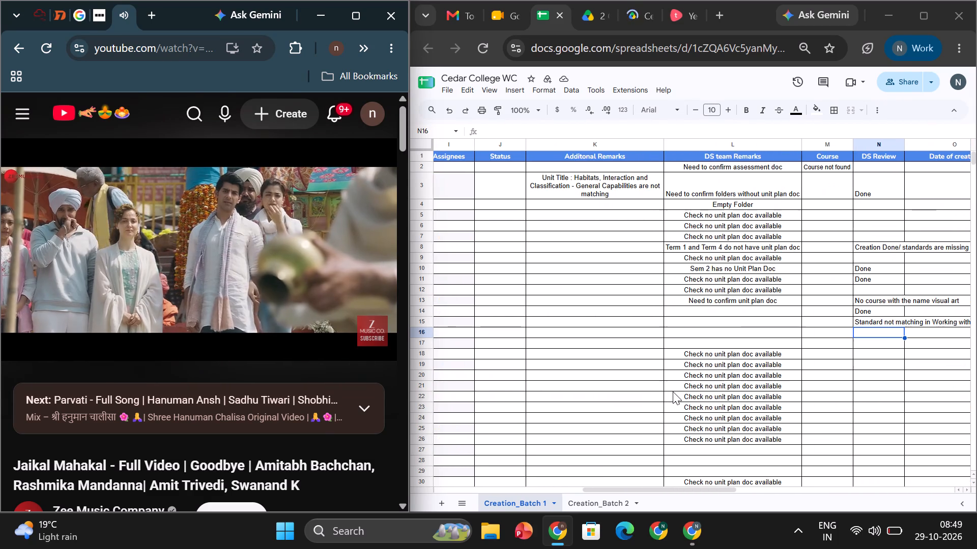
scroll(673, 391, "right", 1)
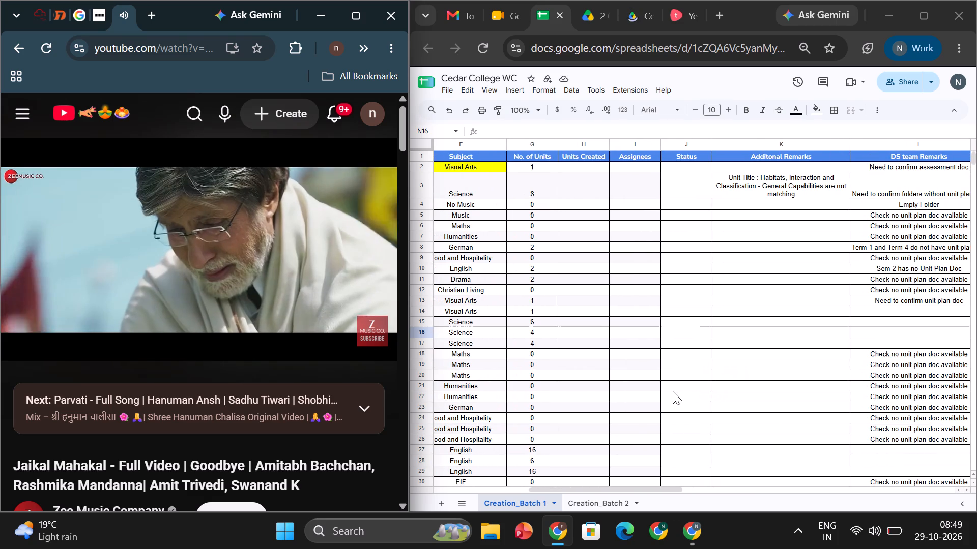
Look over the Working with Scientific Data learning sequence in Toddle and the opening sections of the Chemical Sciences unit plan.
left_click(685, 18)
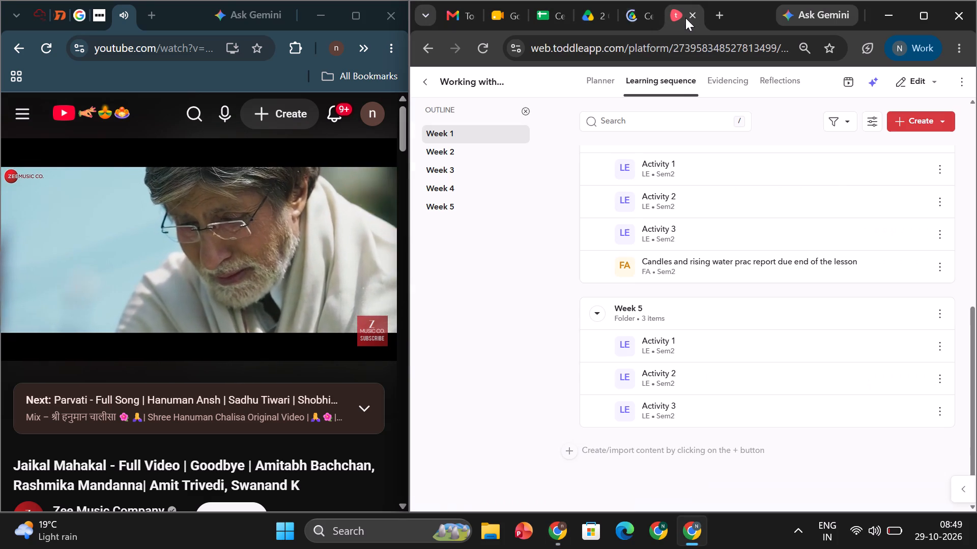
scroll(683, 287, "up", 7)
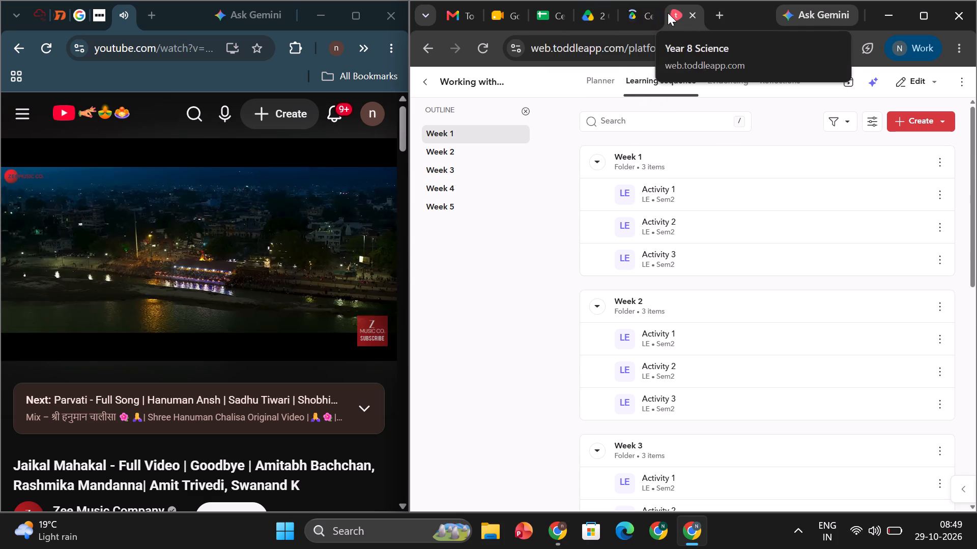
left_click(668, 13)
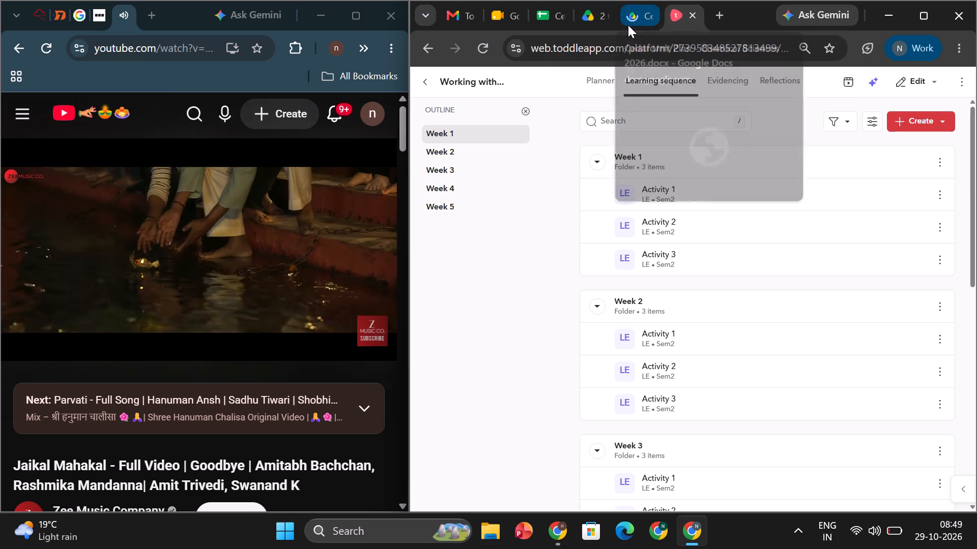
left_click(628, 25)
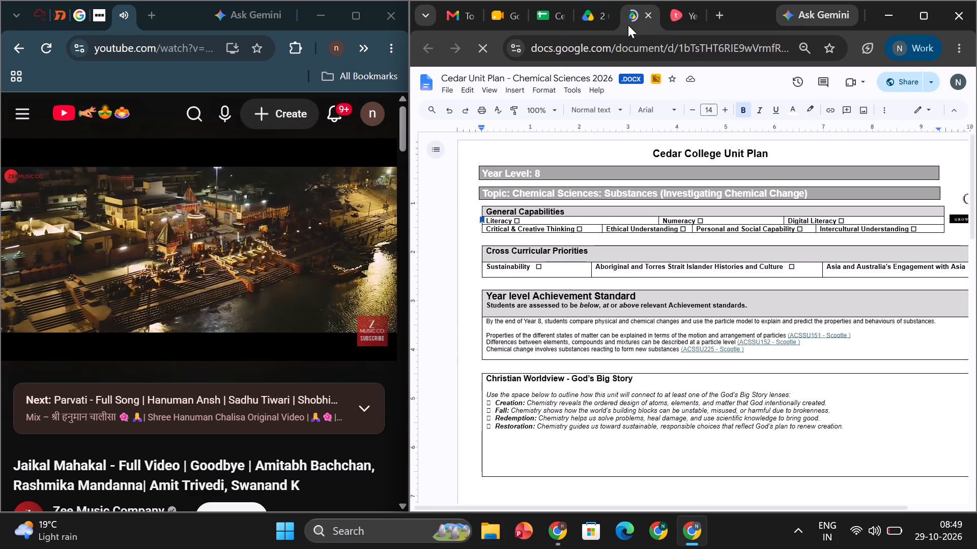
left_click(585, 10)
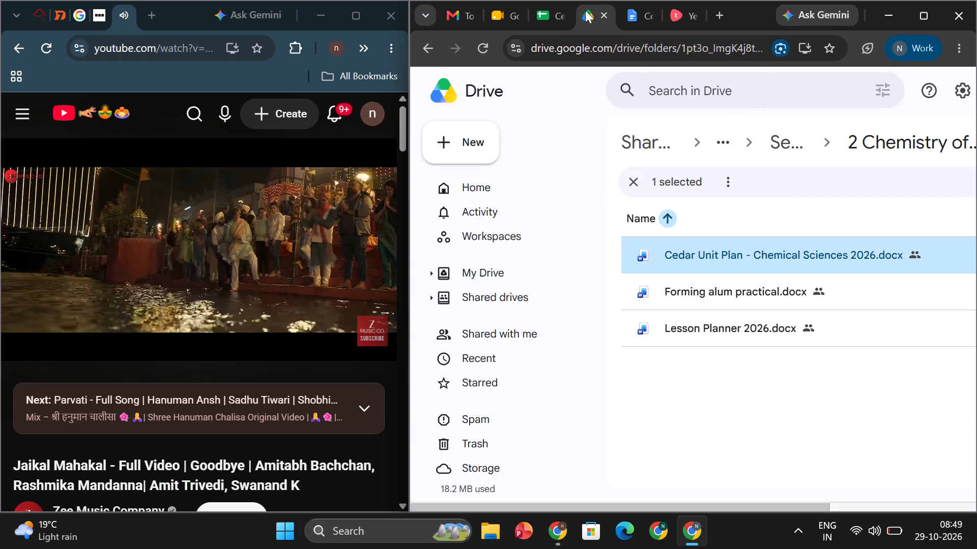
left_click(632, 11)
scroll(690, 313, "down", 2)
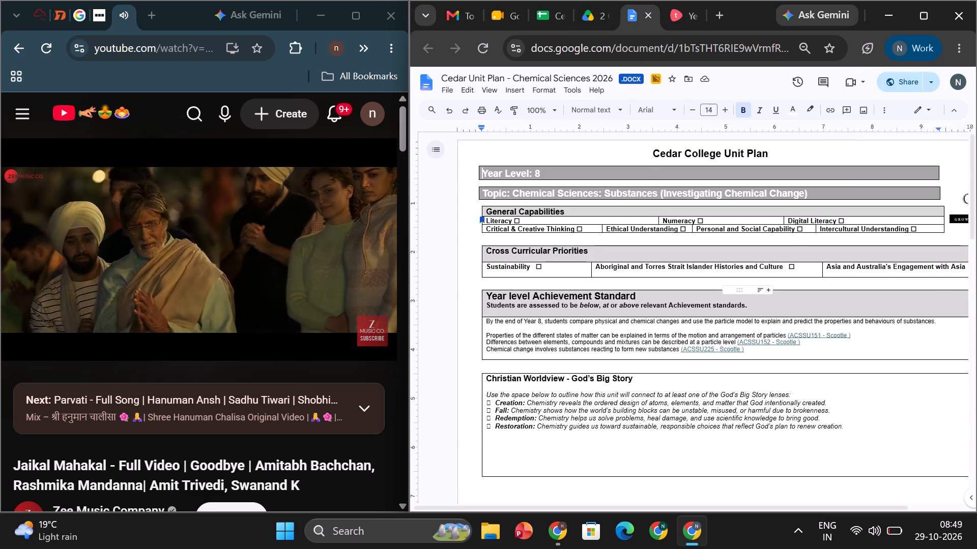
scroll(690, 313, "down", 3)
scroll(690, 313, "up", 5)
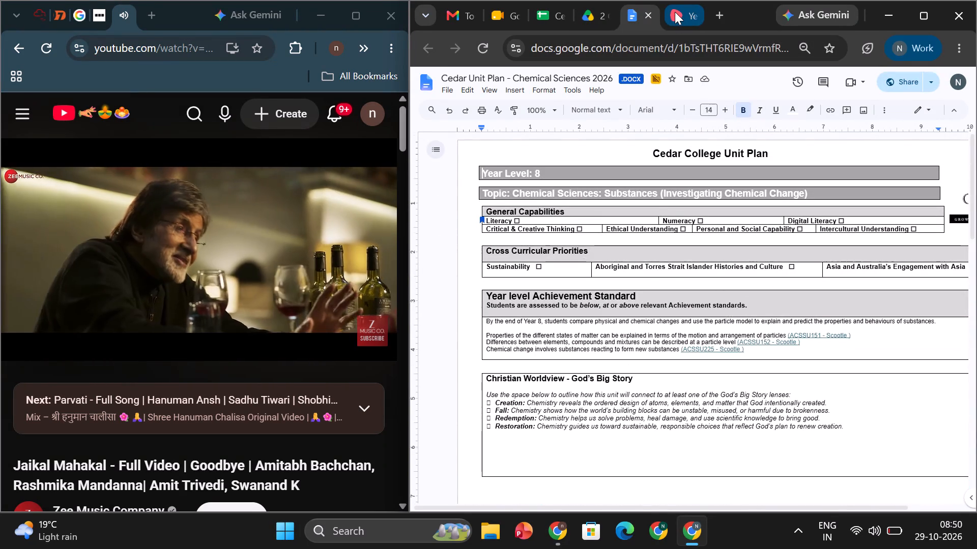
Return to Toddle's Year 8 Science course plan in Card view, create a new unit, and close its curriculum design assistant.
left_click(675, 12)
scroll(683, 267, "down", 1)
scroll(683, 267, "up", 4)
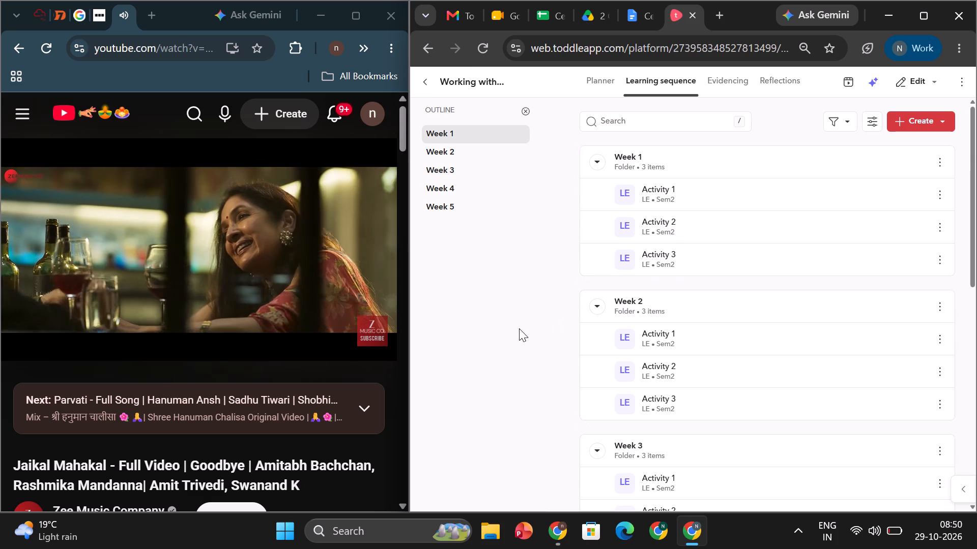
left_click(427, 84)
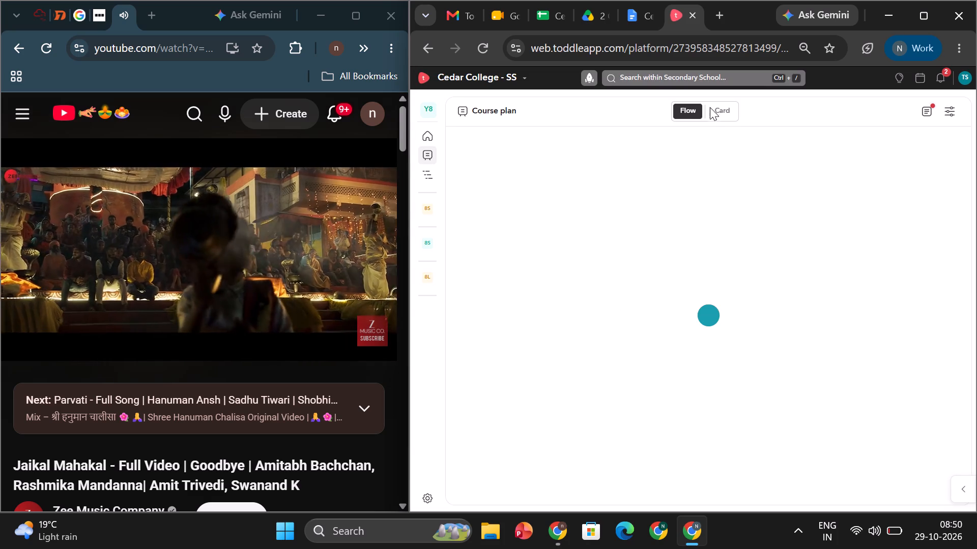
left_click(716, 114)
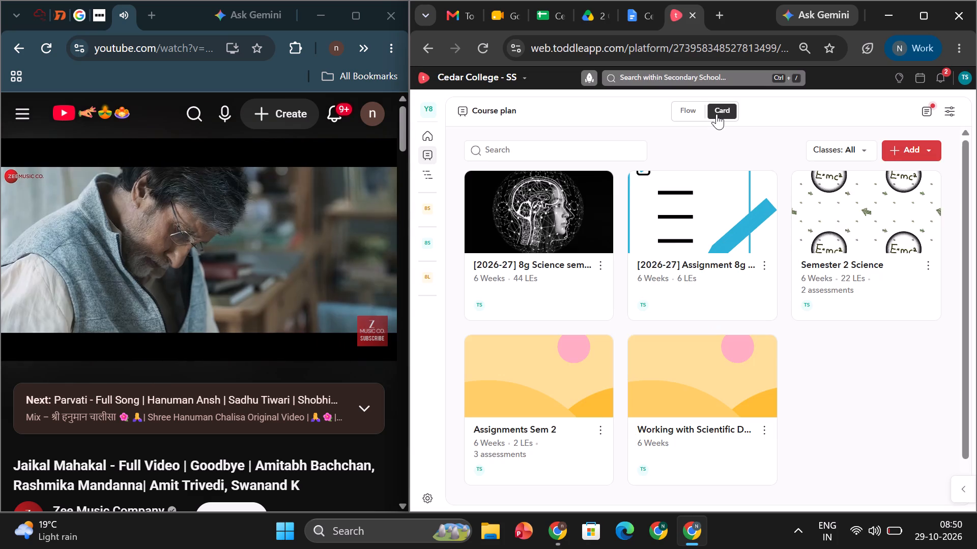
scroll(856, 415, "down", 1)
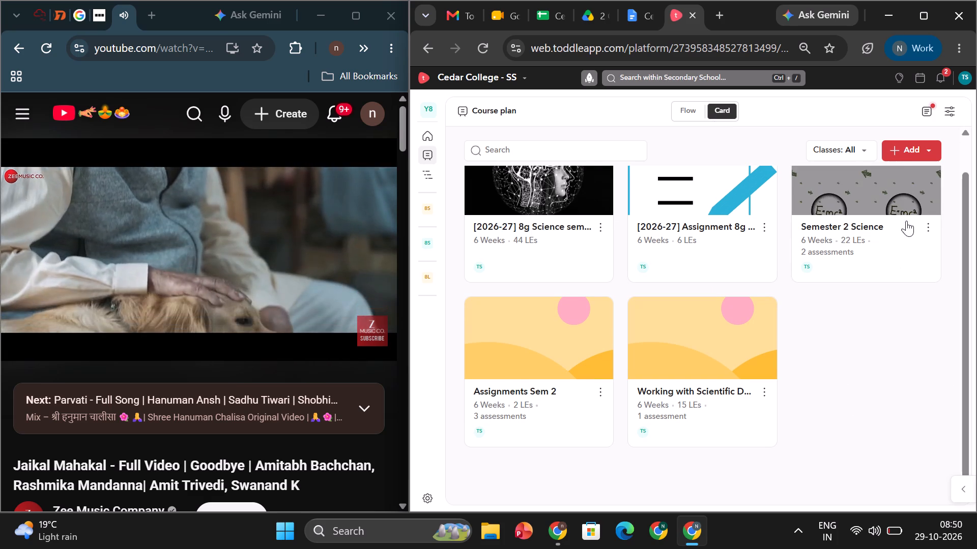
left_click(908, 152)
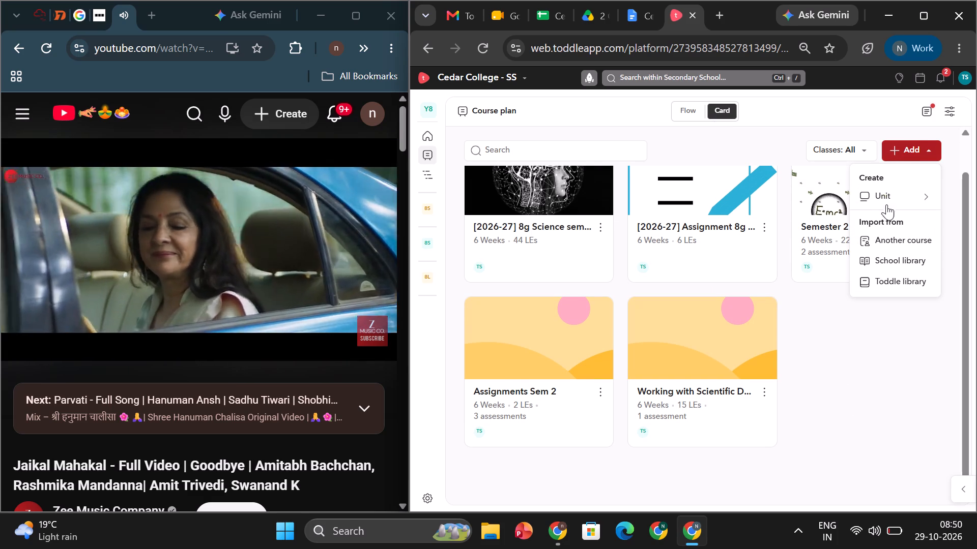
left_click(817, 191)
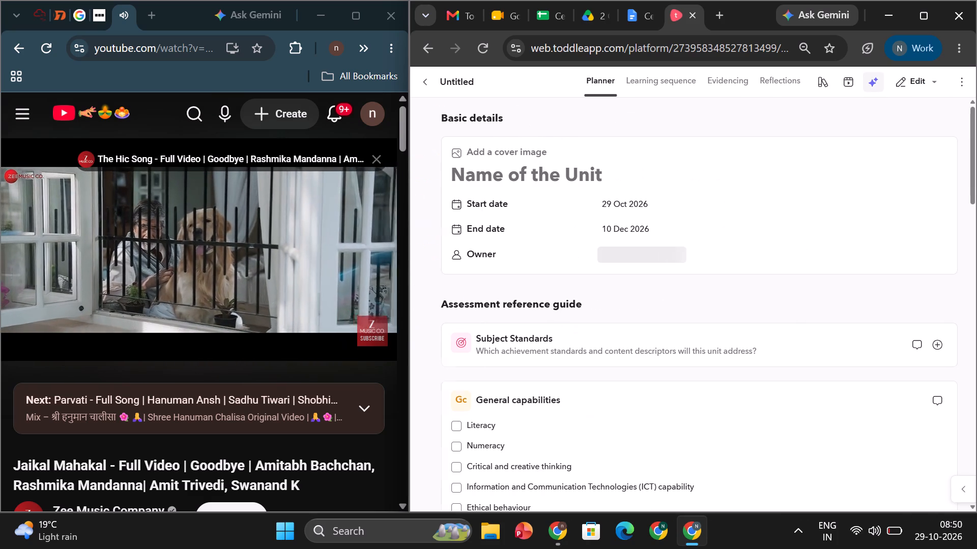
left_click(552, 178)
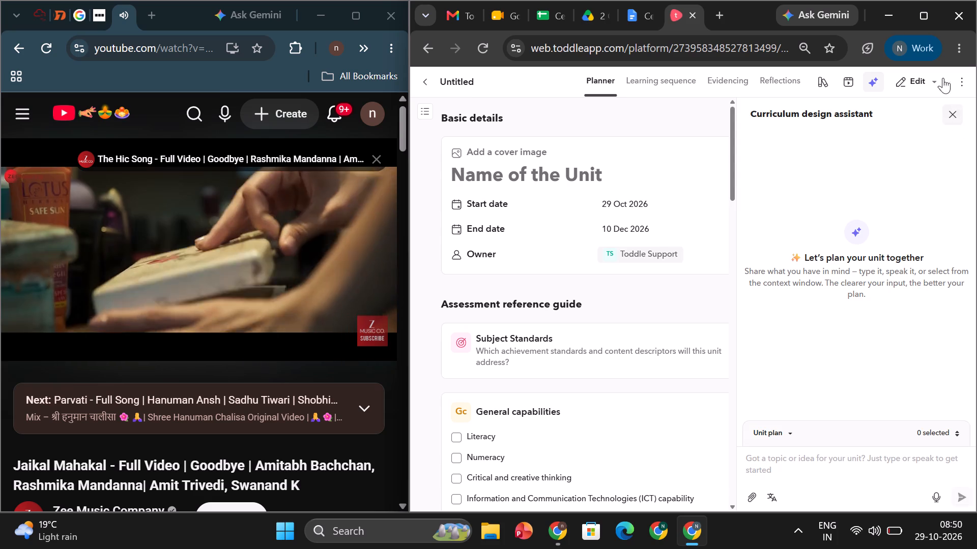
left_click(950, 110)
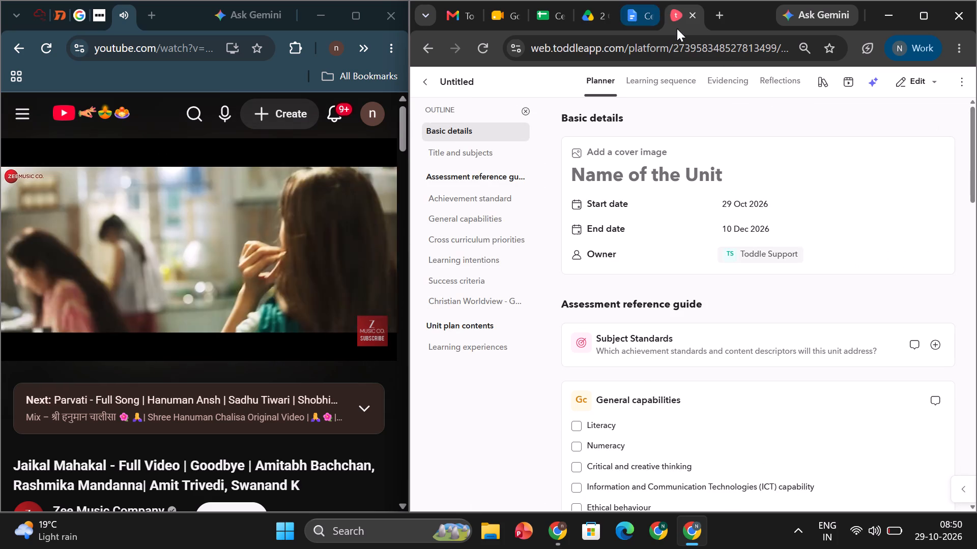
Copy the topic title from the Chemical Sciences unit plan and name the Toddle unit "Chemical Sciences: Substances (Investigating Chemical Change)".
left_click(633, 15)
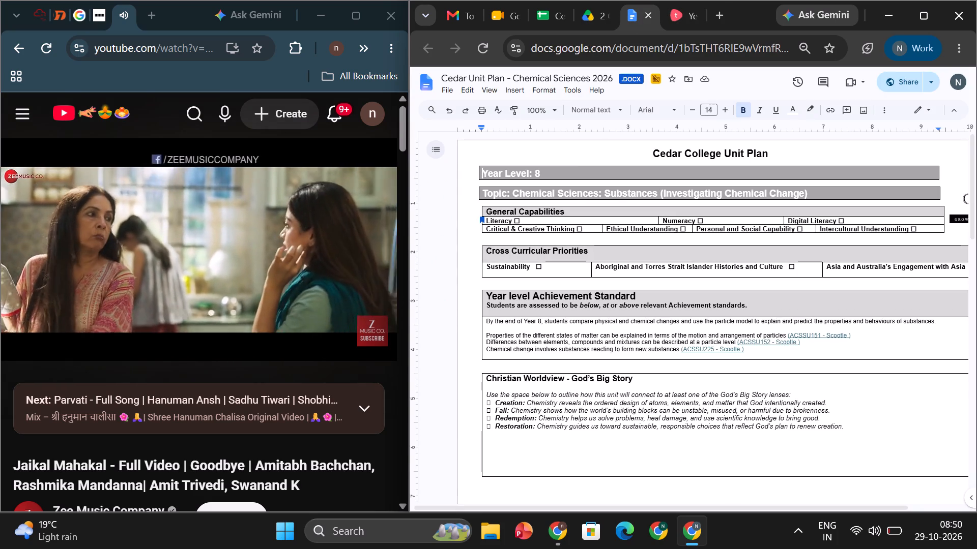
left_click_drag(513, 192, 771, 190)
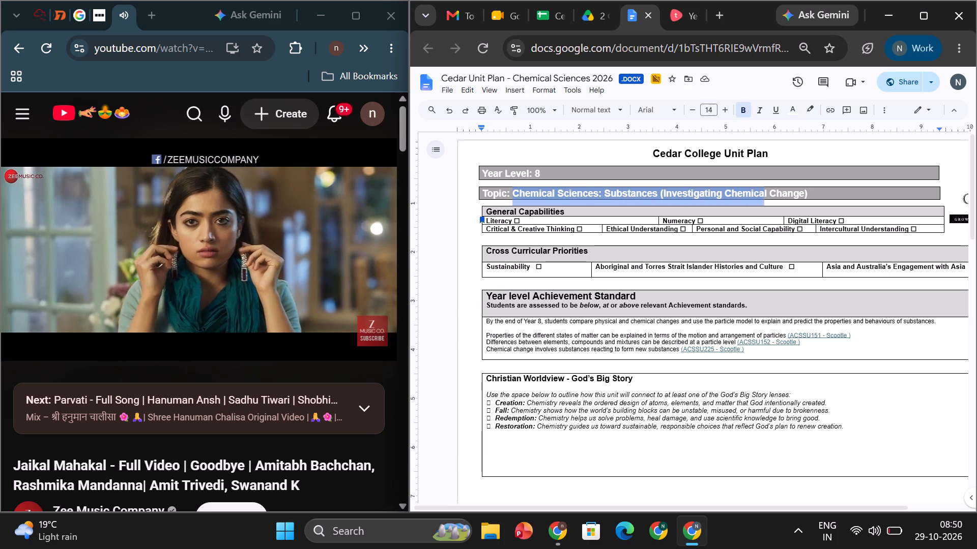
left_click_drag(771, 190, 811, 195)
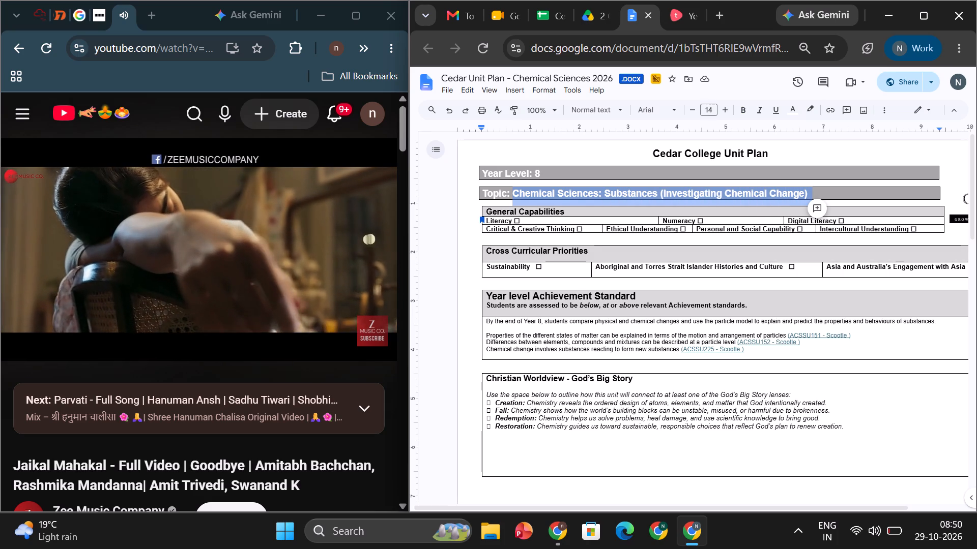
key("ctrl+c")
left_click(679, 23)
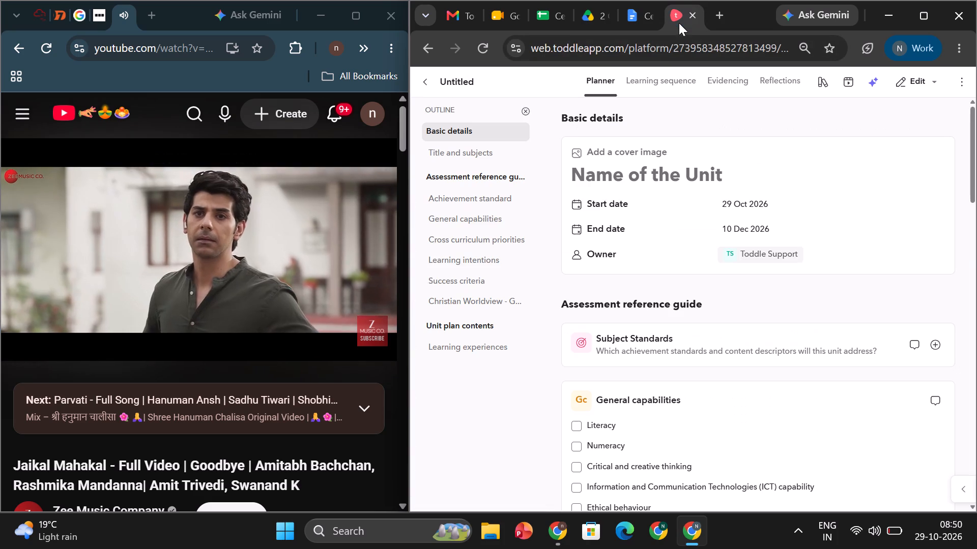
left_click(617, 172)
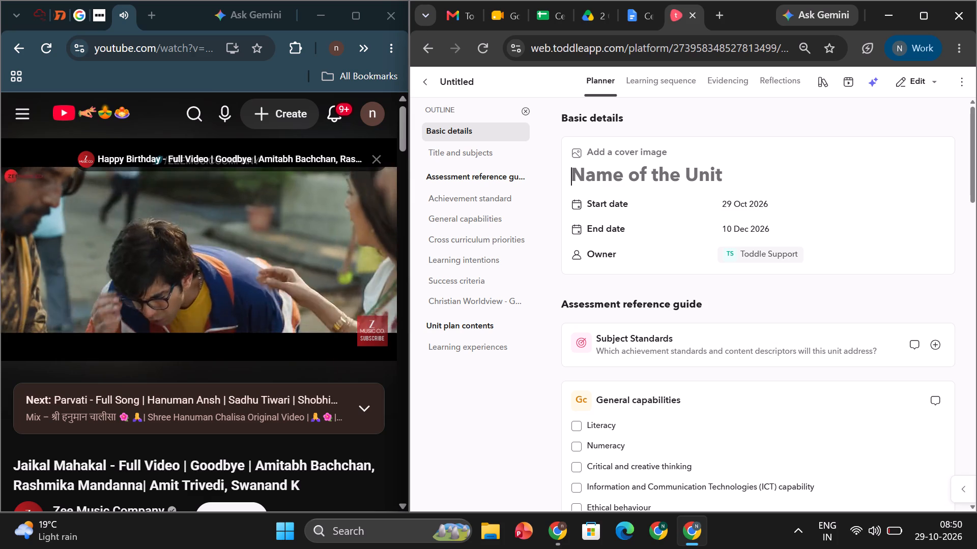
key("ctrl+v")
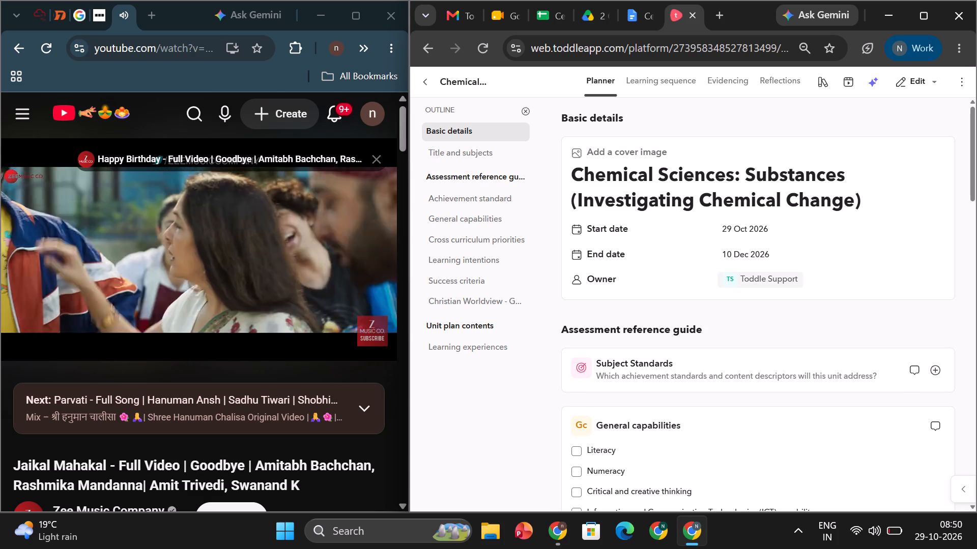
In the unit plan document, copy the Year 8 achievement standard wording from "physical and chemical changes" to the end of the sentence.
left_click(640, 20)
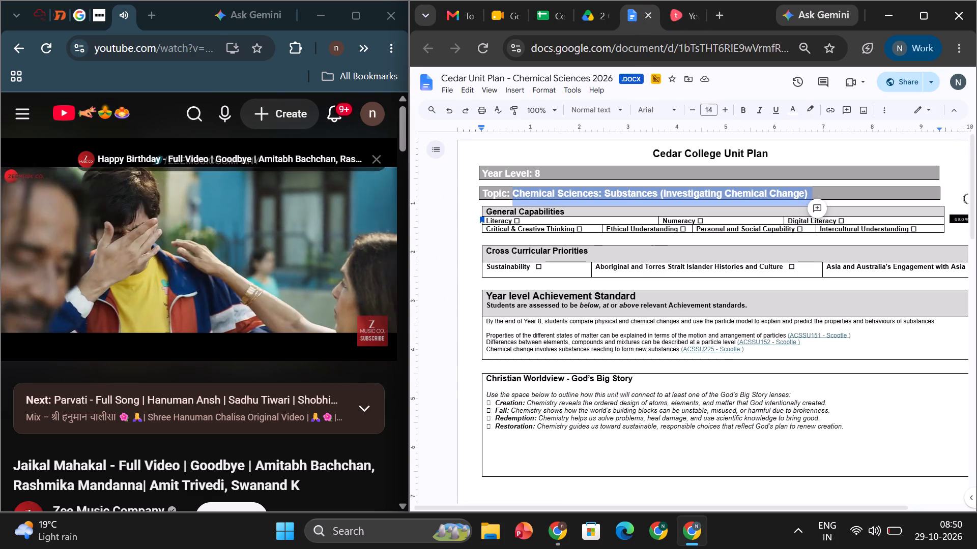
scroll(657, 255, "down", 2)
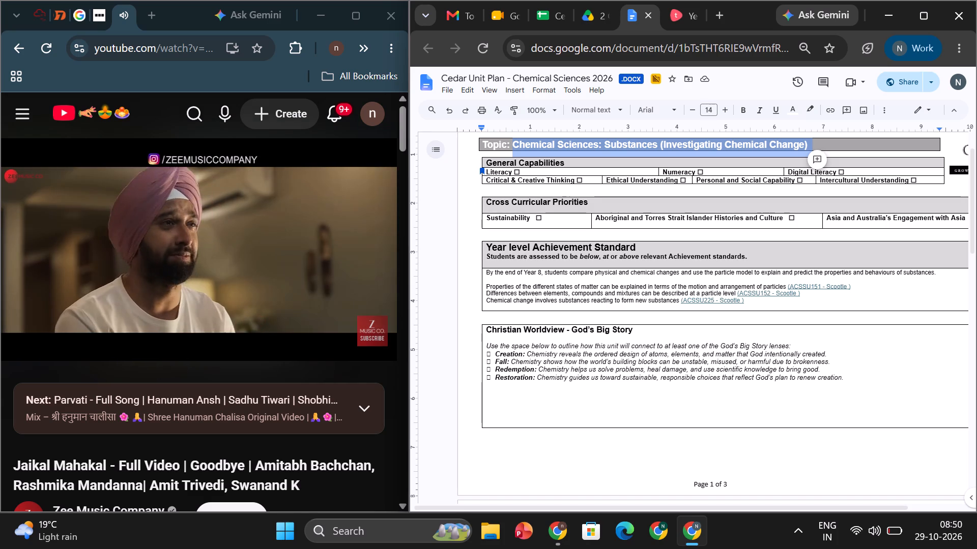
left_click_drag(486, 271, 601, 266)
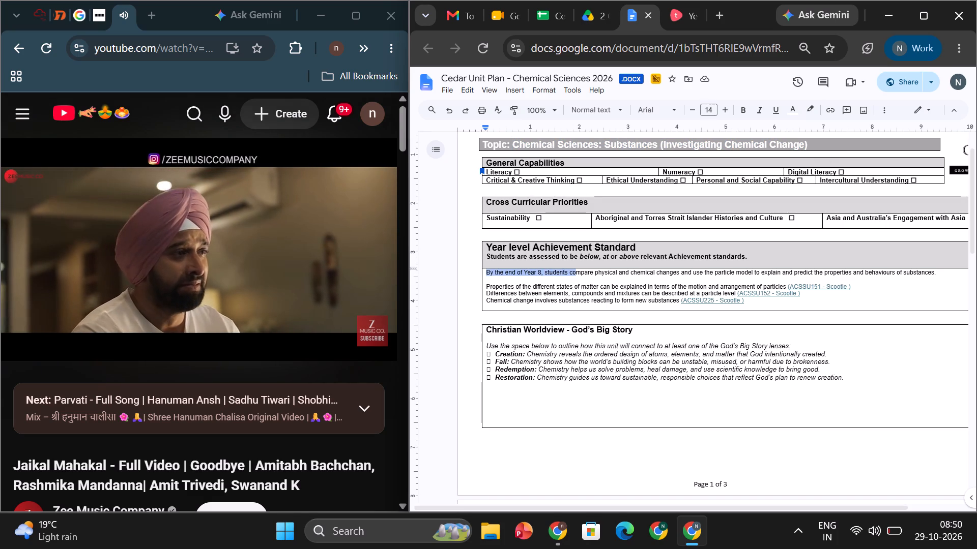
left_click_drag(601, 266, 636, 273)
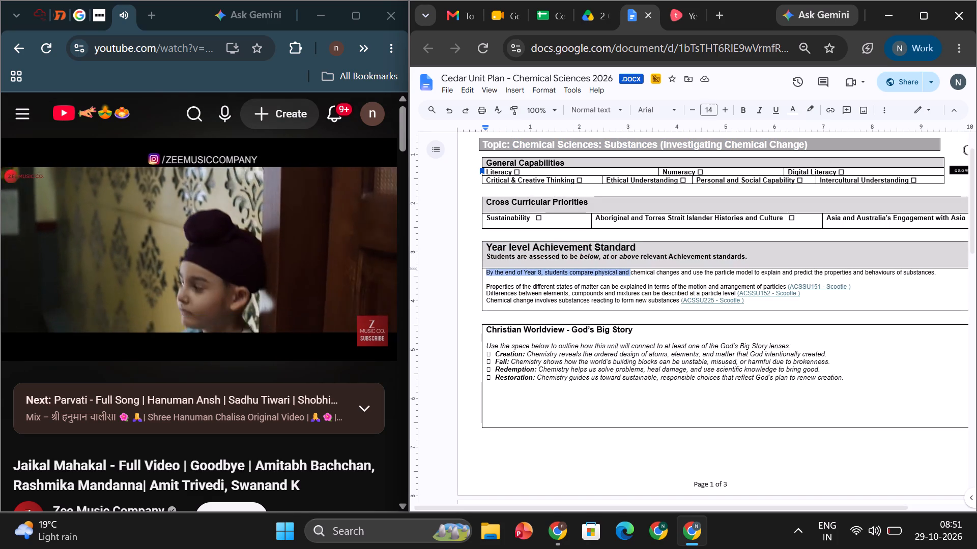
left_click_drag(636, 273, 646, 273)
left_click(664, 273)
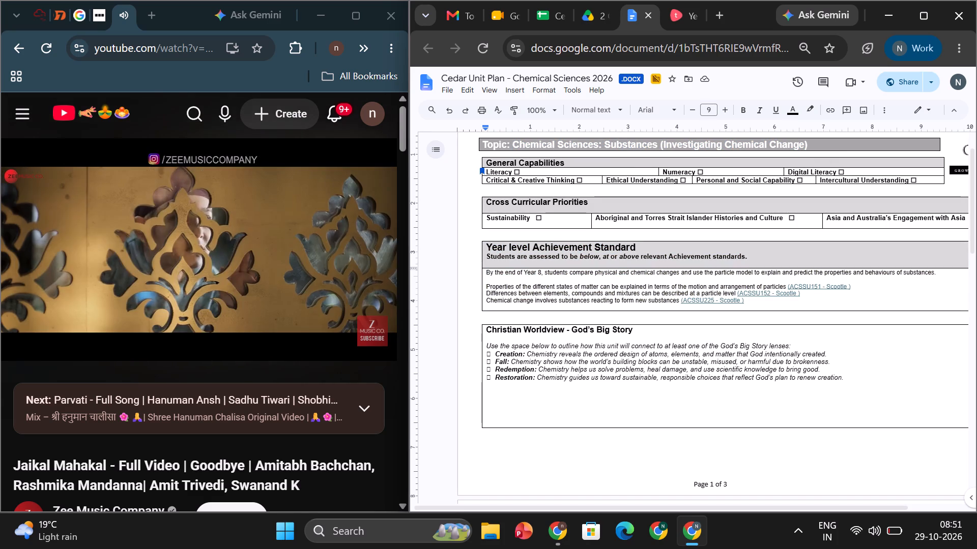
left_click_drag(595, 272, 679, 276)
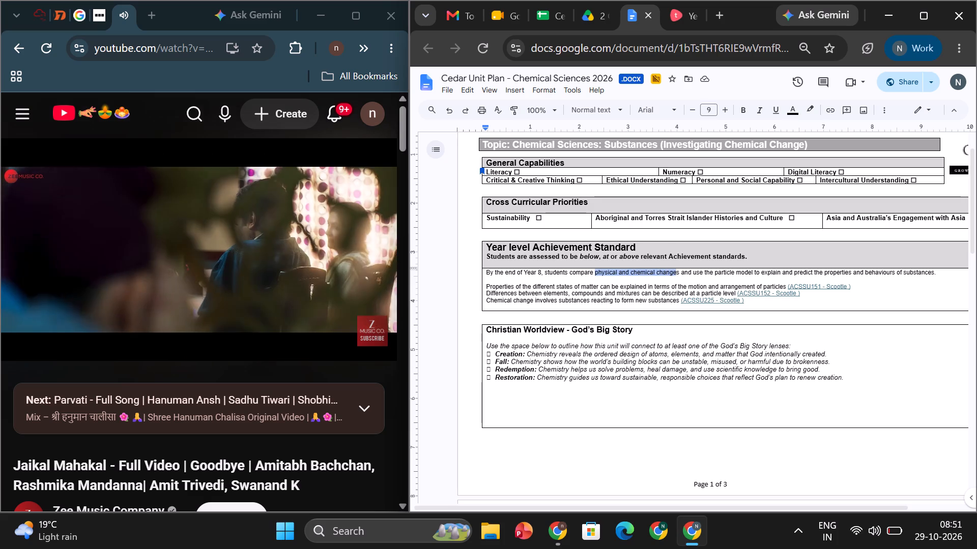
left_click_drag(679, 276, 680, 276)
key("ctrl+c")
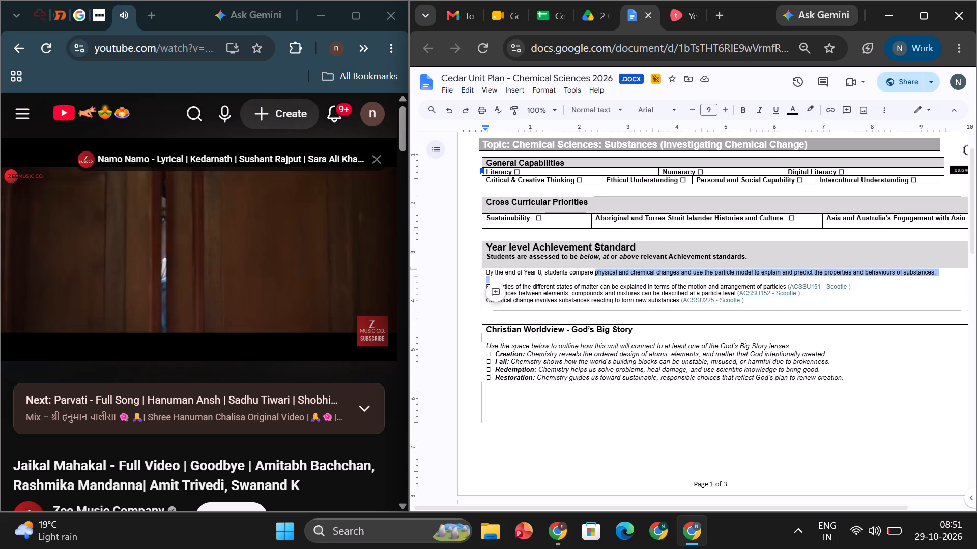
In the Toddle unit's Subject Standards, find the Science set using "sc", open it and filter it to all grade levels.
left_click(689, 14)
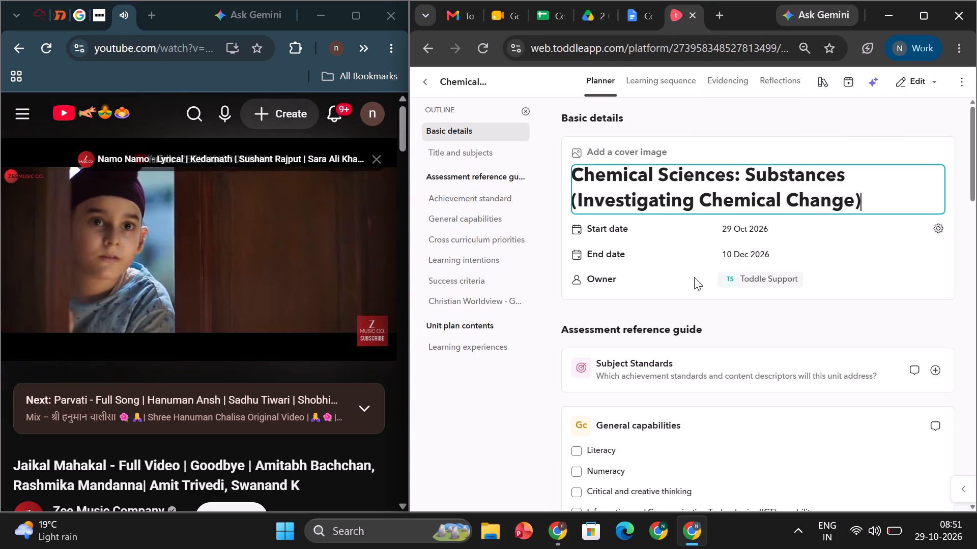
left_click(935, 372)
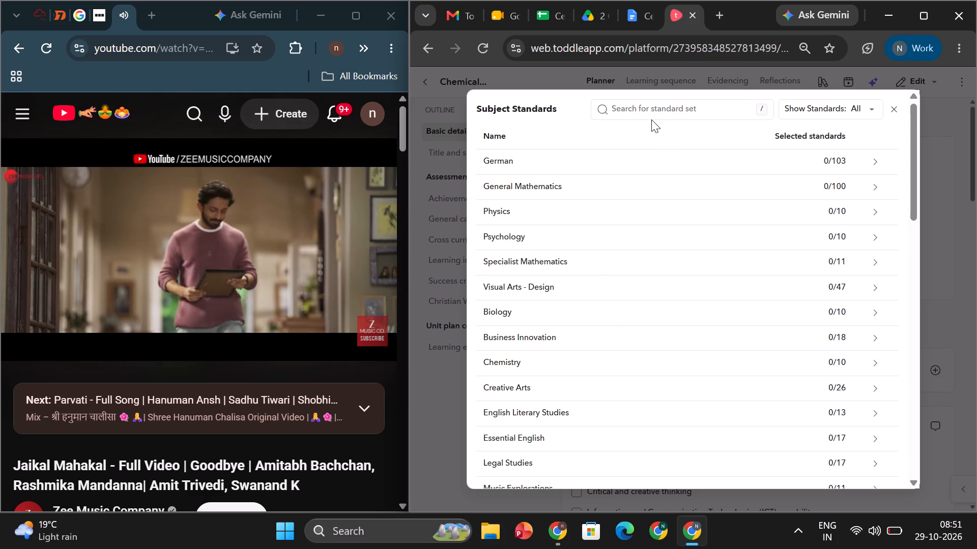
left_click(640, 106)
type("sc")
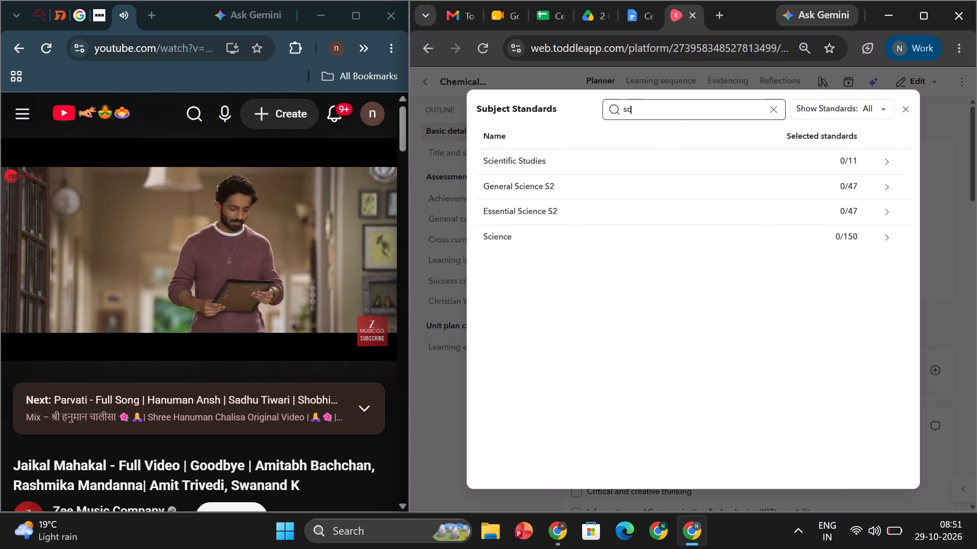
left_click(552, 231)
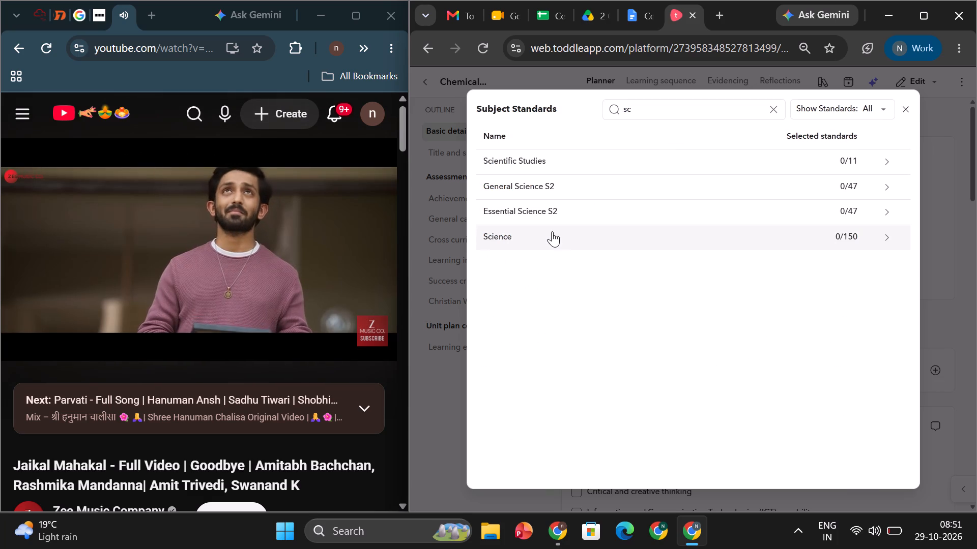
left_click(847, 104)
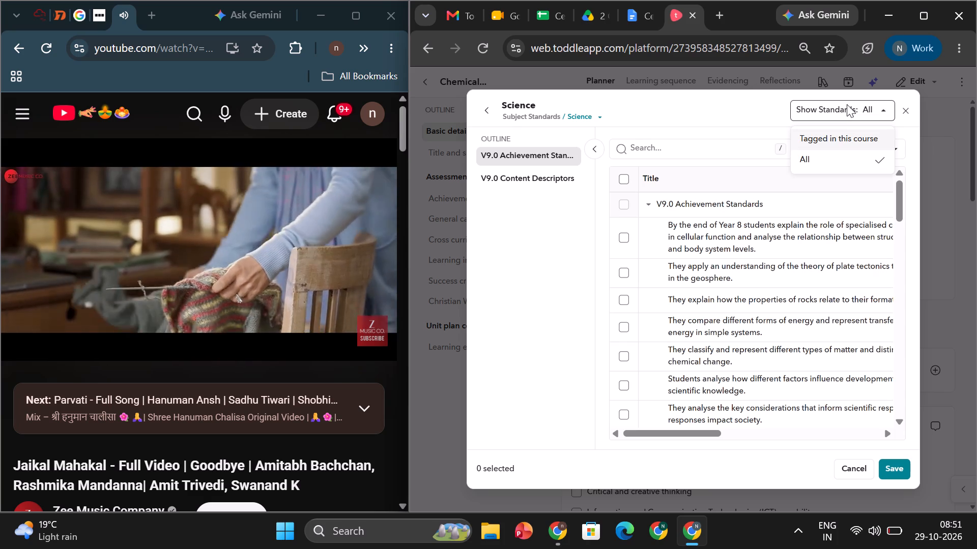
left_click(847, 104)
left_click(870, 143)
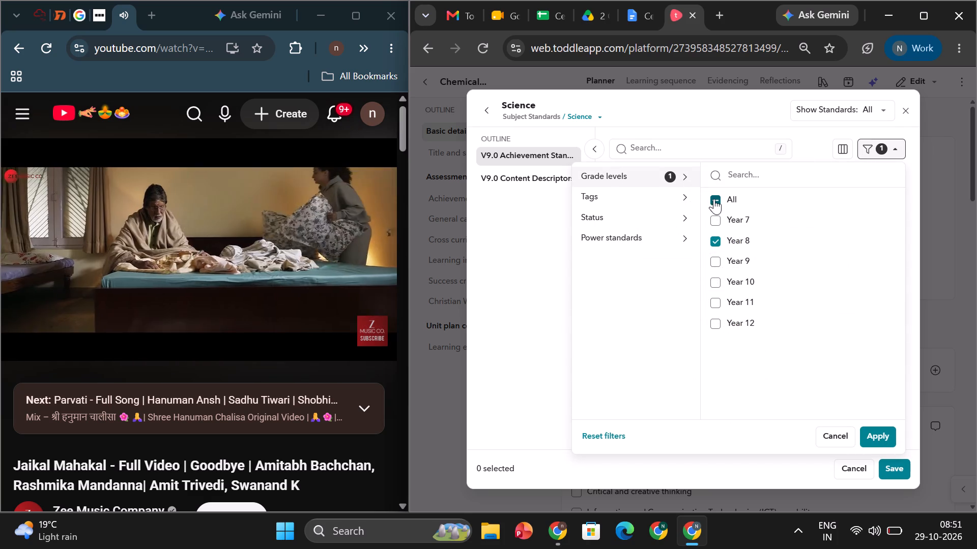
left_click(714, 199)
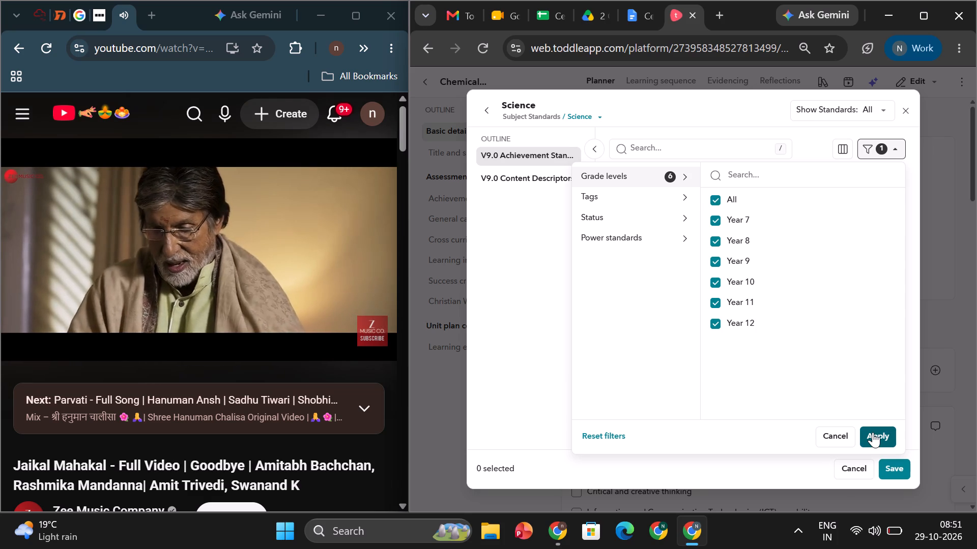
left_click(873, 432)
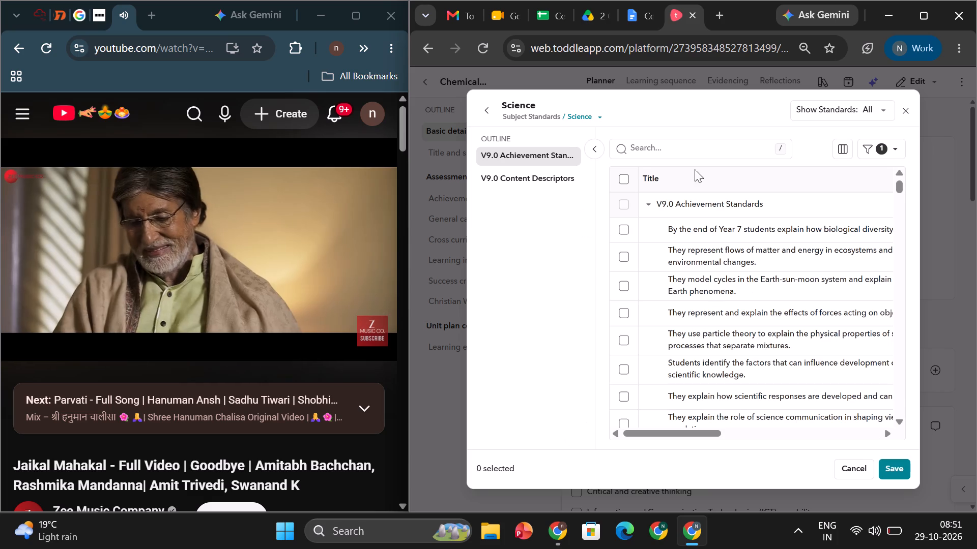
Search the Science standards for the copied achievement standard wording, and clear the search.
left_click(663, 150)
key("ctrl+v")
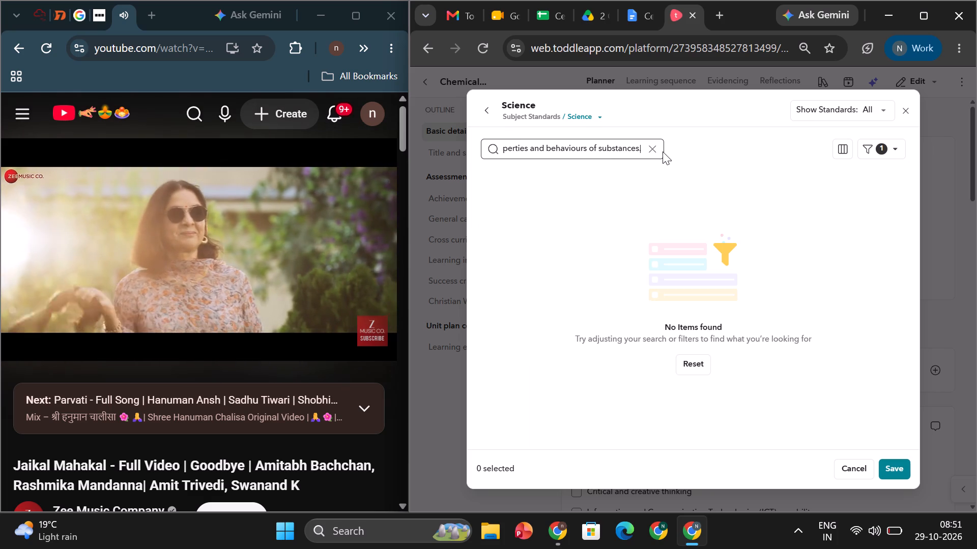
left_click(655, 149)
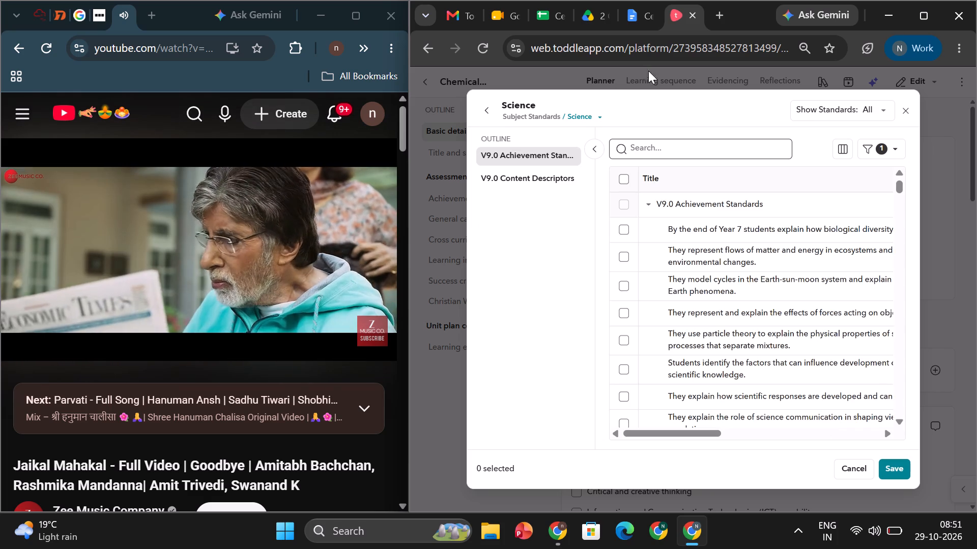
Copy "students compare" from the unit plan's achievement standard, search the Science standards for it, and close the standards picker.
left_click(637, 13)
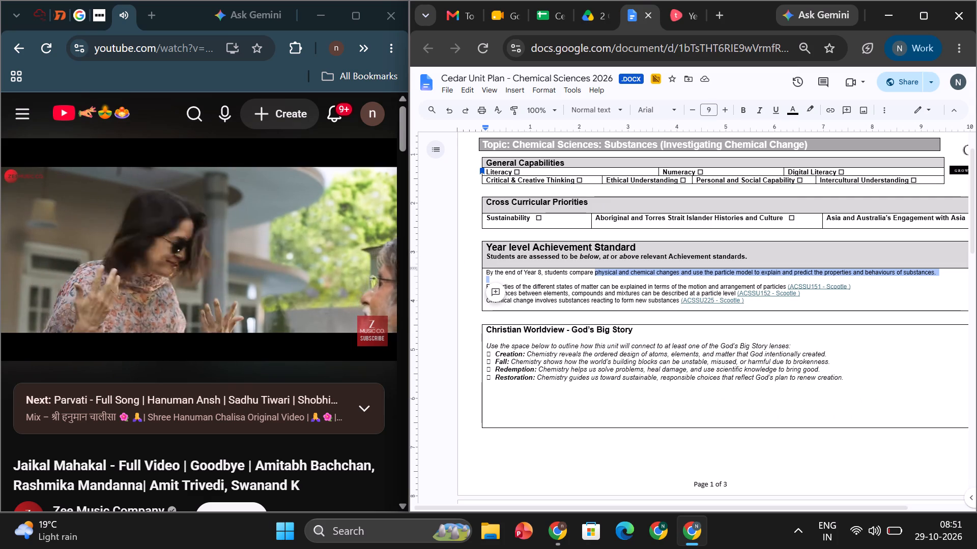
left_click_drag(546, 273, 582, 272)
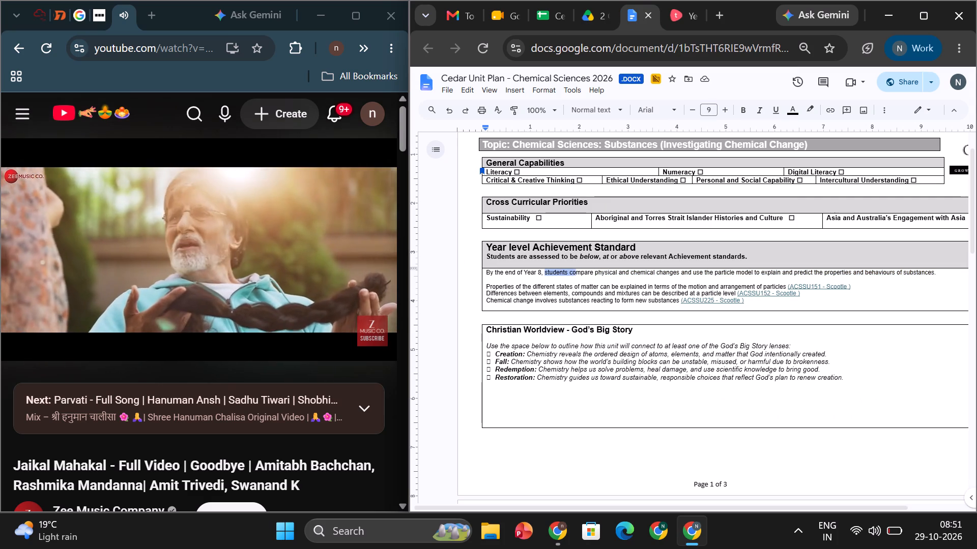
left_click_drag(582, 272, 591, 272)
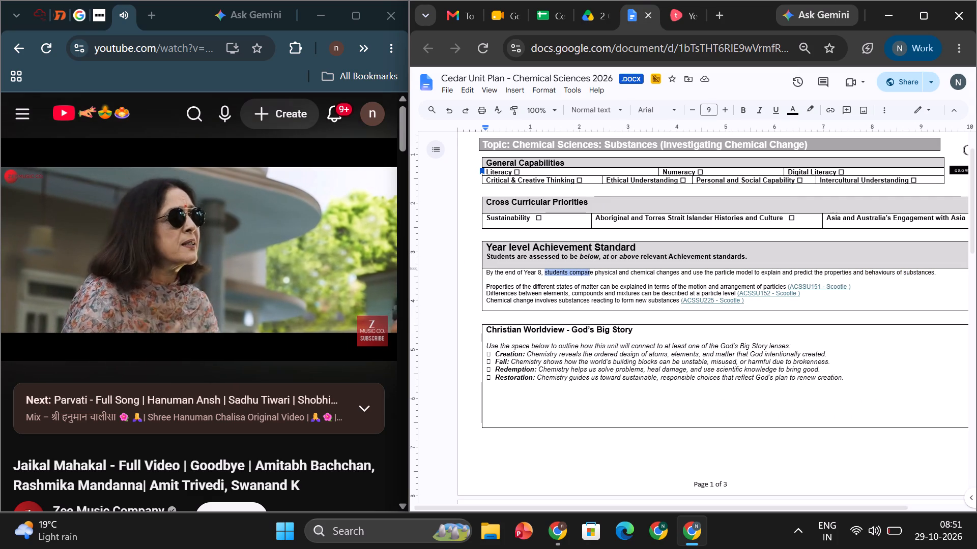
left_click_drag(591, 272, 592, 274)
key("ctrl+c")
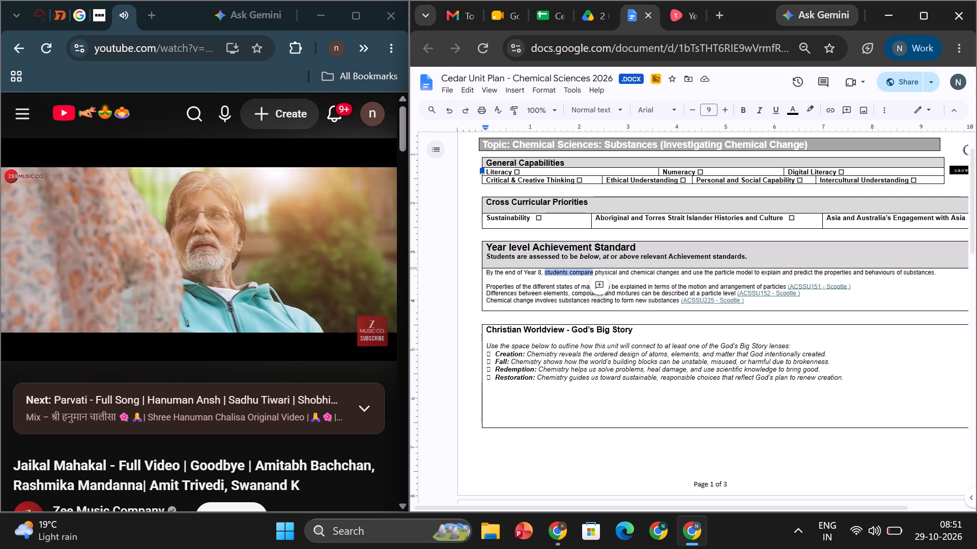
left_click(685, 21)
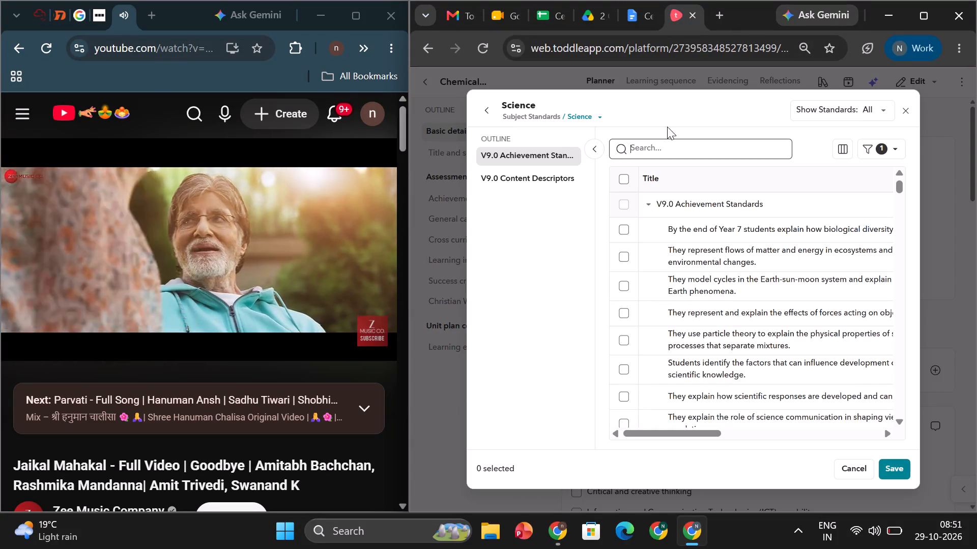
left_click(658, 149)
key("ctrl+v")
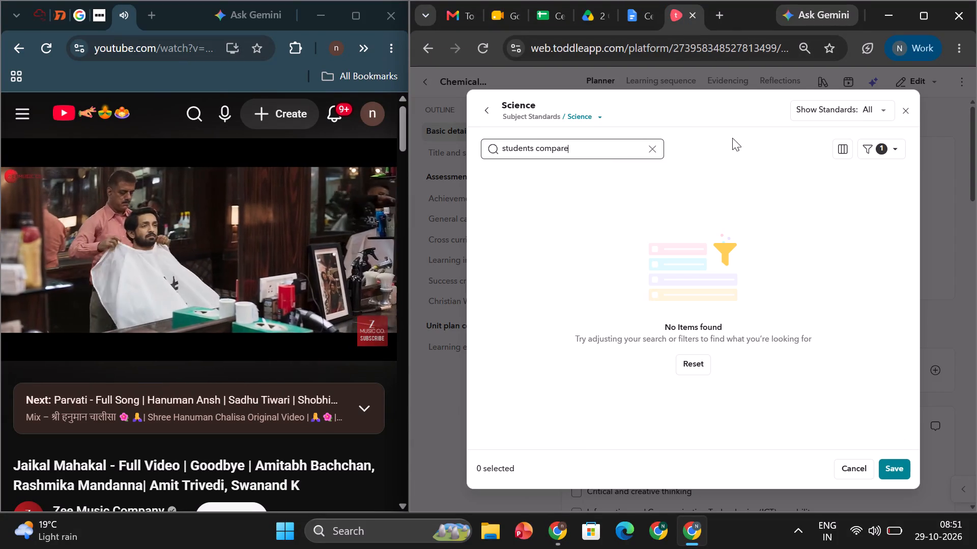
left_click(877, 144)
left_click(877, 144)
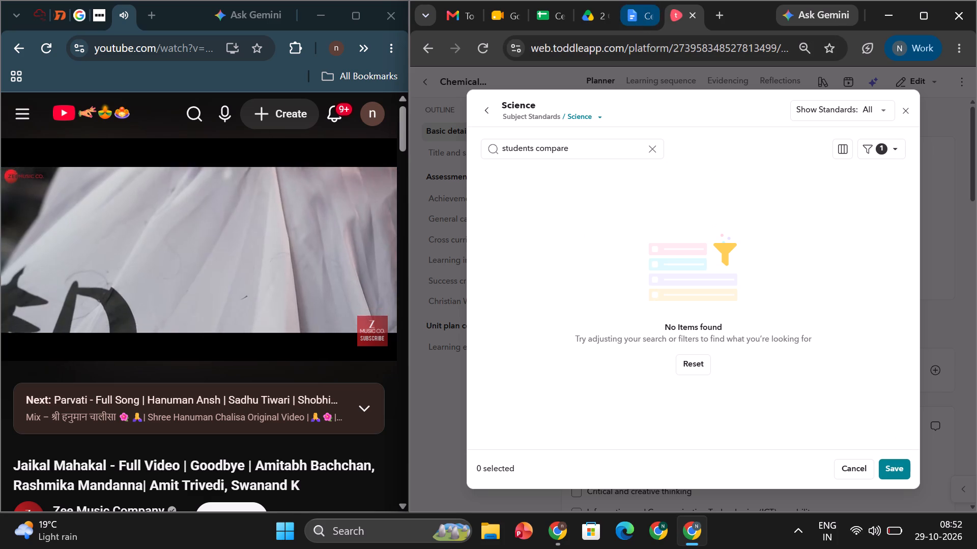
left_click(899, 106)
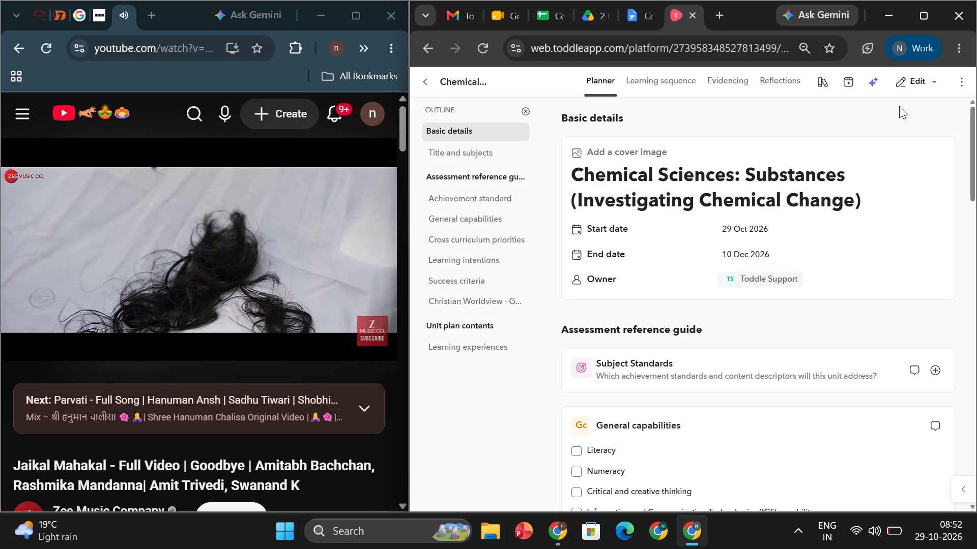
Copy "tates of matter can be" from the unit plan's achievement standard, search Toddle's Science standards for it, and close the standards picker.
left_click(631, 22)
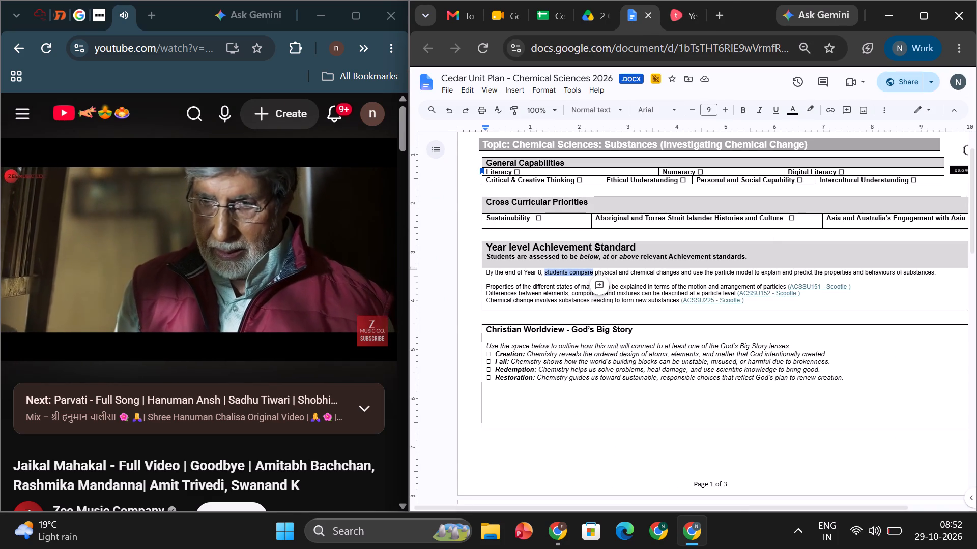
left_click_drag(559, 287, 617, 287)
key("ctrl+c")
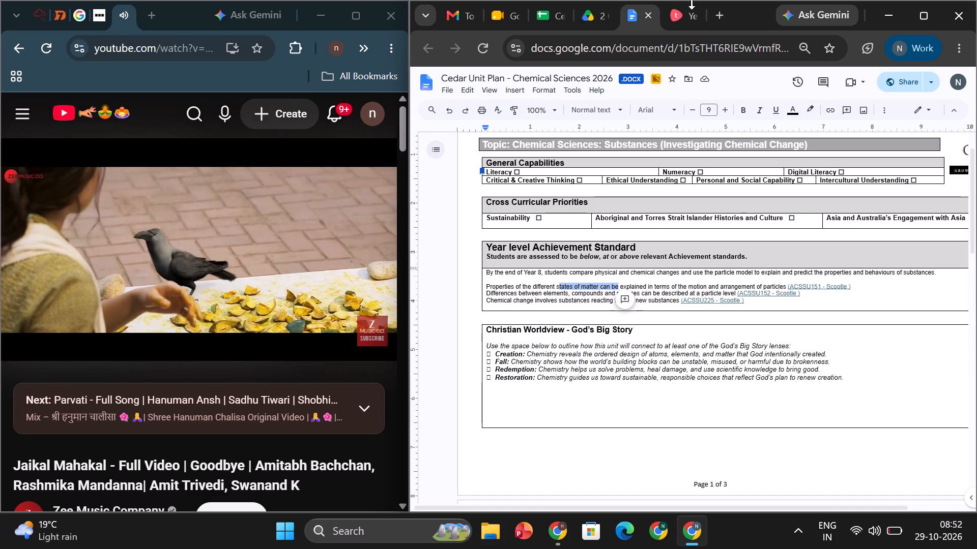
left_click(677, 12)
left_click(932, 369)
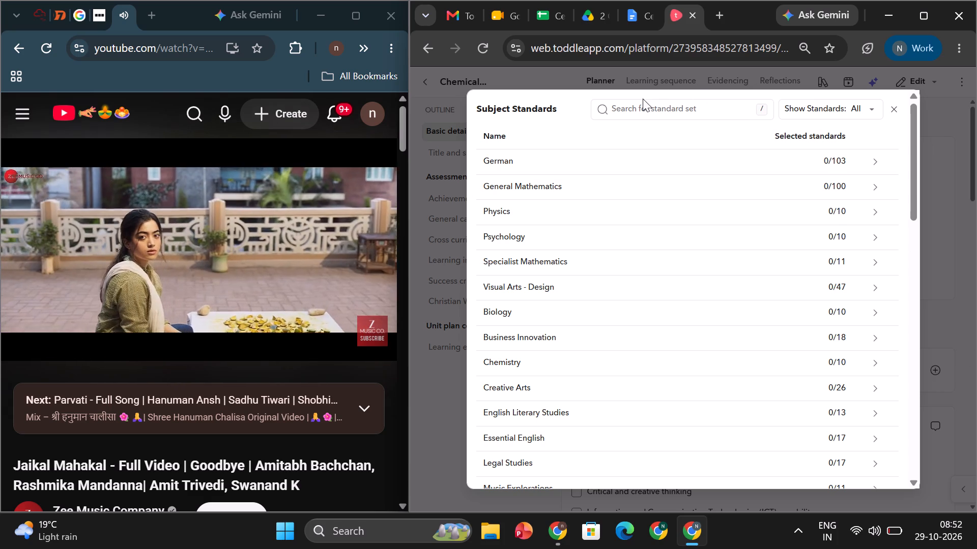
left_click(633, 114)
type("sc")
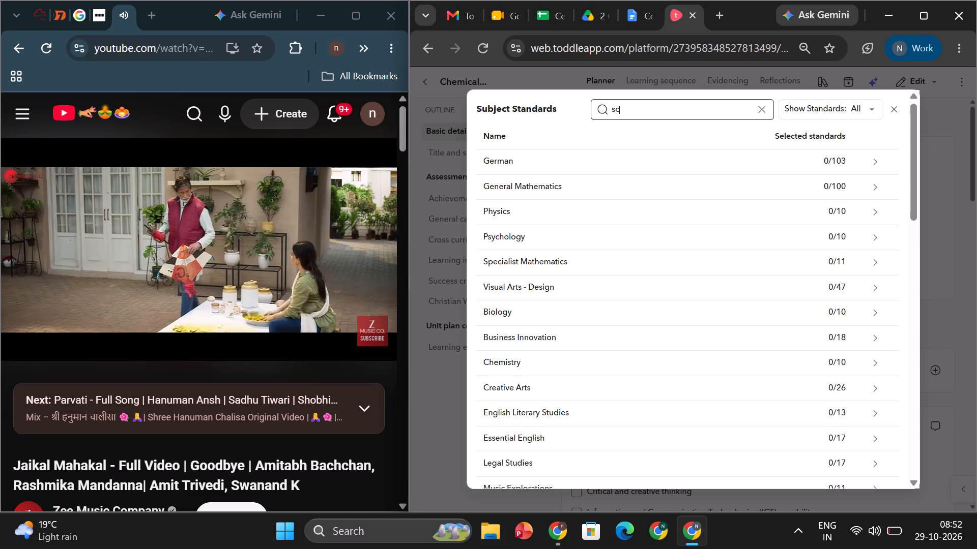
left_click(534, 243)
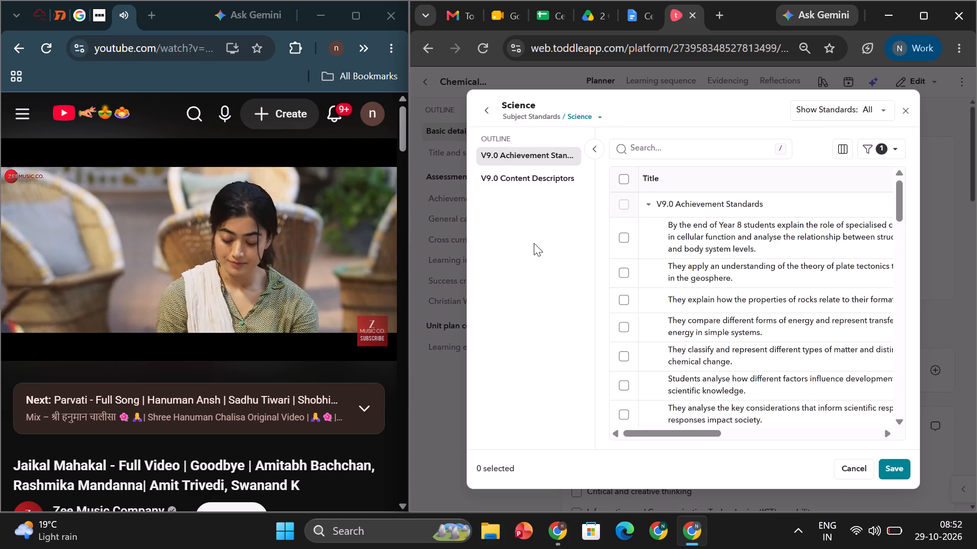
left_click(639, 148)
key("ctrl+v")
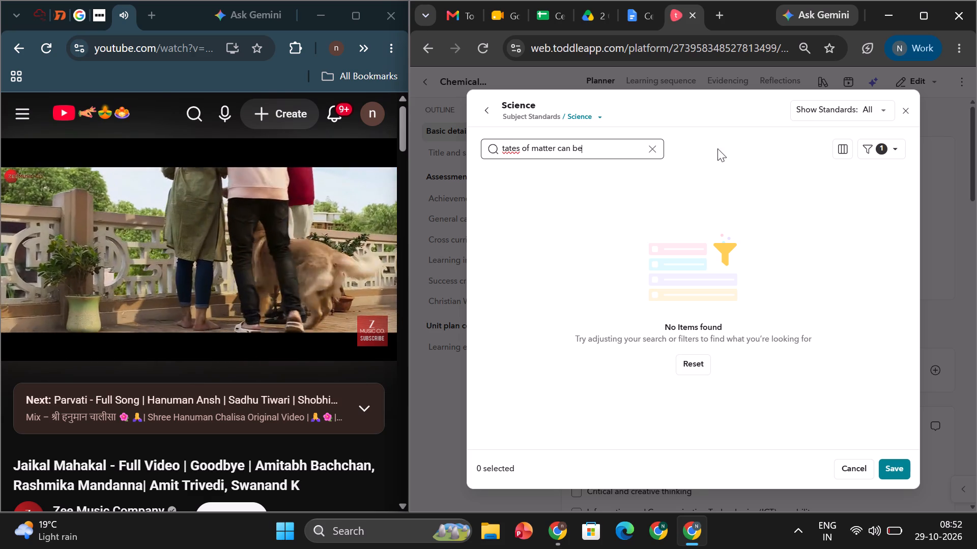
left_click(905, 109)
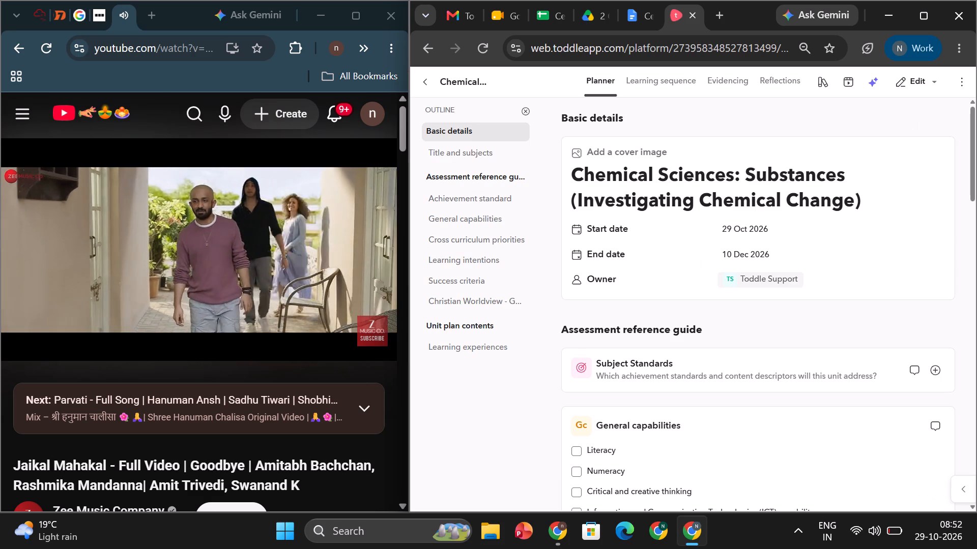
In the unit plan document, select the God's Big Story lens elaborations from the Creation paragraph through the end of the Restoration section.
scroll(839, 230, "down", 2)
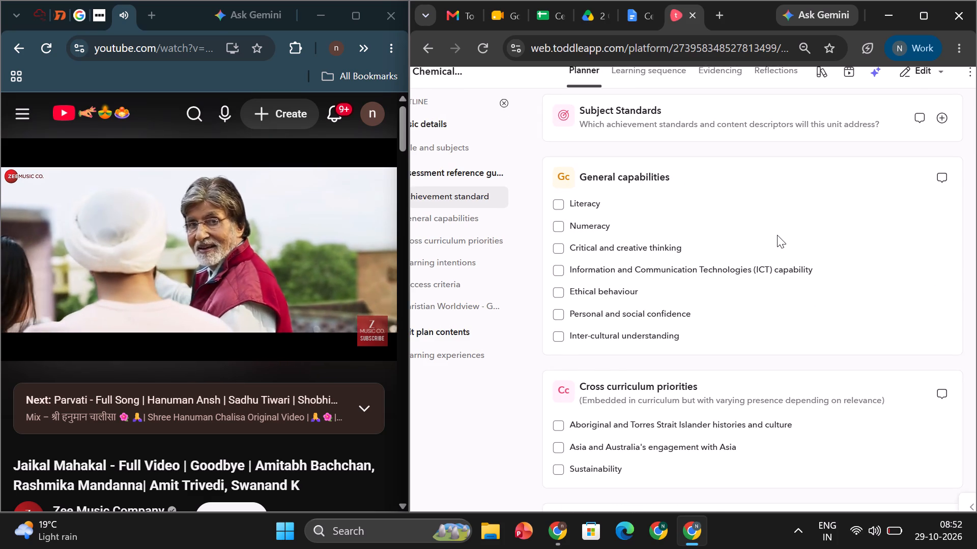
left_click(636, 21)
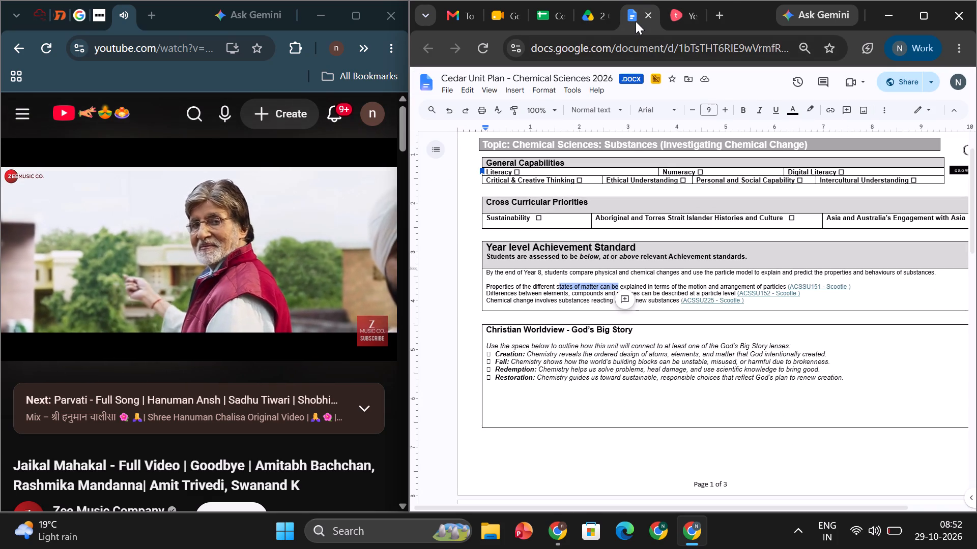
left_click(499, 298)
scroll(499, 298, "down", 1)
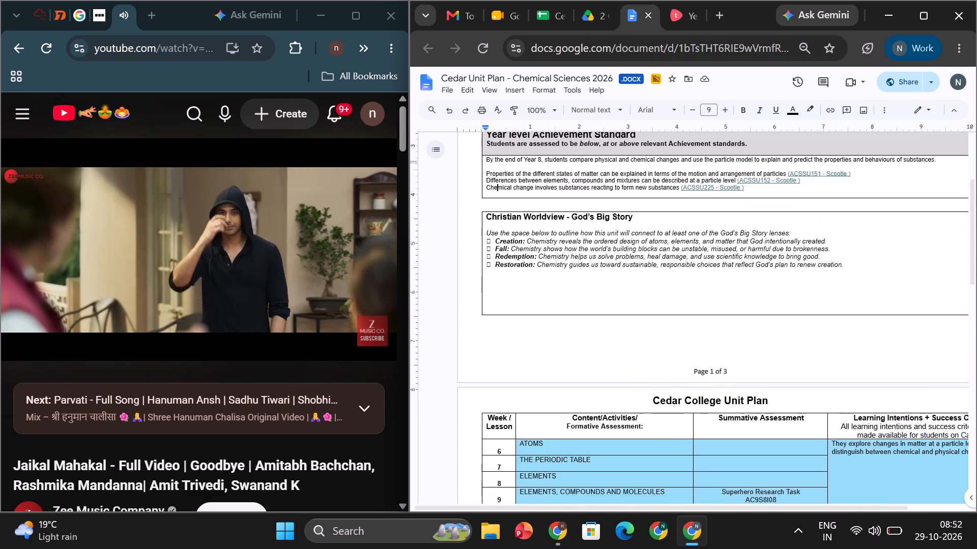
scroll(499, 298, "down", 2)
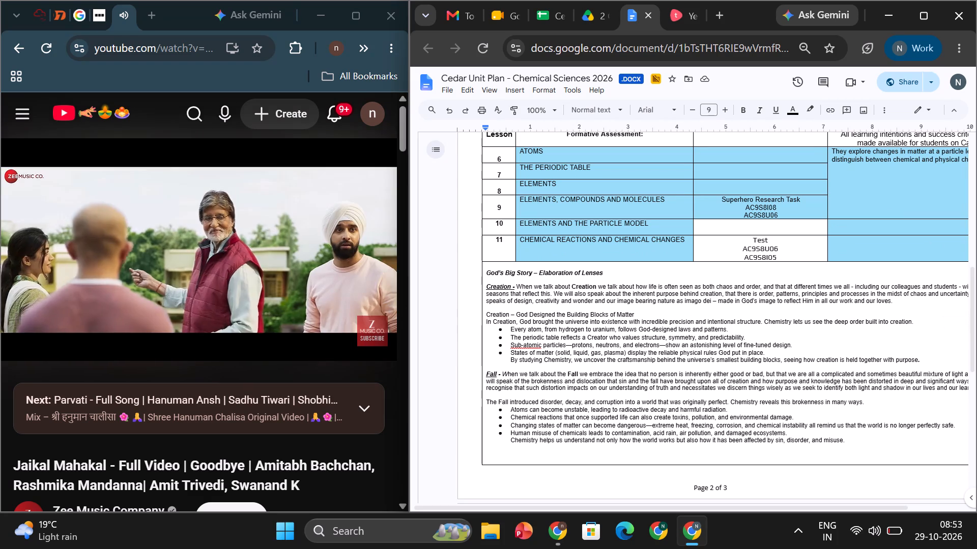
left_click_drag(486, 286, 640, 476)
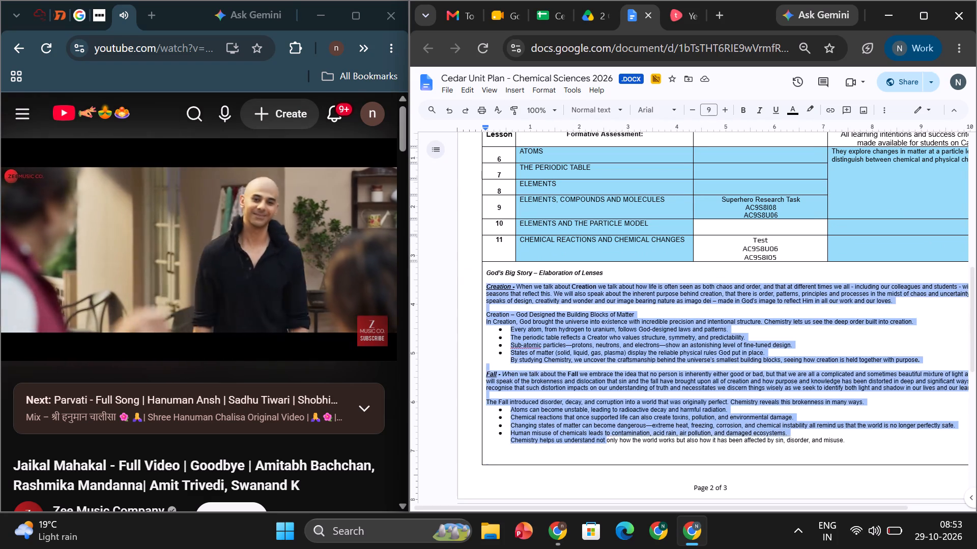
left_click_drag(640, 476, 668, 504)
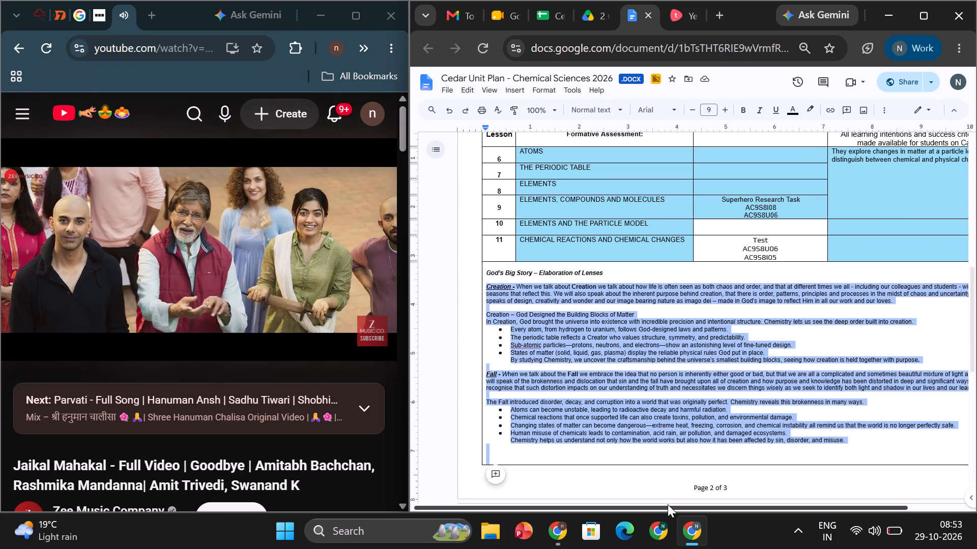
scroll(741, 451, "down", 4)
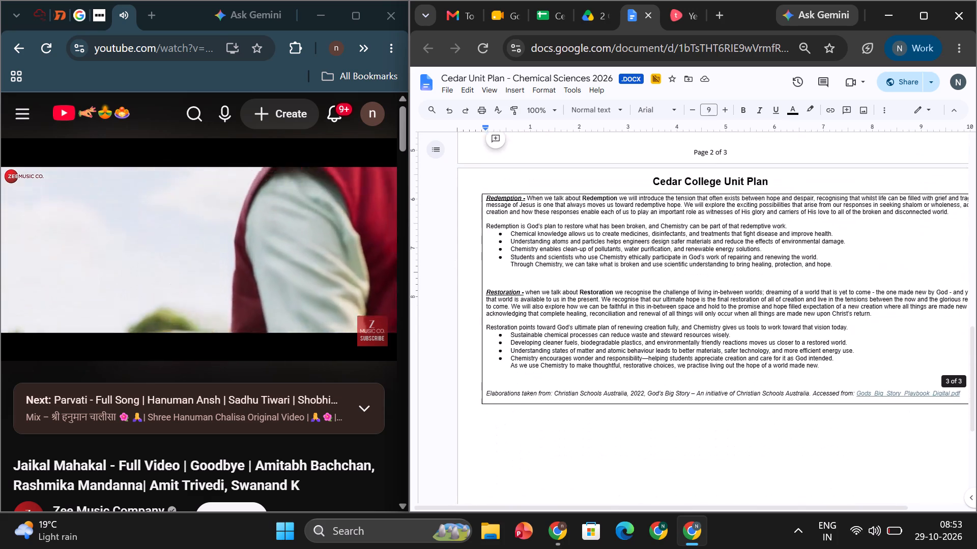
scroll(741, 451, "down", 1)
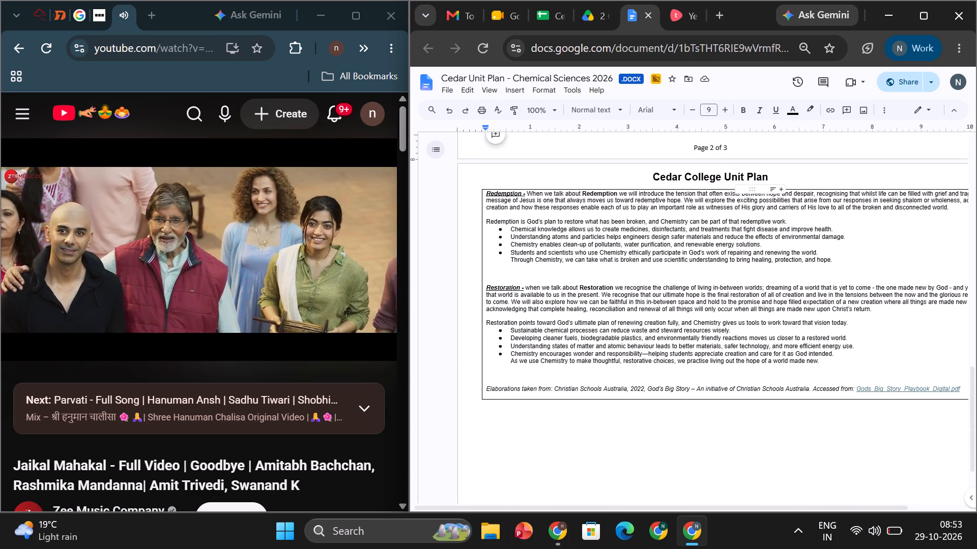
left_click_drag(821, 366, 477, 189)
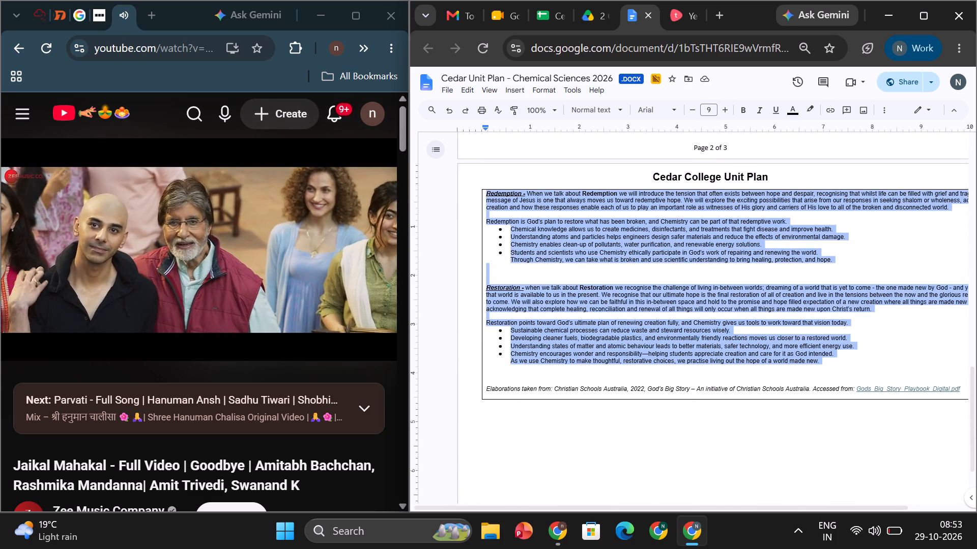
left_click_drag(477, 189, 520, 307)
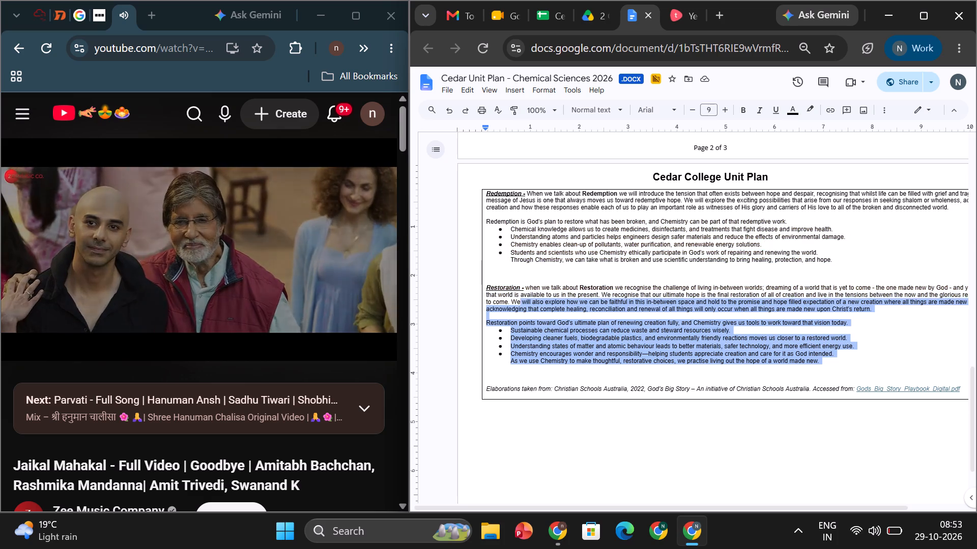
left_click_drag(520, 307, 465, 123)
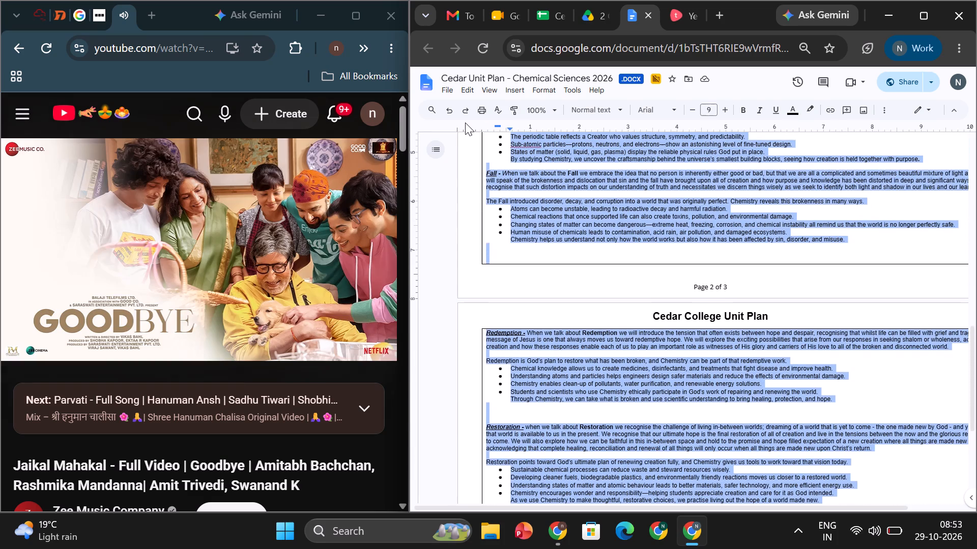
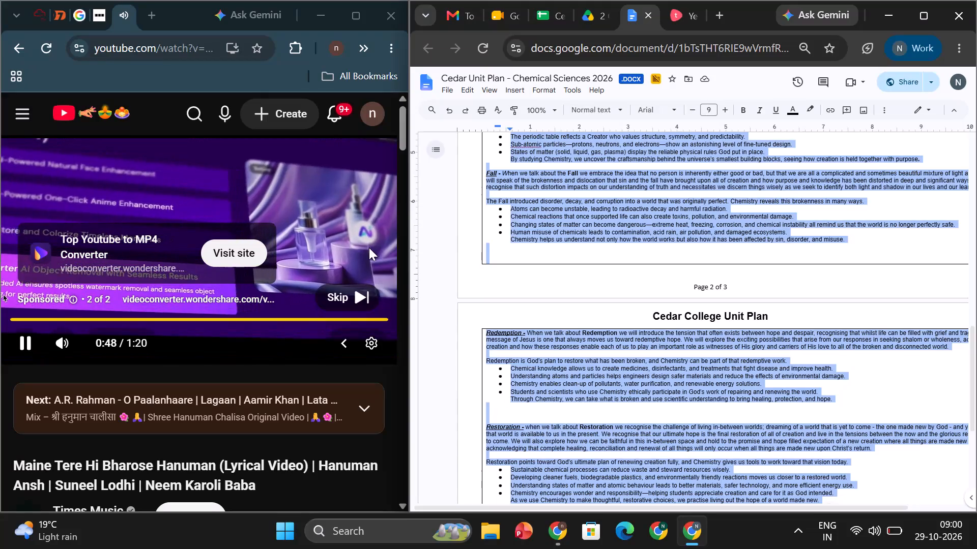
Skip the sponsored advert in the YouTube window so that the Hanuman song video plays.
left_click(345, 288)
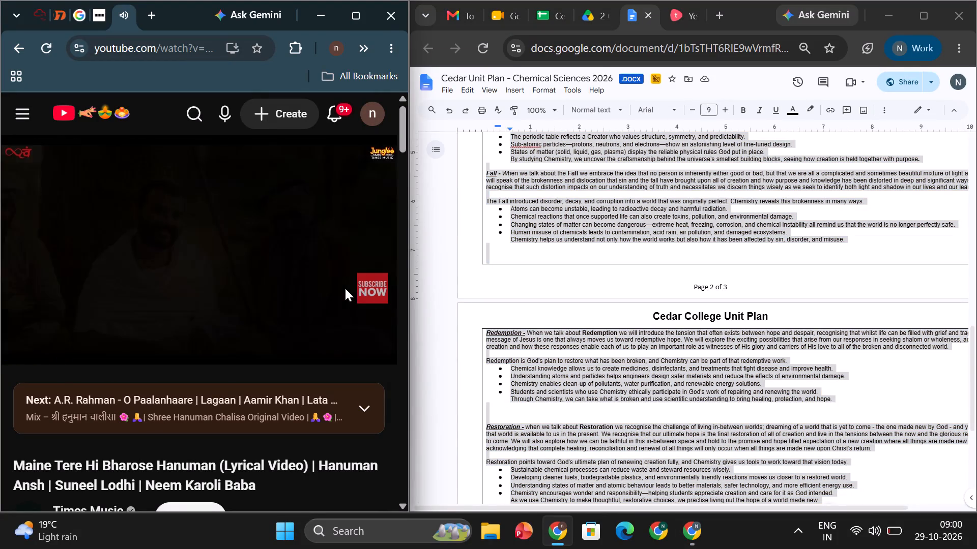
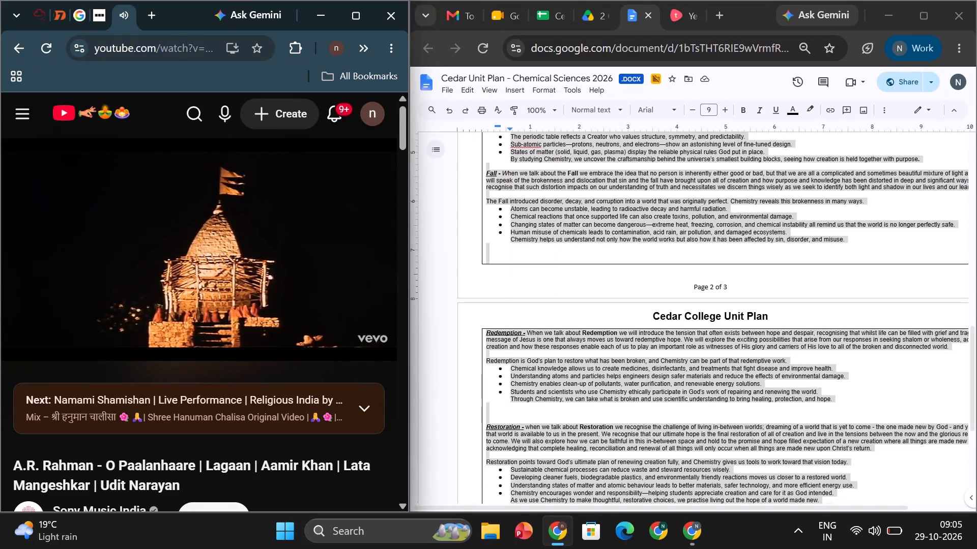
Copy the Creation, Fall, Redemption and Restoration lens elaborations, from the Creation paragraph to "the hope of a world made new".
scroll(597, 236, "down", 1)
scroll(597, 236, "up", 1)
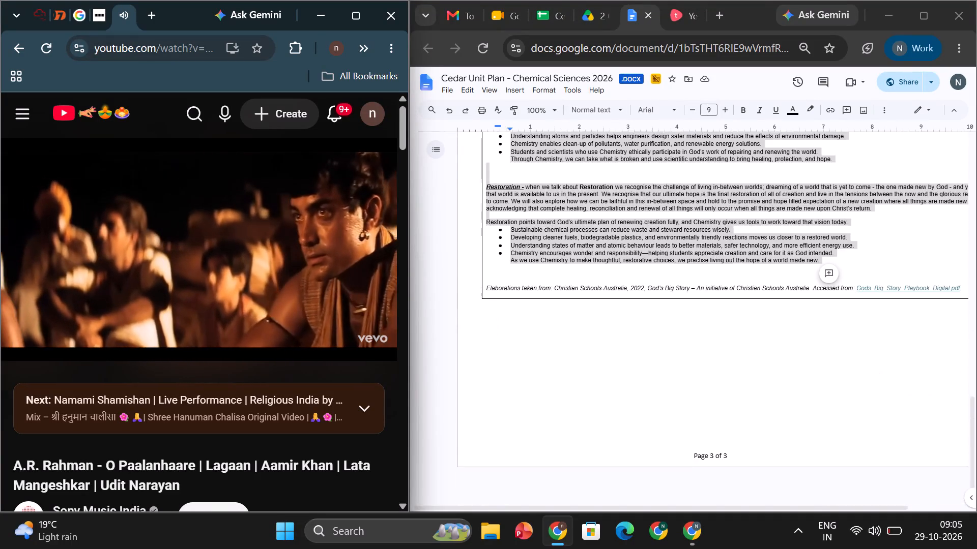
scroll(597, 236, "up", 1)
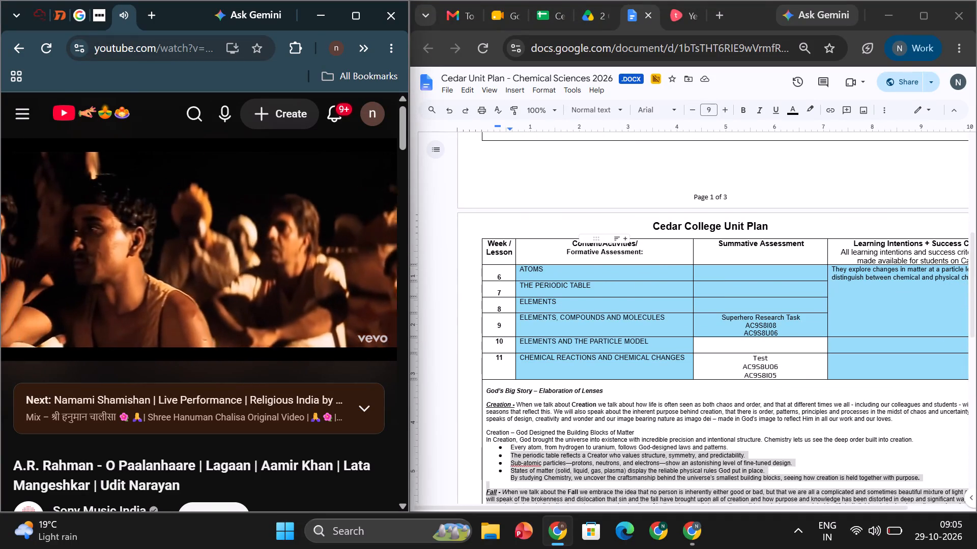
scroll(572, 324, "down", 1)
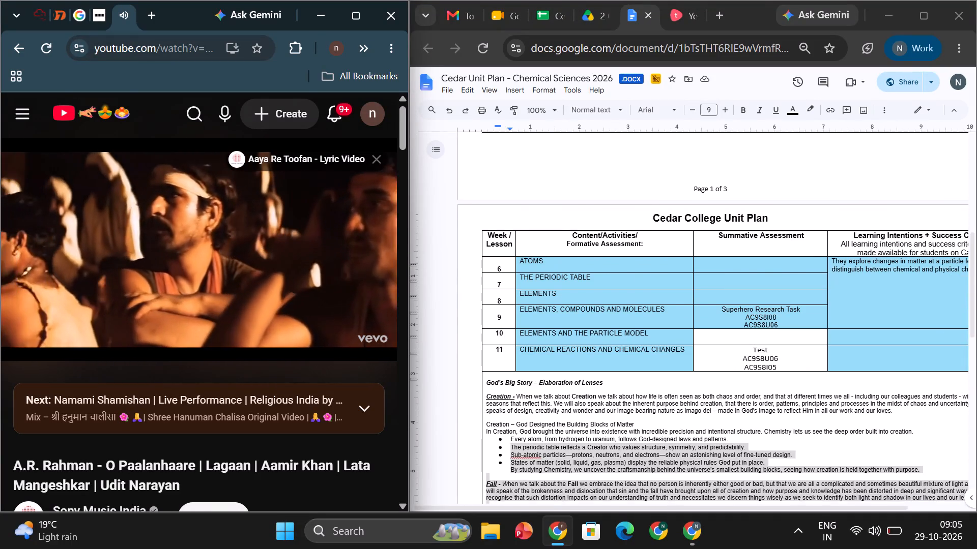
scroll(572, 324, "down", 1)
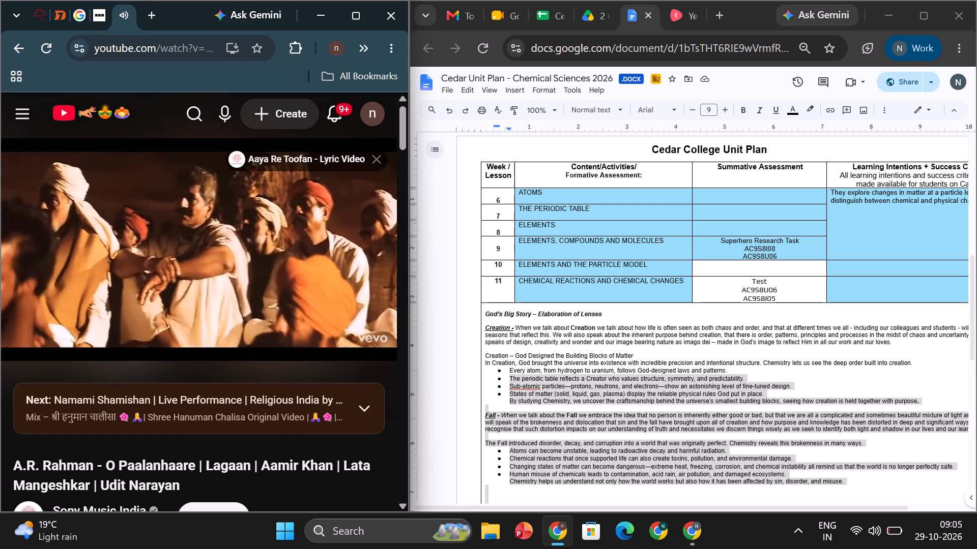
left_click_drag(486, 326, 678, 503)
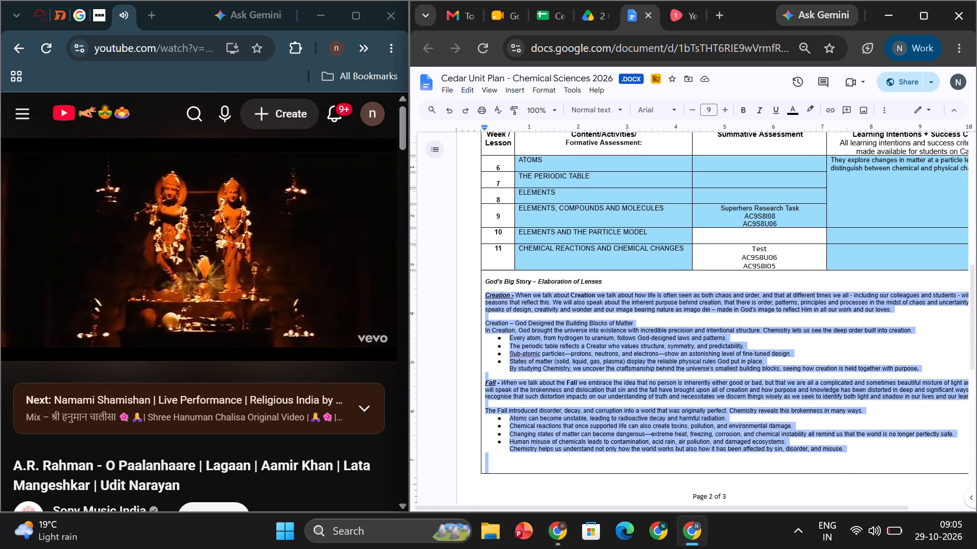
left_click_drag(678, 503, 727, 529)
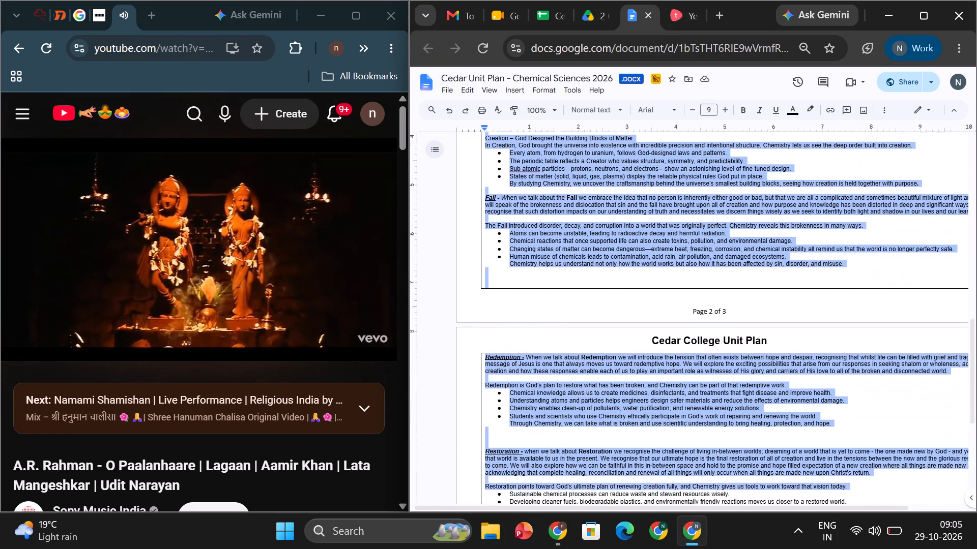
left_click_drag(727, 529, 792, 451)
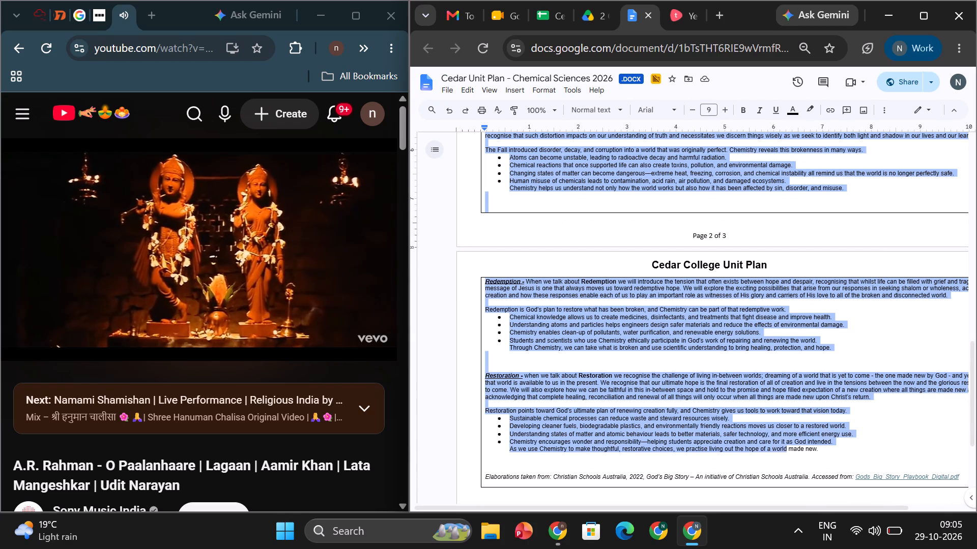
left_click_drag(792, 451, 823, 450)
key("ctrl+c")
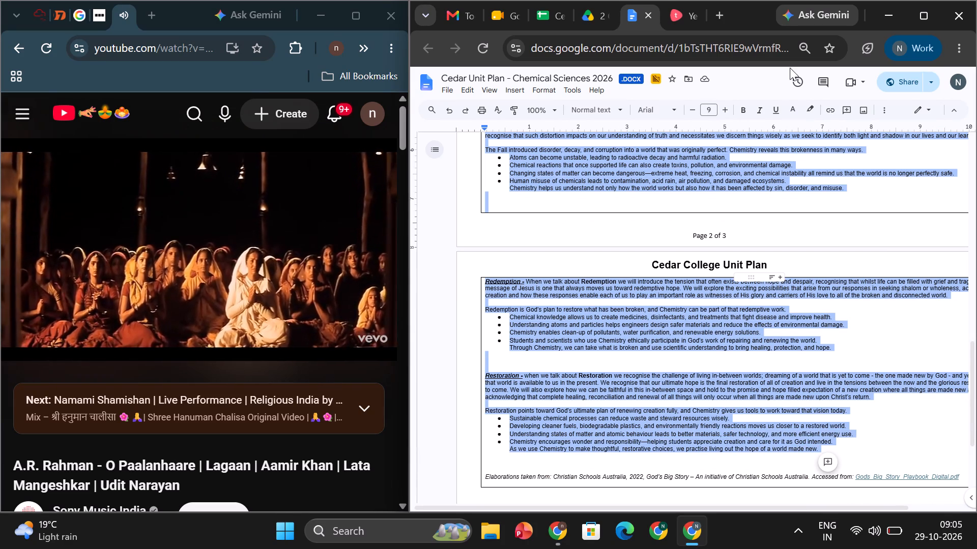
Paste the copied lens elaborations into the Christian Worldview - God's Big Story box of the Chemical Sciences unit in Toddle.
left_click(674, 12)
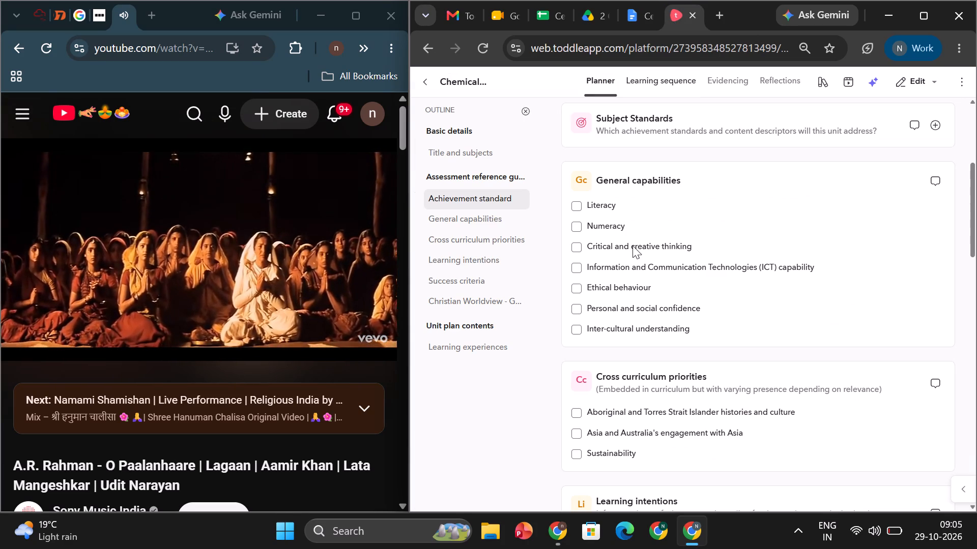
scroll(650, 272, "down", 4)
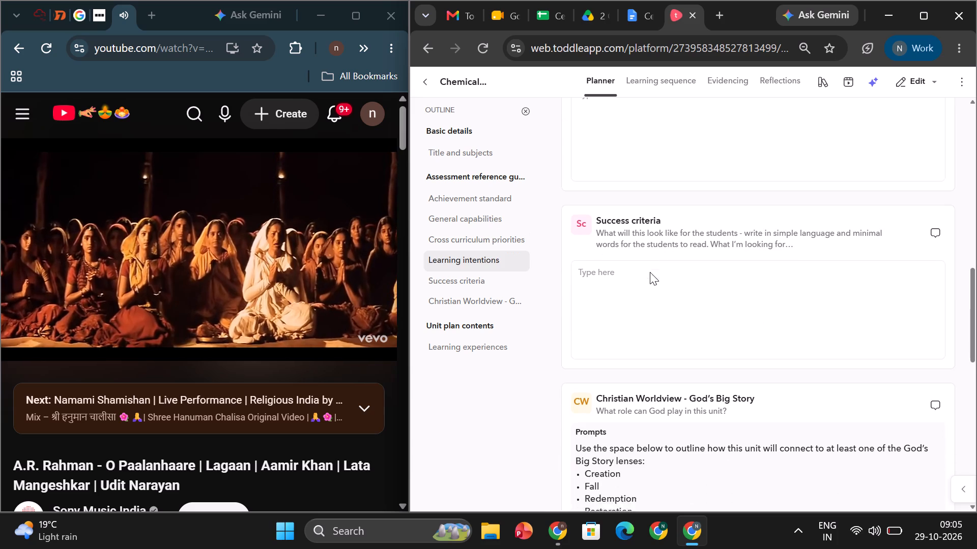
scroll(650, 272, "down", 3)
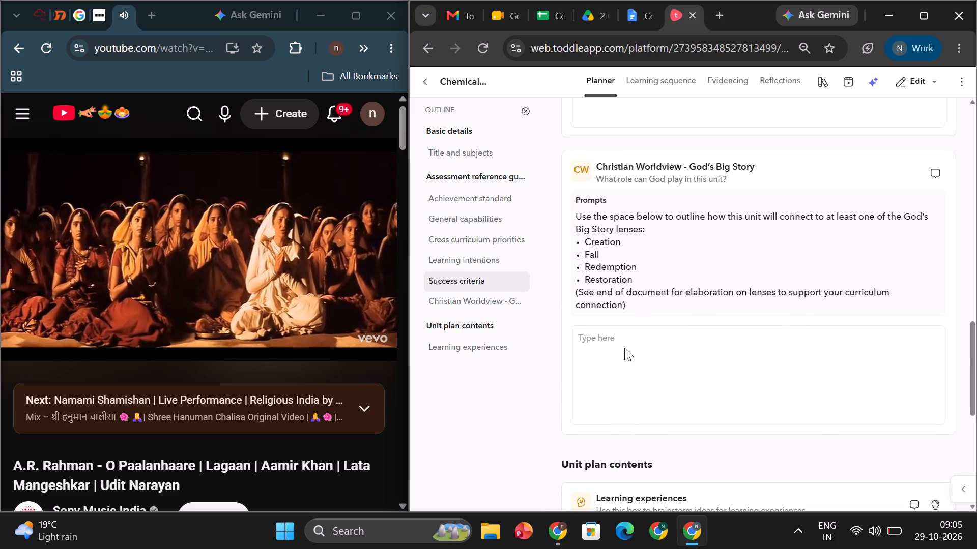
left_click(624, 349)
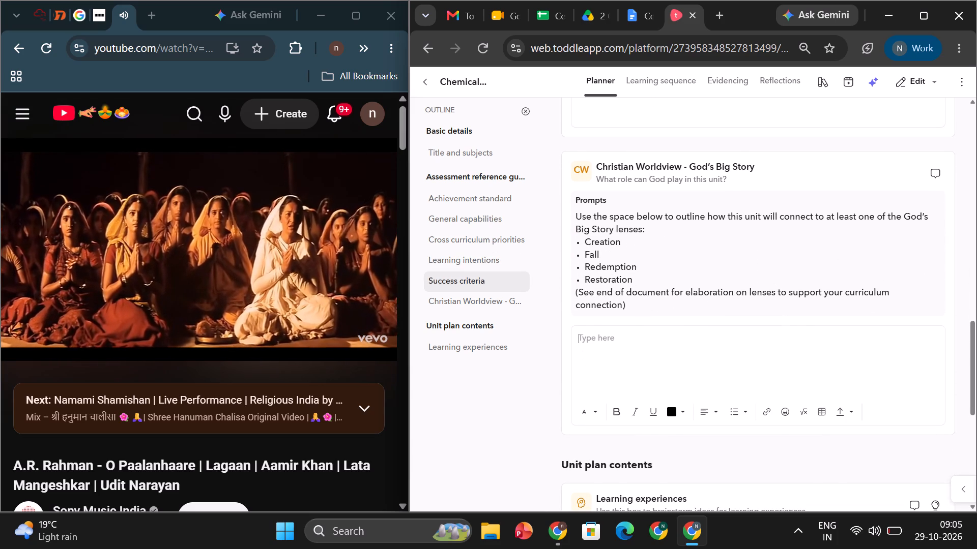
key("ctrl+v")
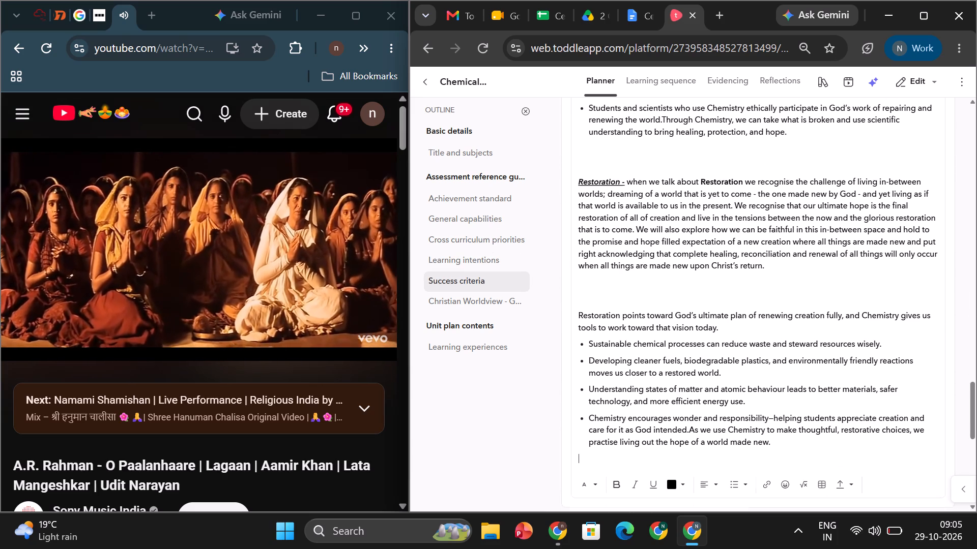
Return to the Chemical Sciences unit plan document and copy the Week / Lesson table from its header row through week 11.
scroll(630, 236, "down", 2)
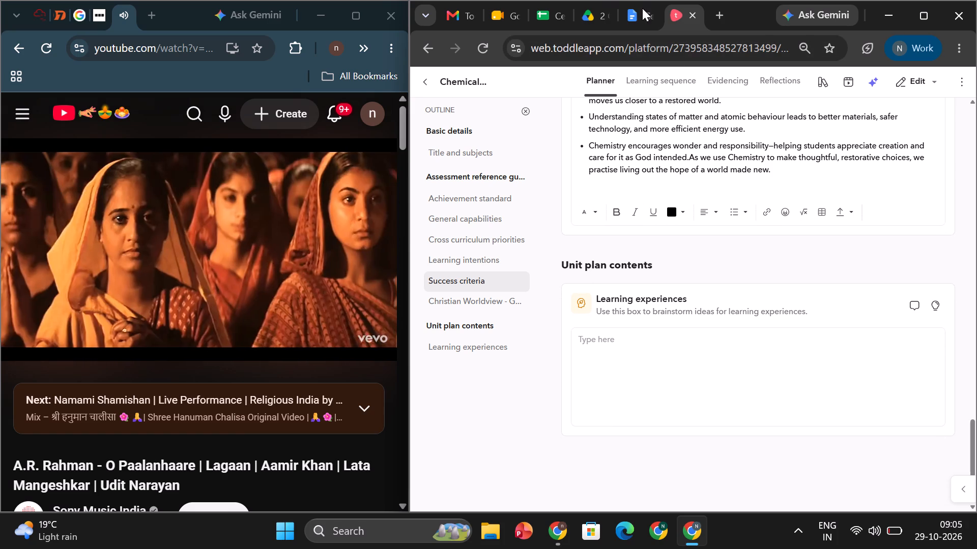
left_click(643, 19)
scroll(648, 274, "down", 1)
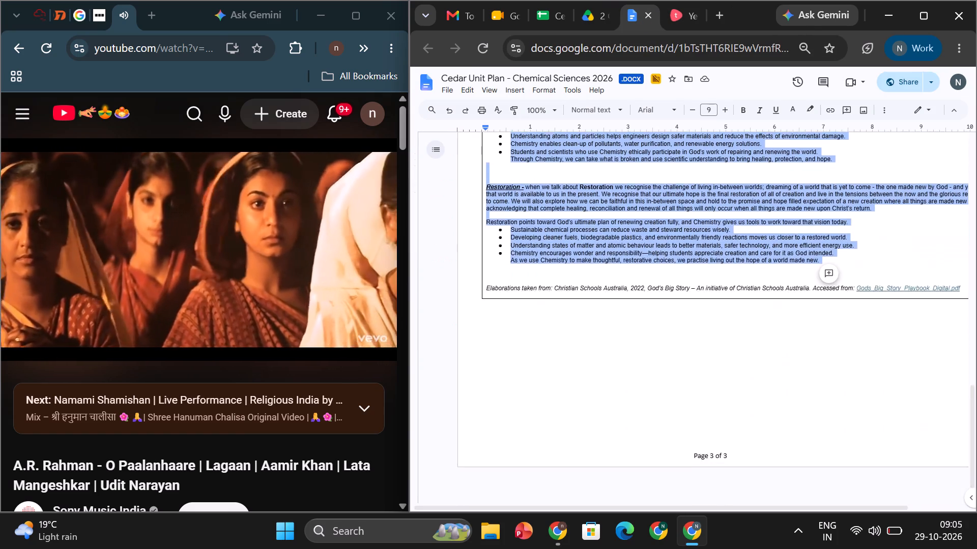
scroll(648, 274, "down", 1)
scroll(648, 274, "up", 5)
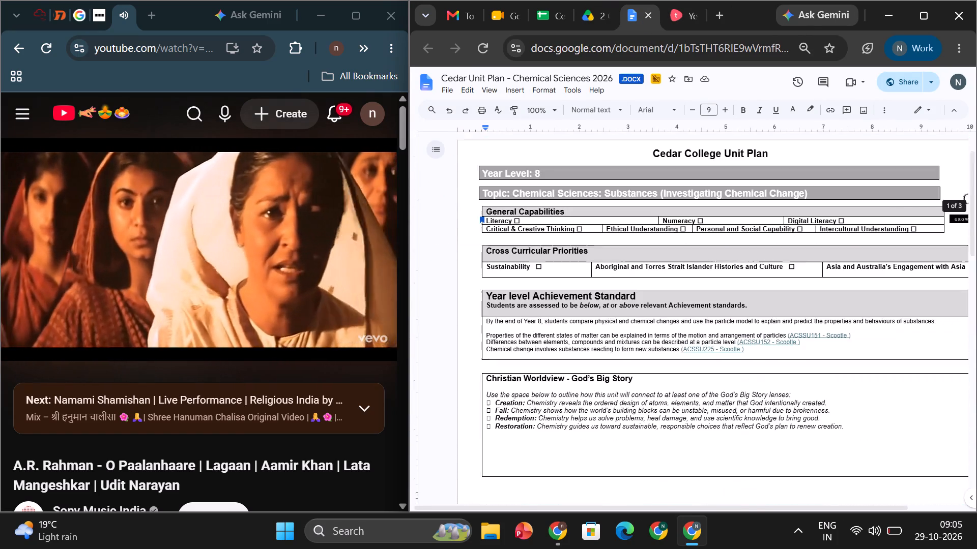
scroll(648, 274, "down", 2)
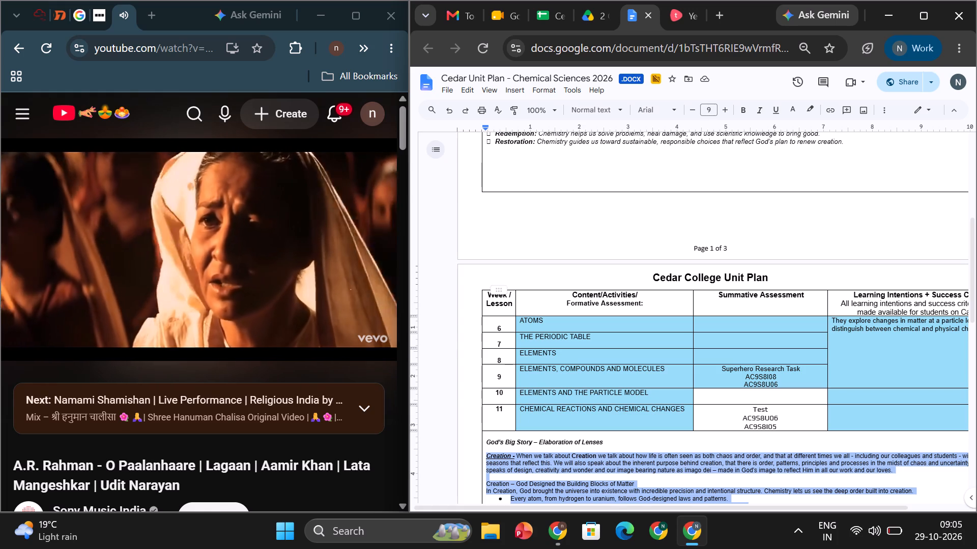
left_click_drag(486, 296, 880, 418)
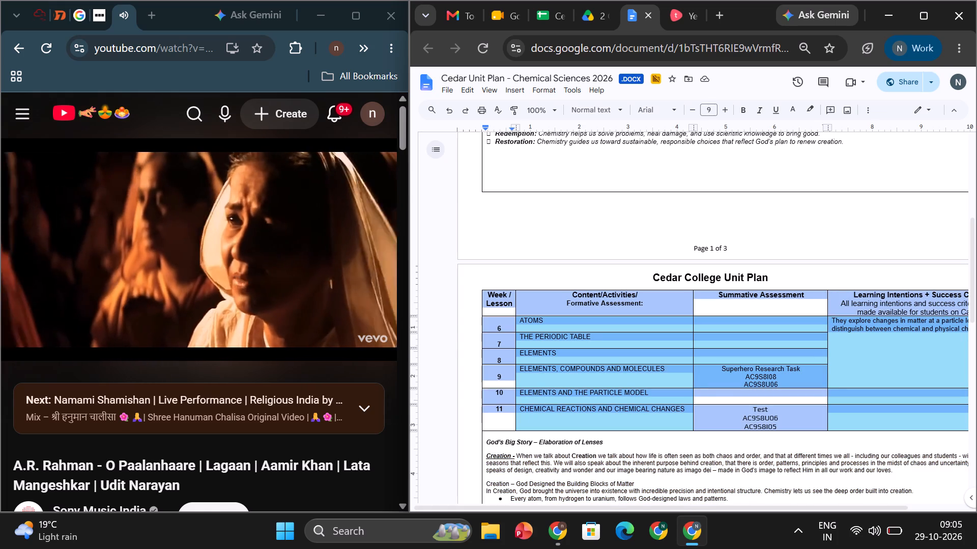
left_click_drag(880, 418, 976, 417)
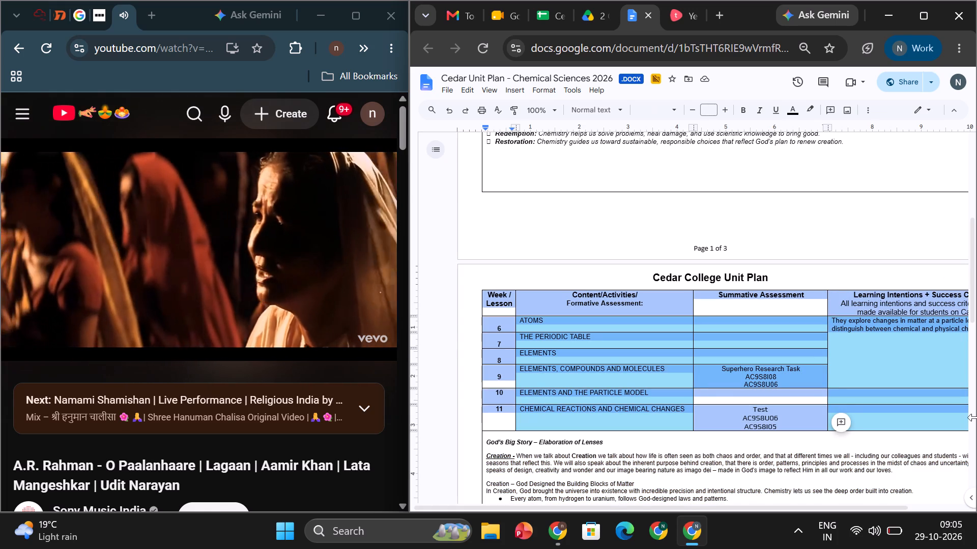
key("ctrl+c")
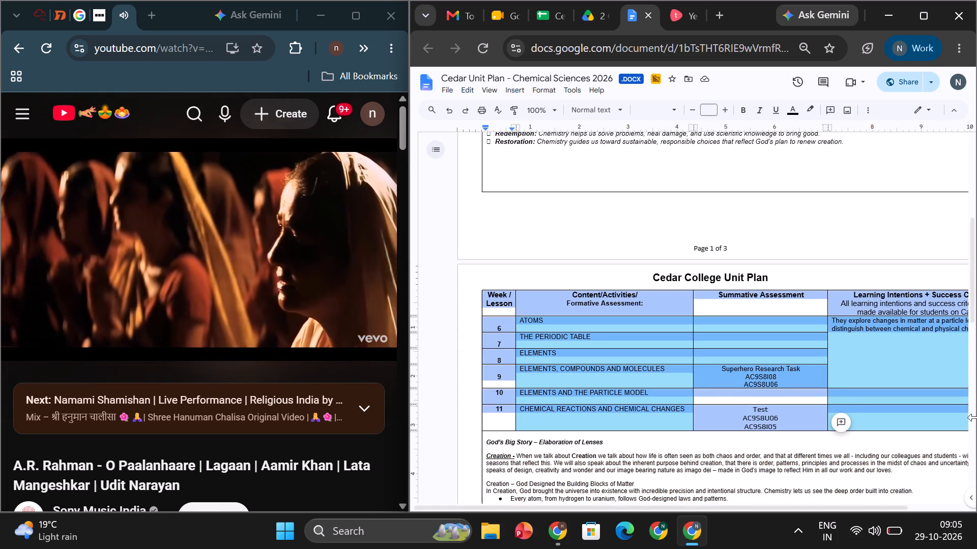
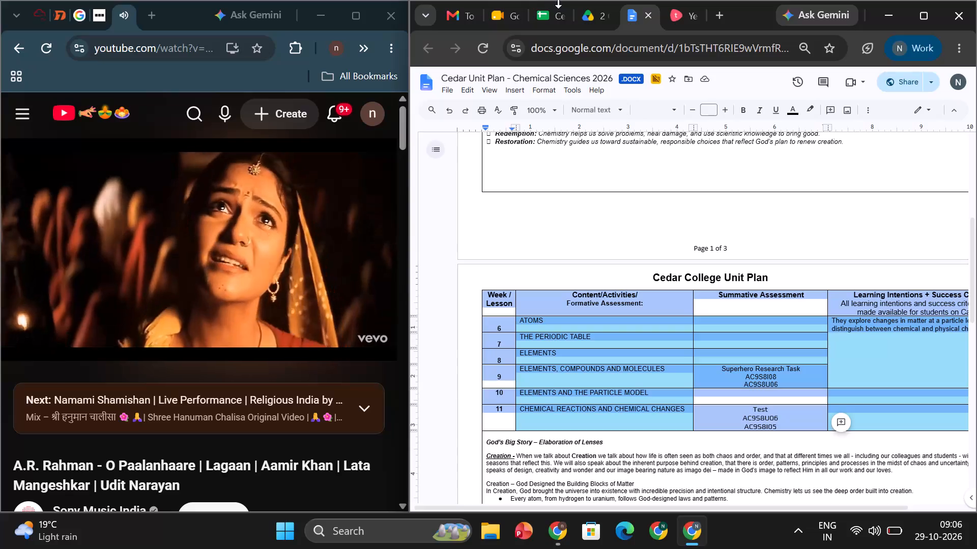
Switch to the Cedar College WC spreadsheet and examine the subject rows, unit counts and remarks in Creation_Batch 1.
left_click(541, 8)
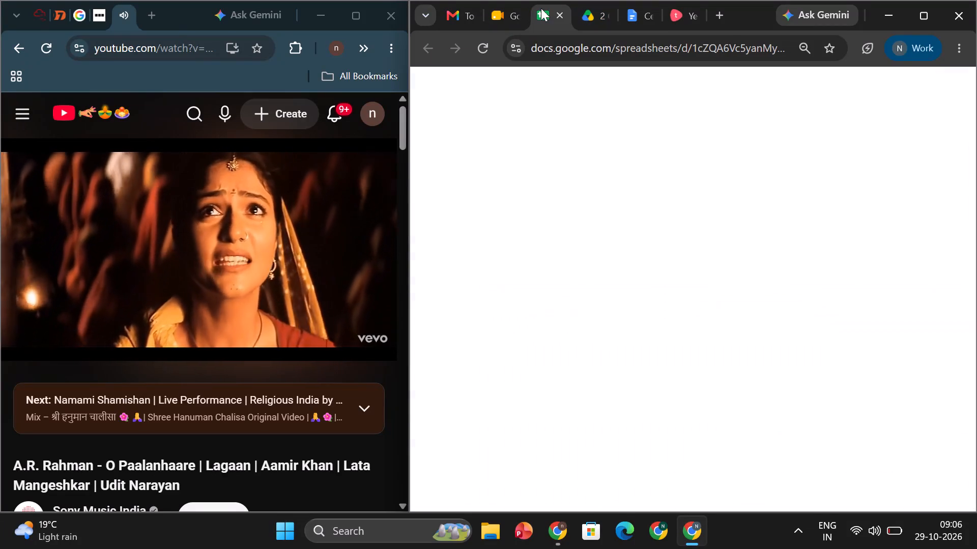
scroll(688, 276, "down", 4)
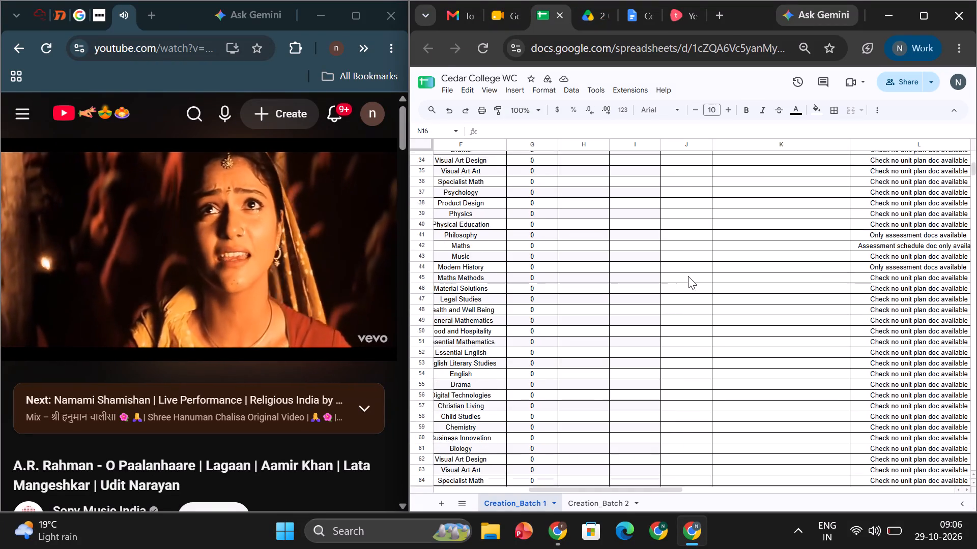
scroll(688, 276, "down", 4)
scroll(688, 276, "up", 1)
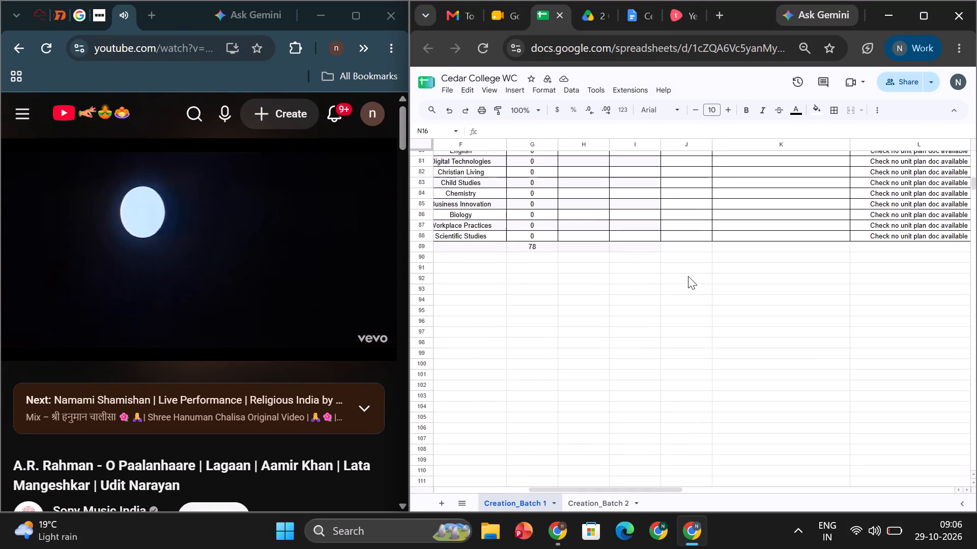
scroll(688, 276, "up", 12)
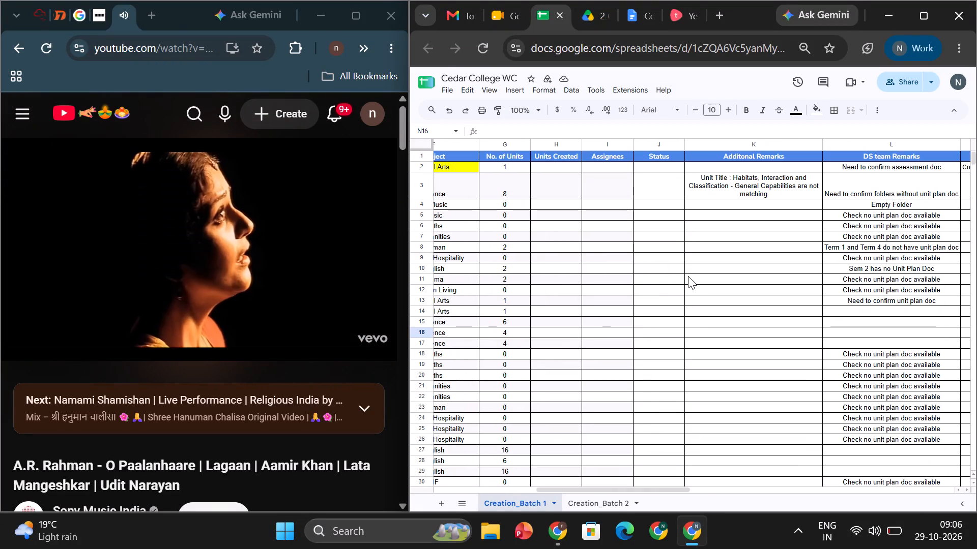
scroll(688, 276, "up", 2)
scroll(688, 276, "right", 1)
scroll(688, 276, "down", 1)
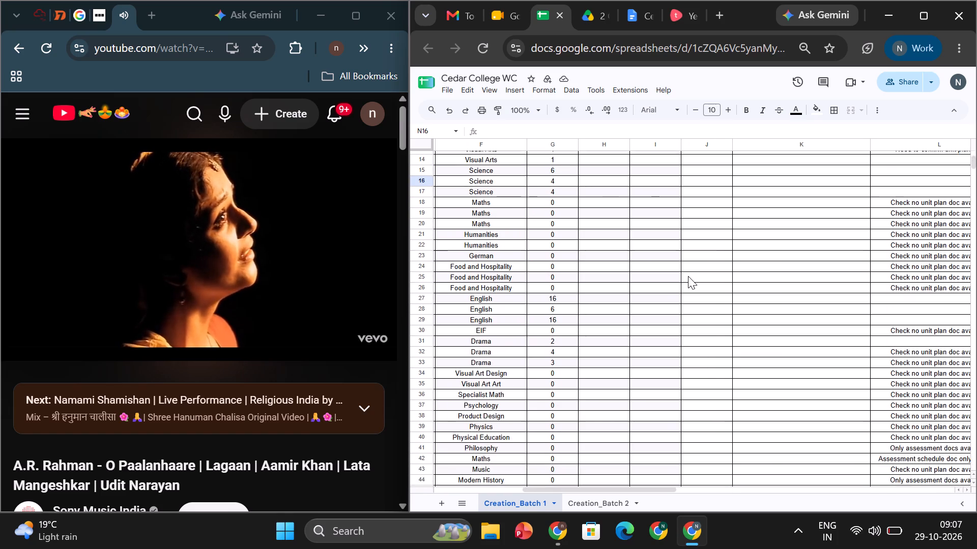
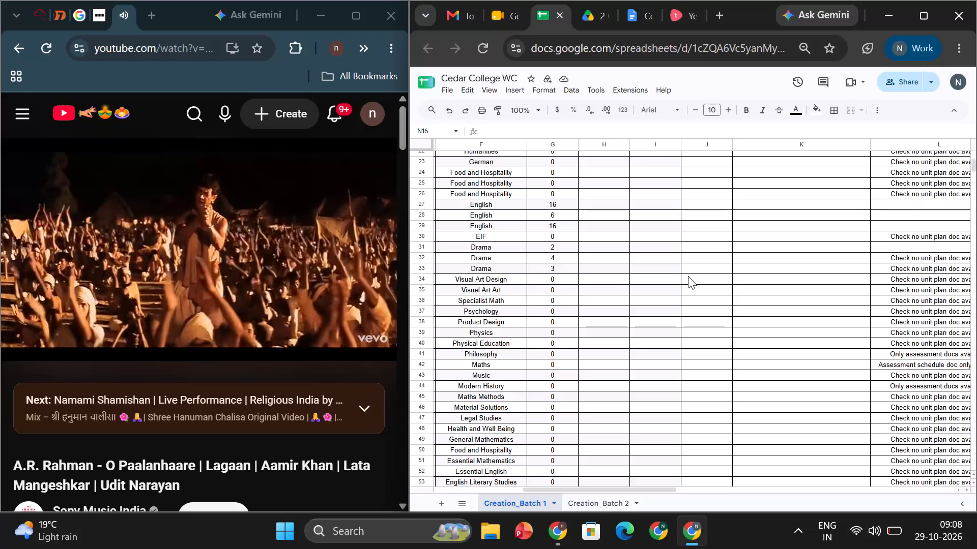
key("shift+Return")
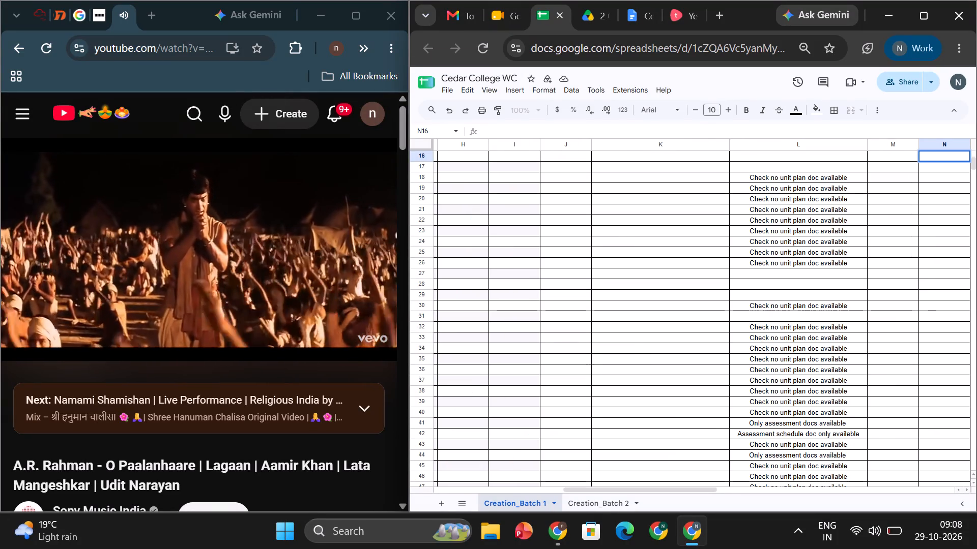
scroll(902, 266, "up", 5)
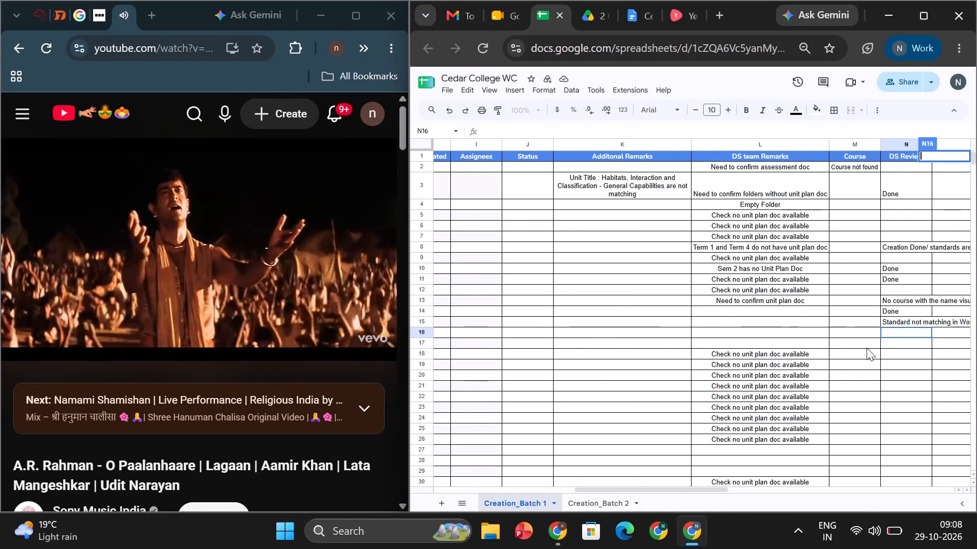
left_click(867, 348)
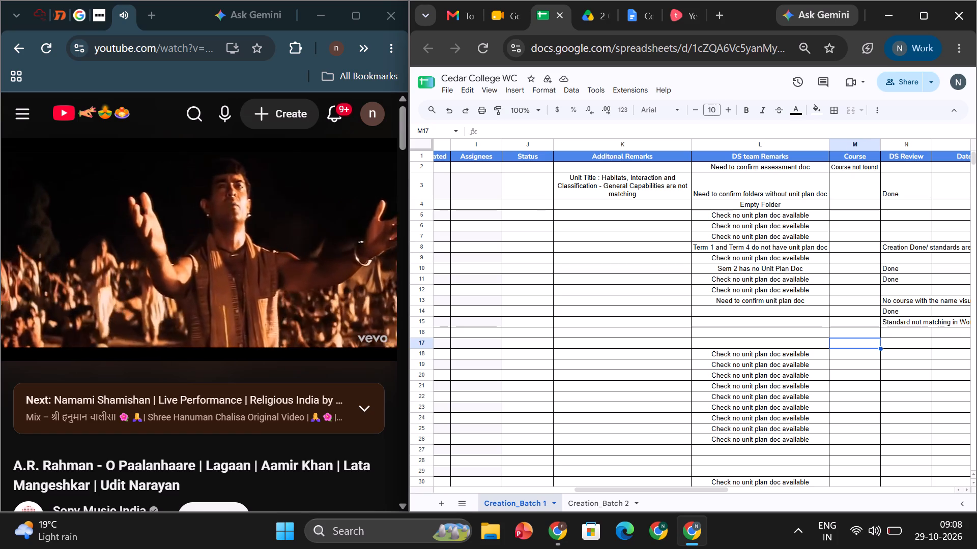